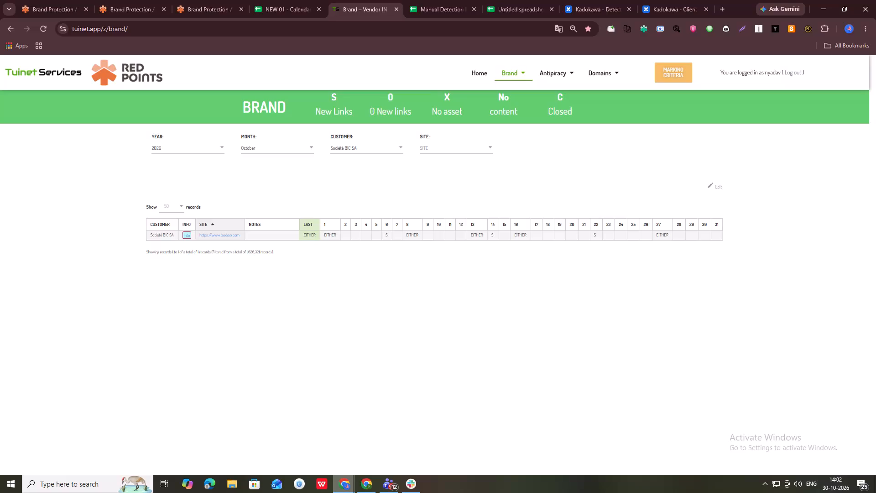
Glance over the product list in the untitled spreadsheet, switch to the Airsunboya product page and close its window.
key("ctrl+Tab")
key("ctrl+Tab")
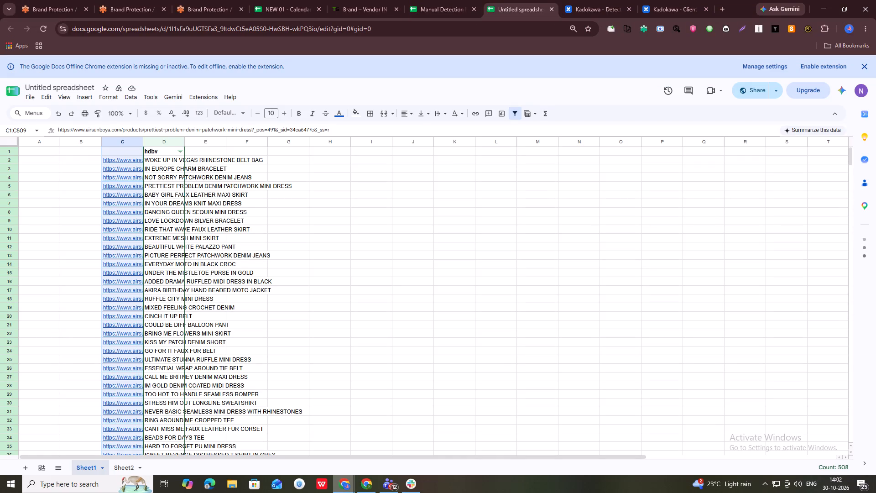
scroll(597, 404, "down", 5)
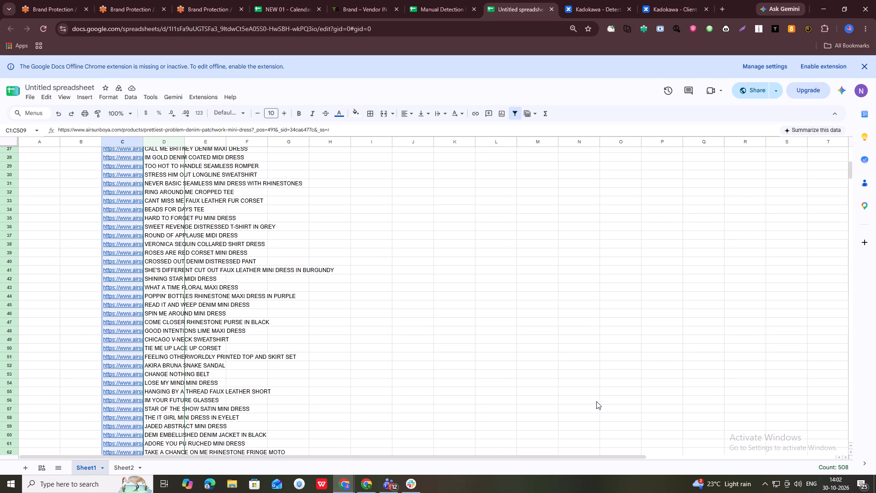
key("alt+Tab")
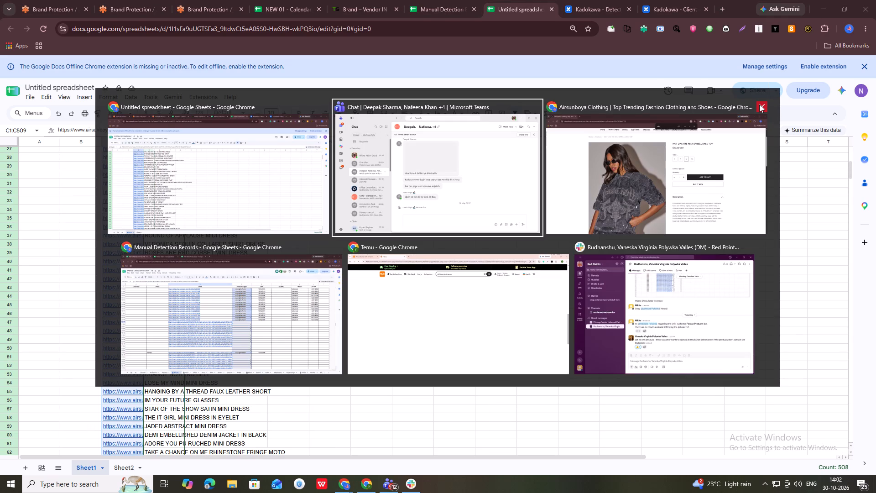
left_click(672, 171, "alt")
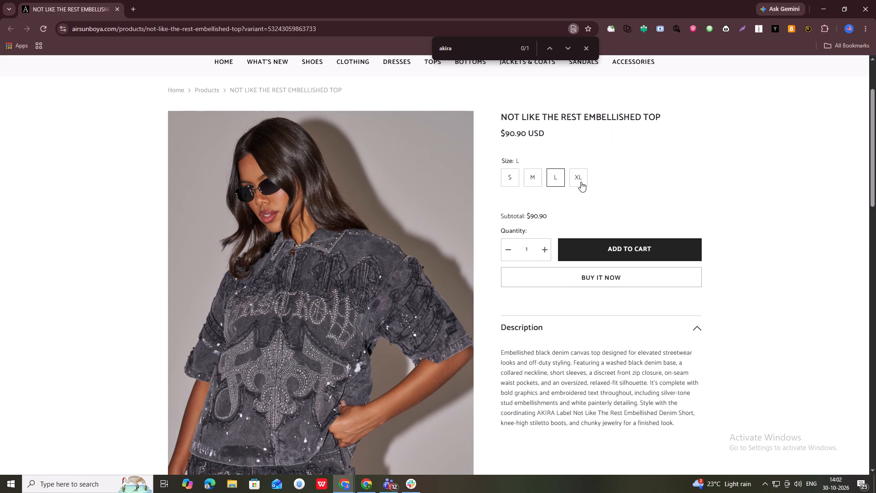
left_click(868, 7)
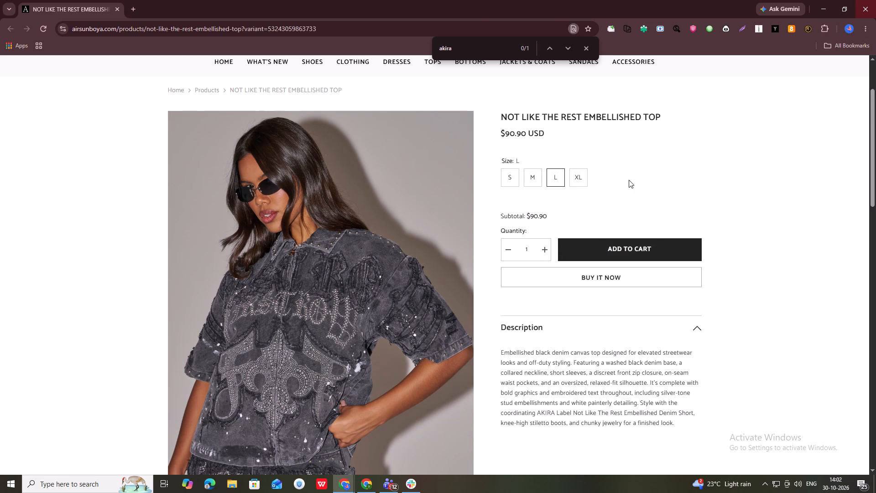
Return to the untitled spreadsheet with the Airsunboya product links and close it.
key("alt+Tab")
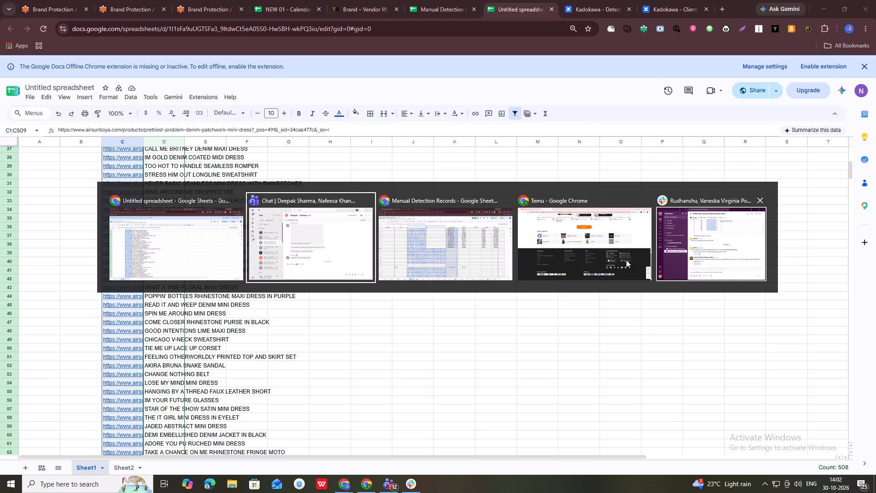
left_click(210, 264, "alt")
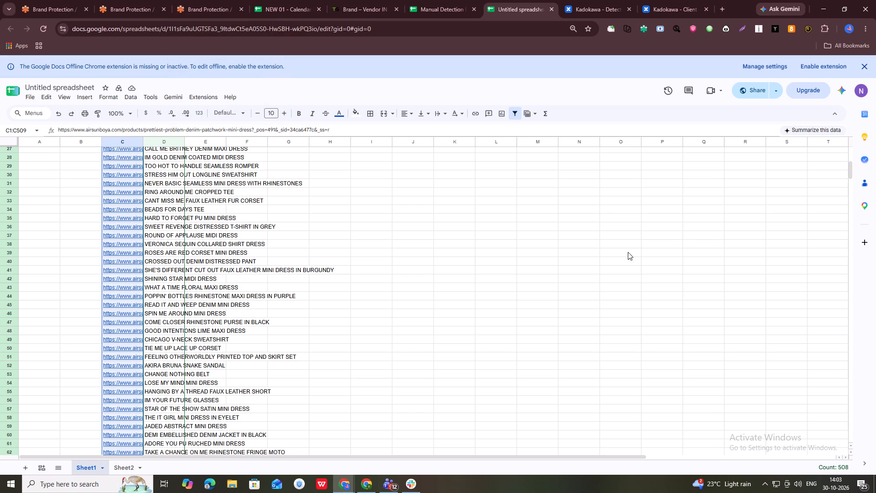
left_click(552, 10)
In Manual Detection Records, copy the three unprocessed Taobao links directly below the Kadokawa Temu rows on the Nikita sheet.
left_click(352, 307)
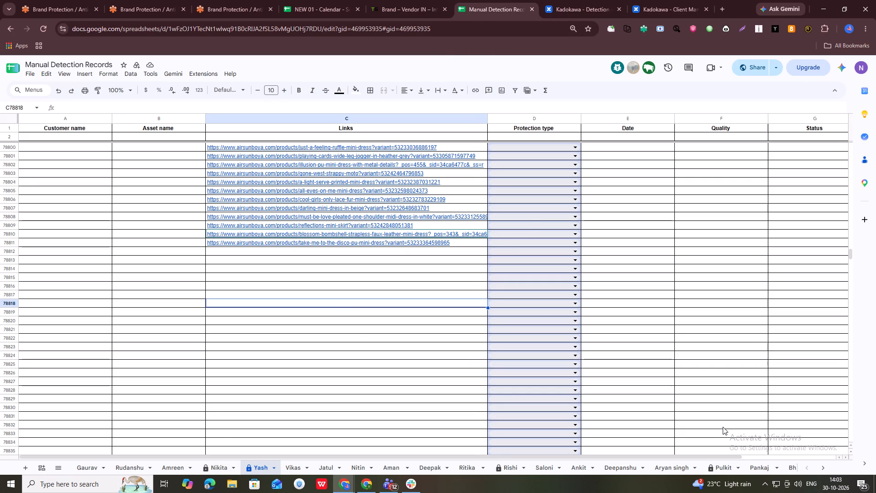
key("ctrl+End")
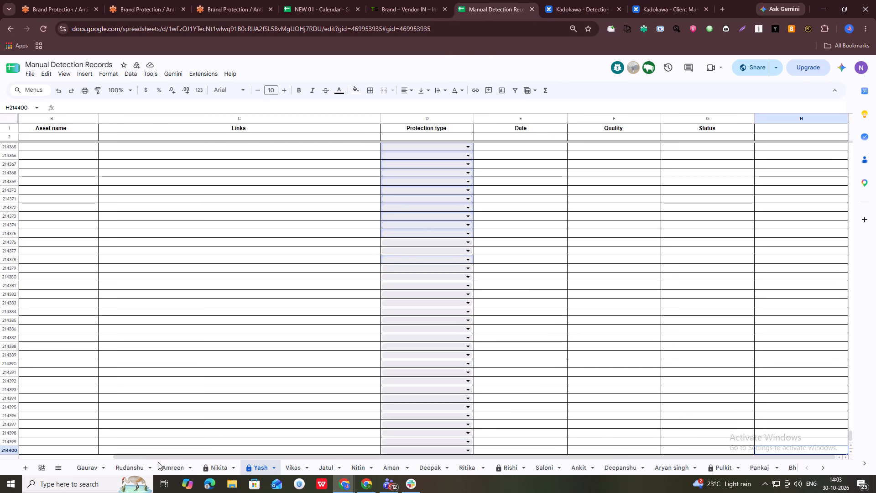
left_click(225, 469)
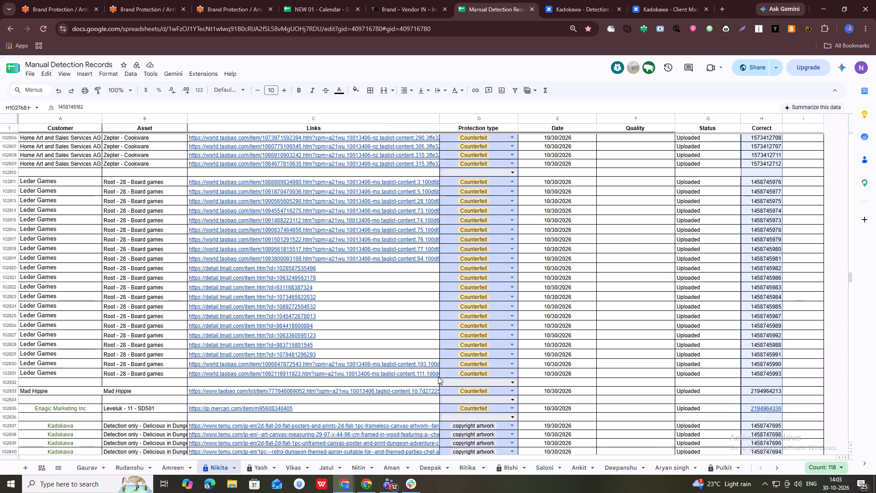
scroll(438, 375, "down", 13)
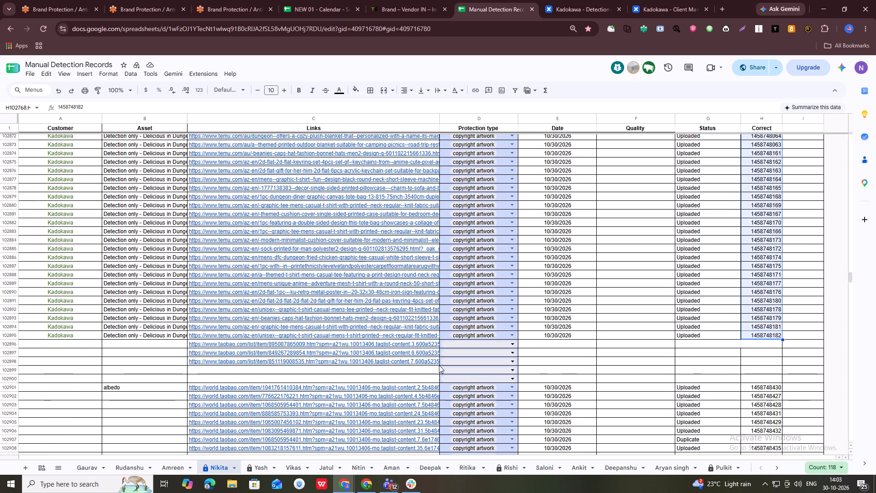
left_click(408, 345)
right_click(408, 345)
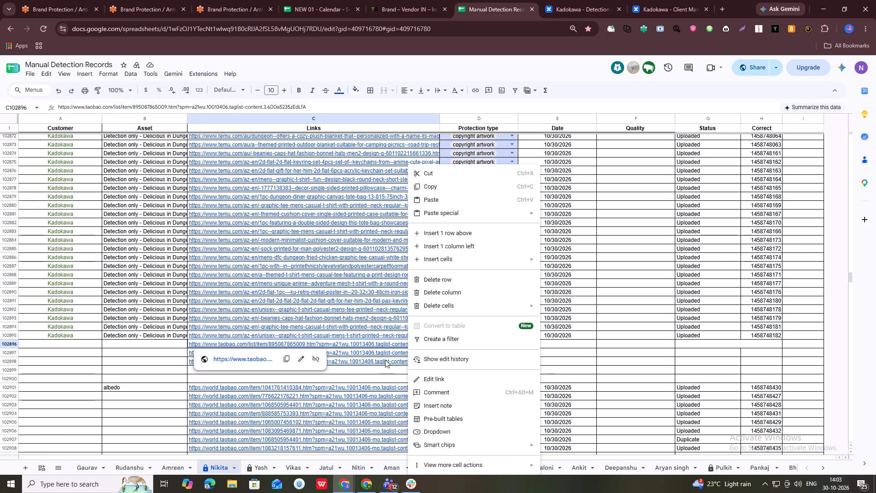
left_click(385, 360, "shift")
key("ctrl+c")
key("ctrl+c")
key("ctrl+c")
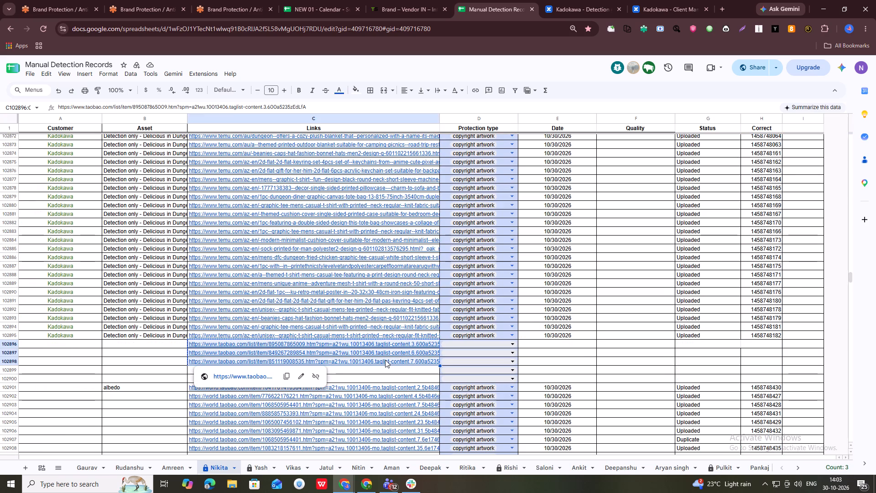
key("ctrl+c")
Check the asset in the row above, clear the finished incident list in Red Points, and set the asset to "Detection only - Delicious in Dungeon - Senshi".
left_click(160, 332)
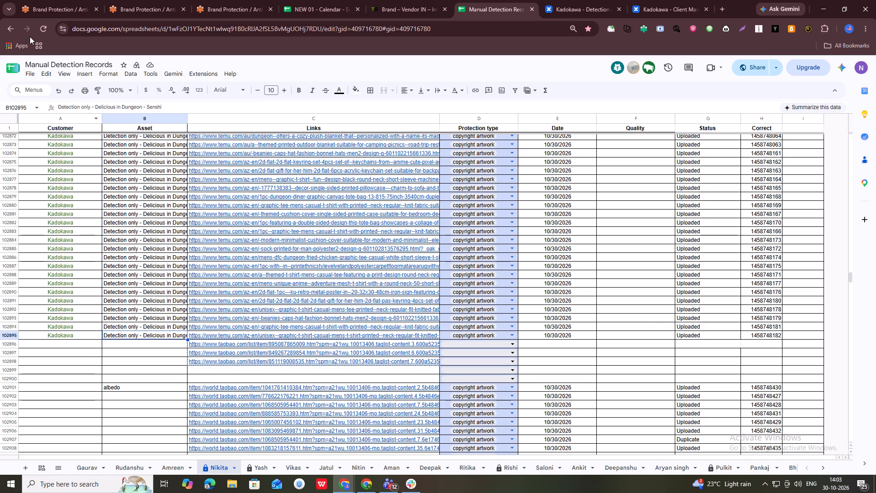
left_click(52, 0)
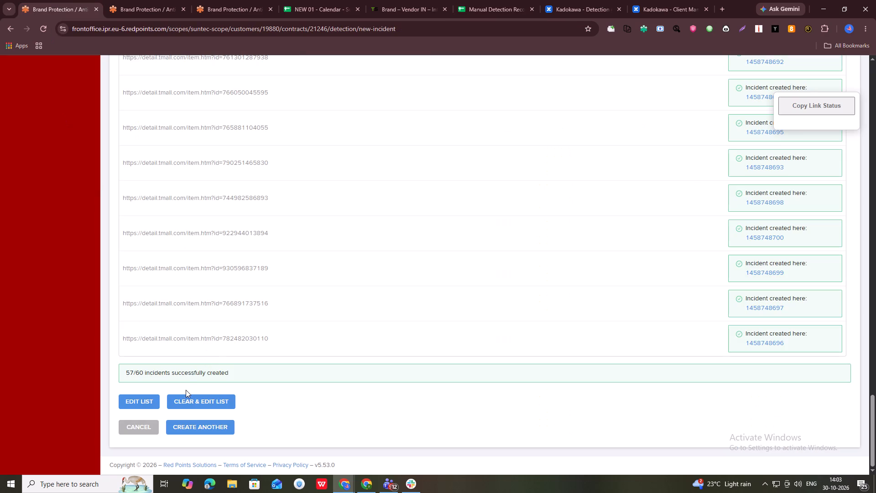
left_click(186, 397)
left_click(206, 134)
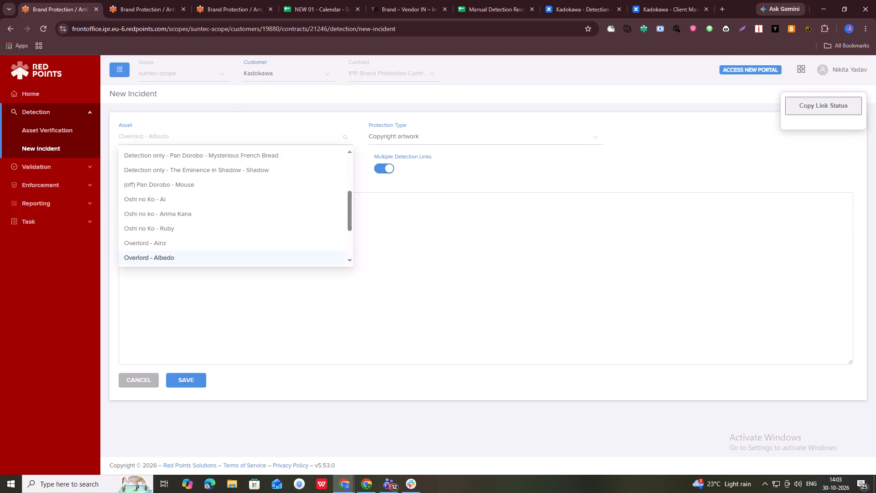
type("senshi")
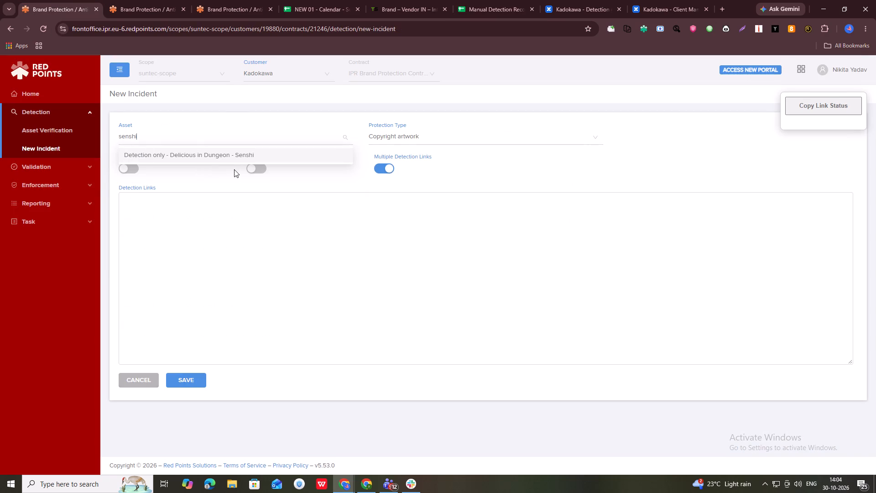
left_click(229, 156)
Paste the three copied Taobao links as detection links and save the new Kadokawa incidents.
left_click(261, 299)
key("ctrl+v")
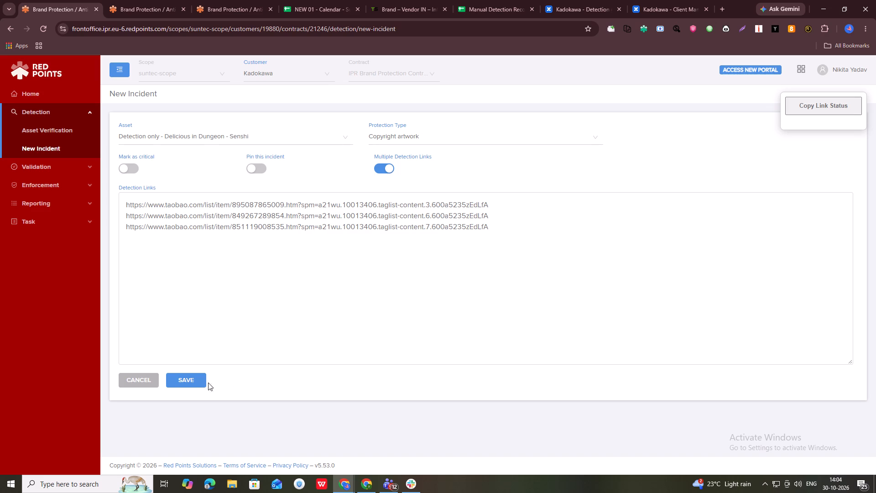
left_click(185, 382)
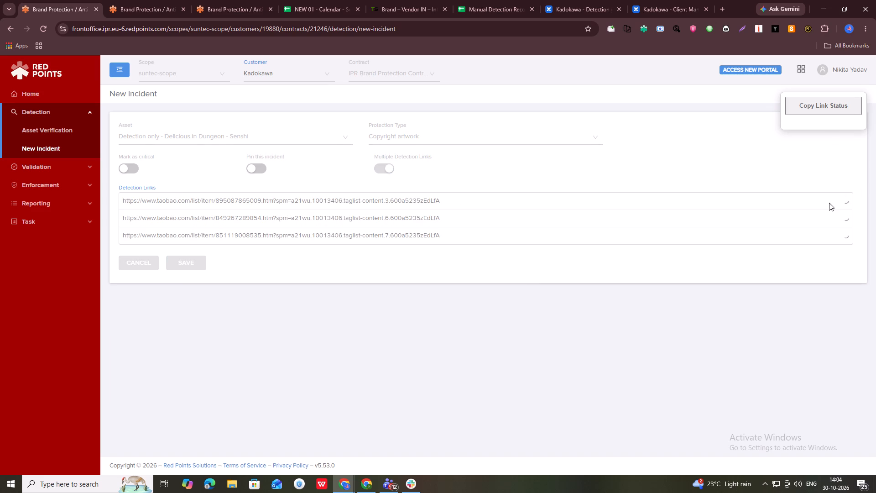
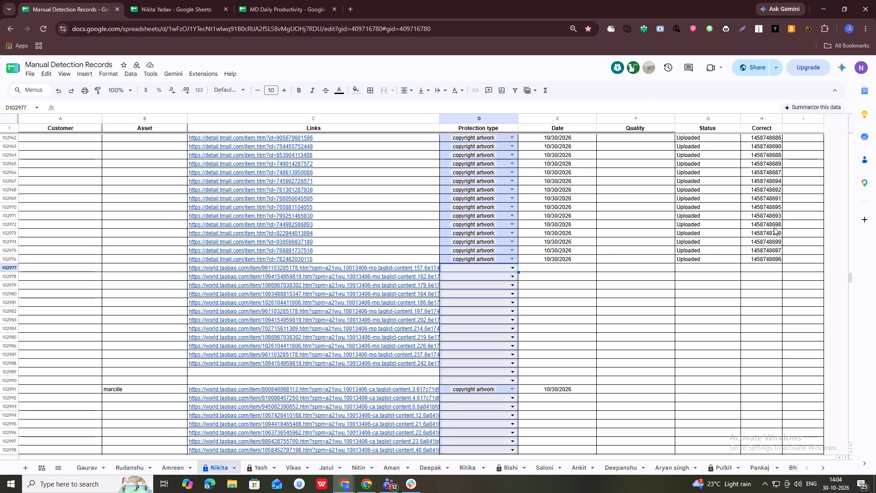
On the Nikita sheet, select the empty Correct cell for the first of the three Taobao links directly below the Kadokawa Temu rows.
scroll(653, 282, "up", 14)
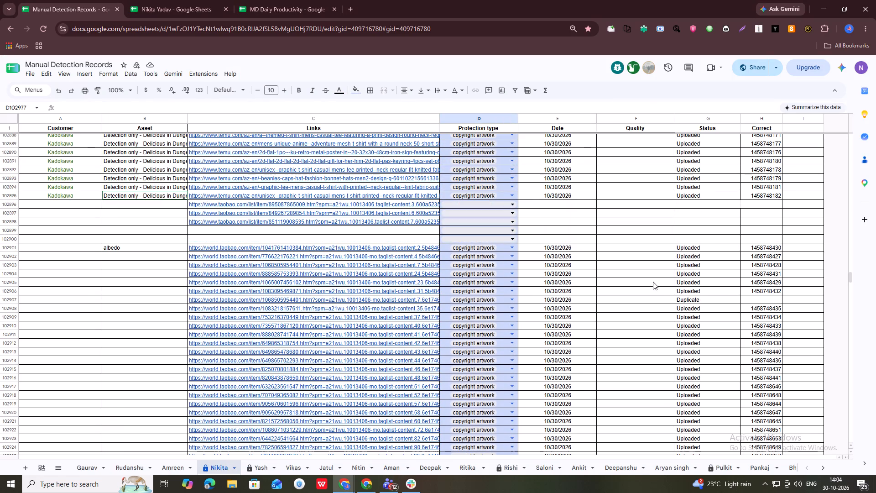
left_click(755, 202)
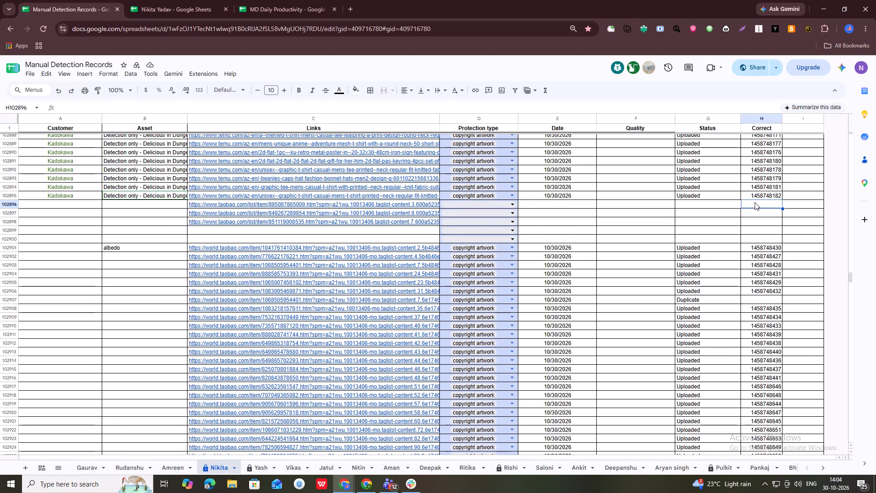
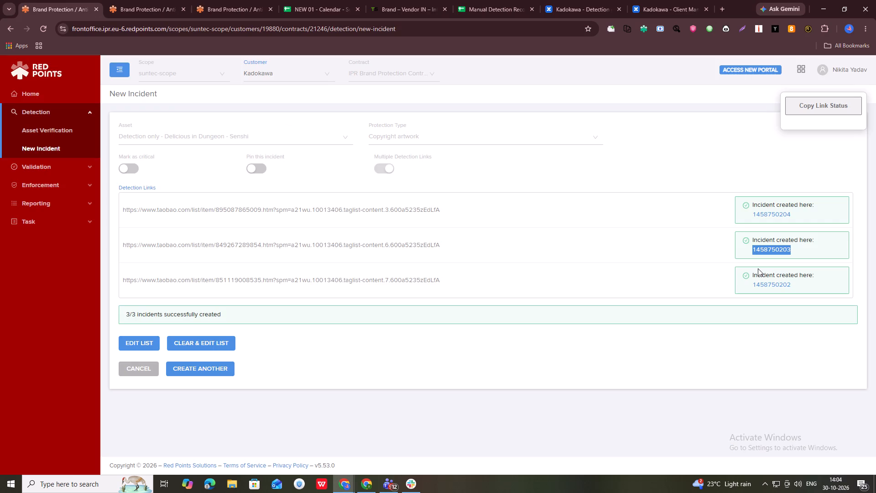
left_click_drag(750, 283, 823, 283)
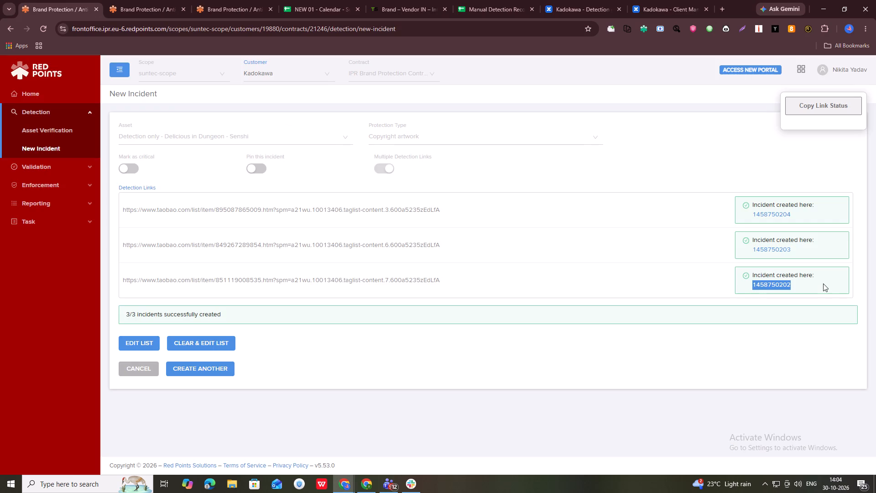
key("ctrl+c")
key("ctrl+c")
key("alt+Tab")
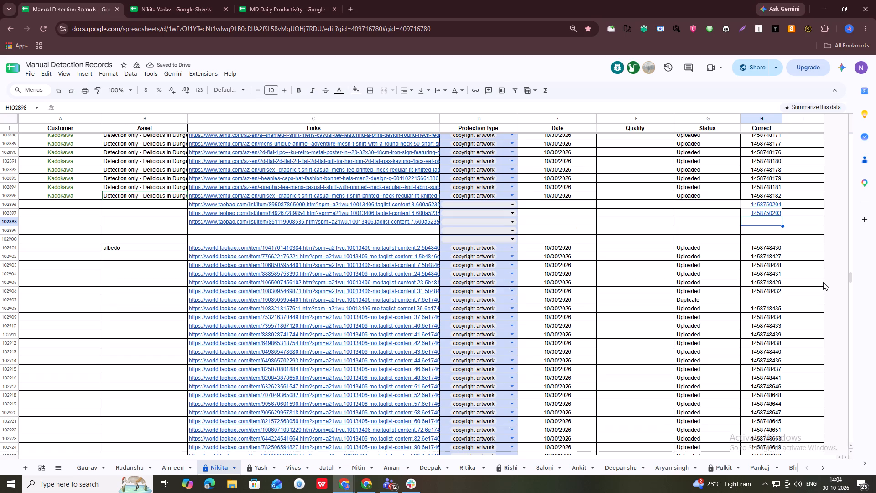
key("ctrl+v")
Fill copyright artwork, 10/30/2026 and Uploaded down from the row above into the three Taobao rows 102896 to 102898.
key("Left")
key("Left")
key("Left")
key("Left")
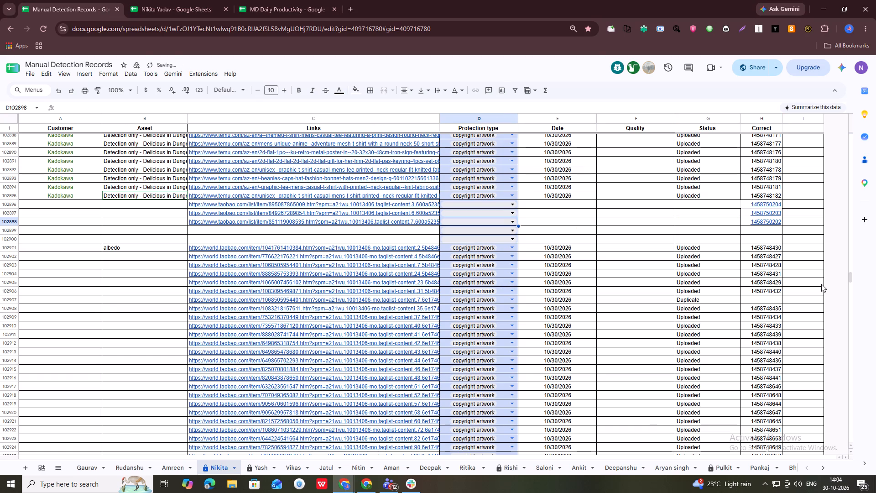
key("shift+Right")
key("shift+Right")
key("shift+Right")
key("ctrl+shift+Up")
key("ctrl+d")
Fill the Kadokawa customer and the Delicious in Dungeon asset down from row 102895 through the three Taobao rows.
key("Left")
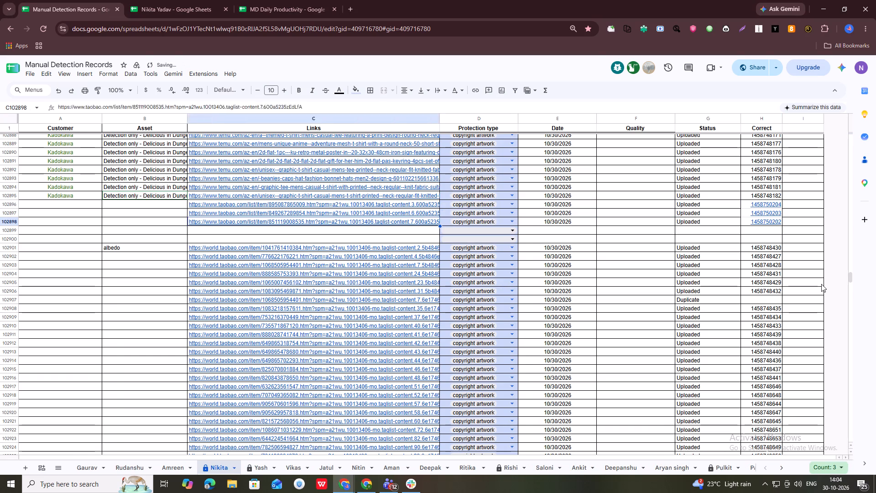
key("Left")
key("Left")
key("Left")
key("shift+Right")
key("ctrl+shift+Up")
key("ctrl+shift+d")
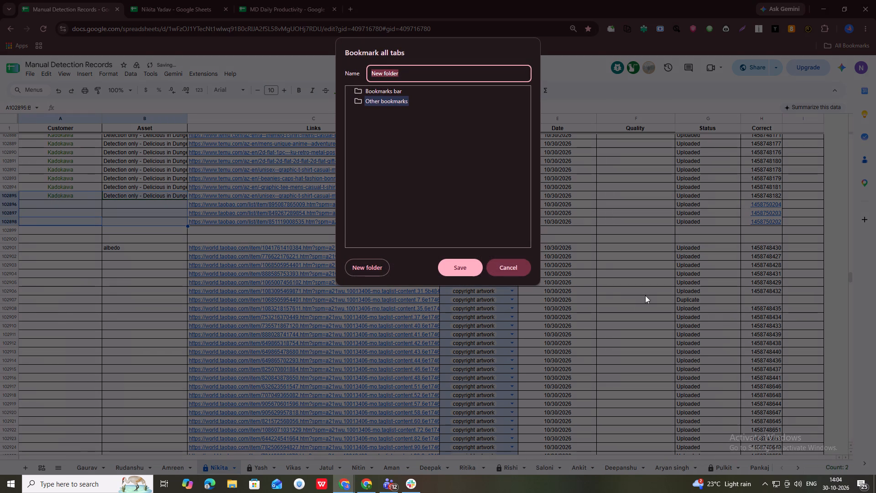
left_click(512, 270)
key("ctrl+d")
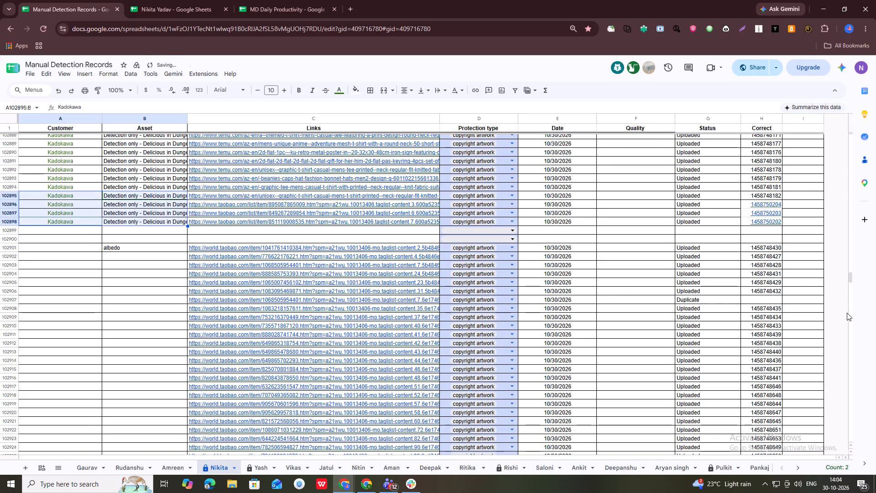
Copy the twelve world.taobao.com links without a status in the albedo block, rows 102977 to 102988.
key("Down")
key("Right")
scroll(297, 318, "down", 4)
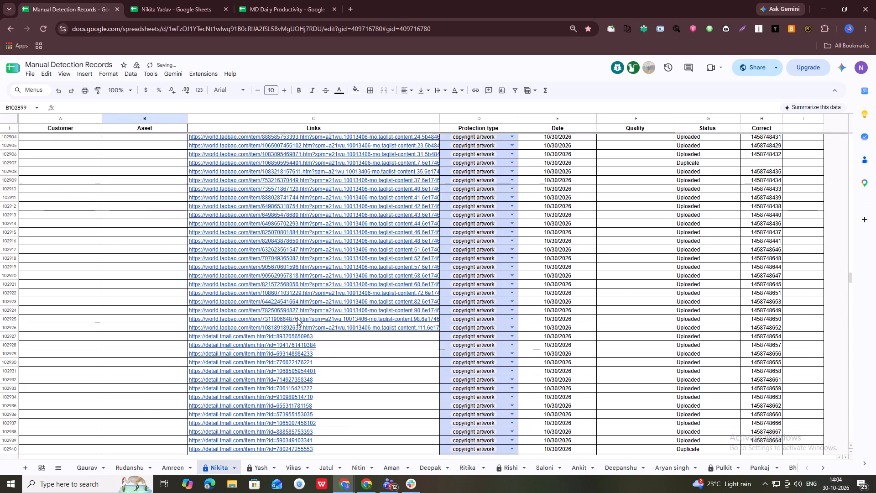
scroll(299, 320, "down", 9)
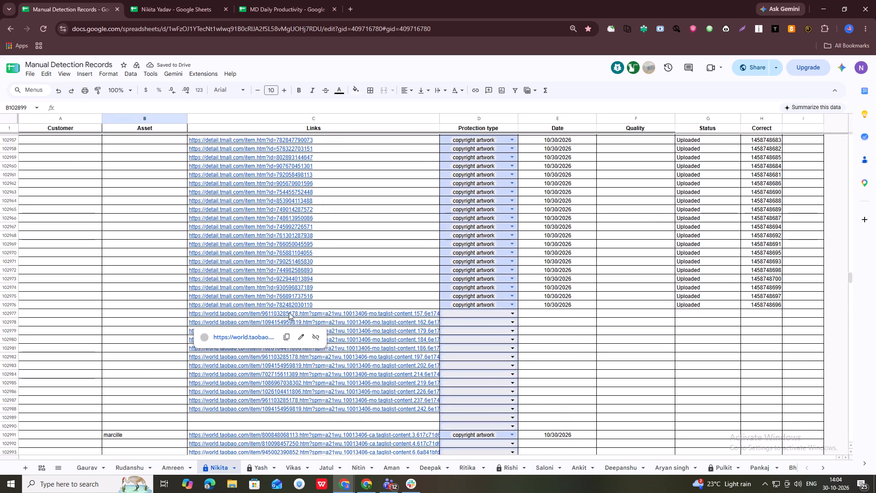
left_click(351, 315)
left_click(364, 405, "shift")
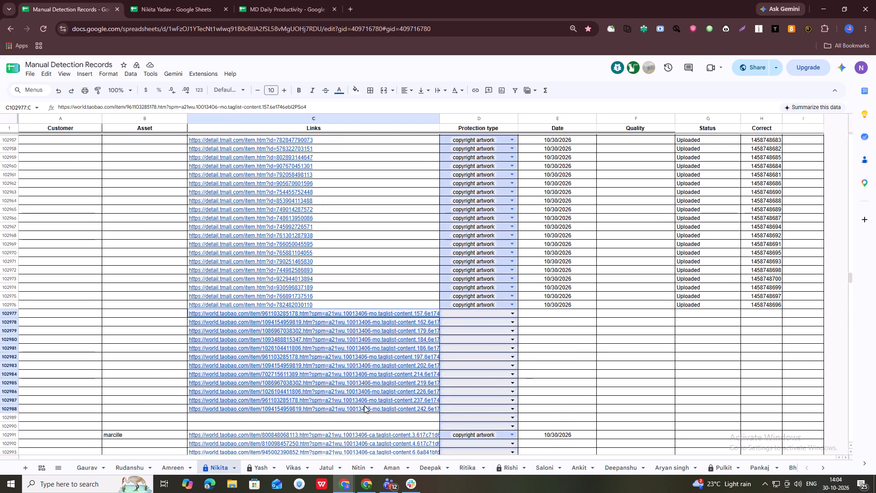
key("ctrl+c")
key("ctrl+c")
key("ctrl+c")
key("alt+Tab")
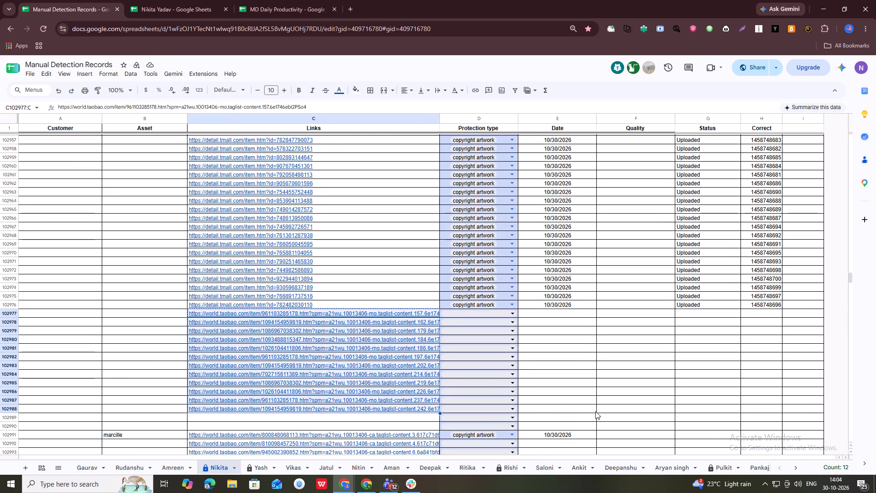
In Red Points, clear the old link list, set the asset to Overlord - Albedo, and submit the copied links as copyright artwork incidents.
left_click(204, 344)
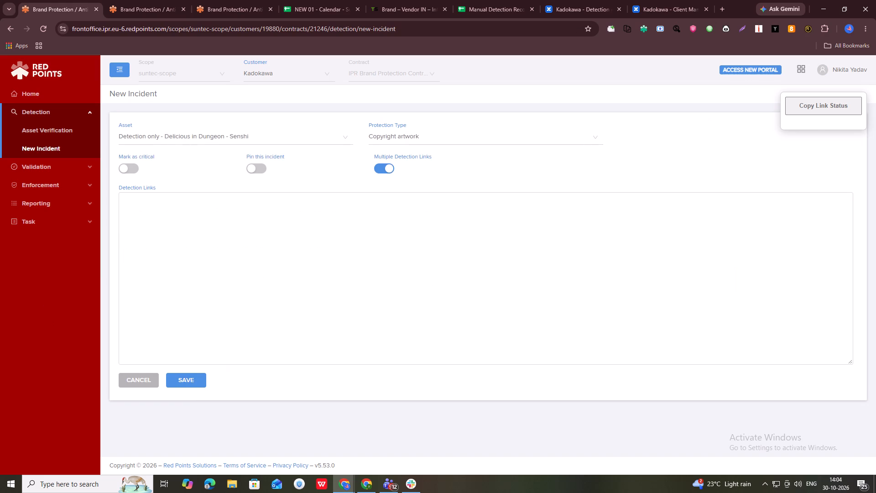
left_click(187, 138)
type("albedo")
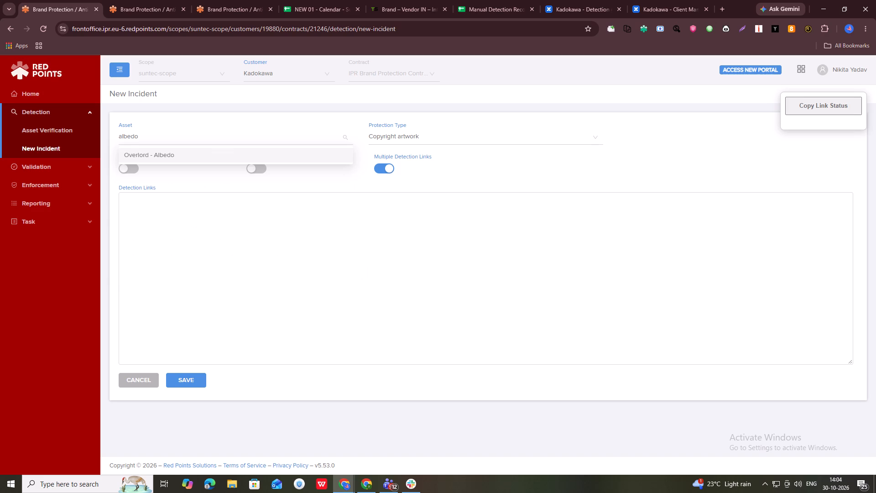
left_click(169, 155)
left_click(263, 262)
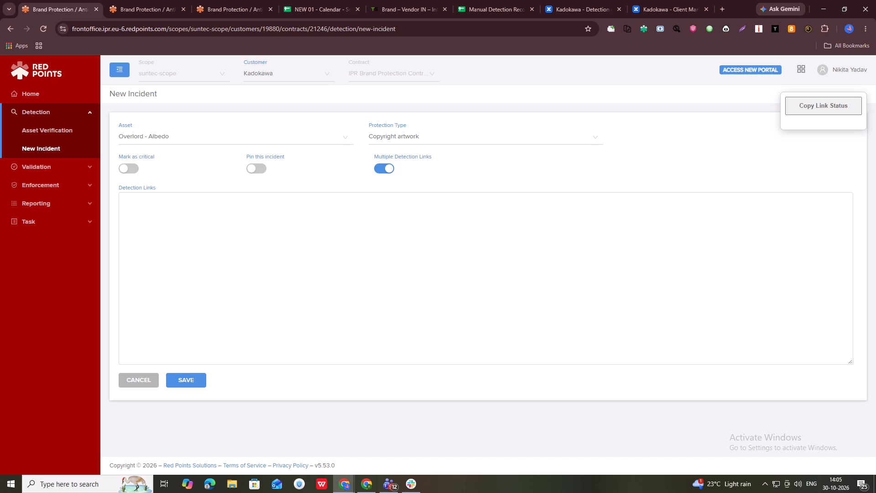
key("ctrl+v")
key("alt+Tab")
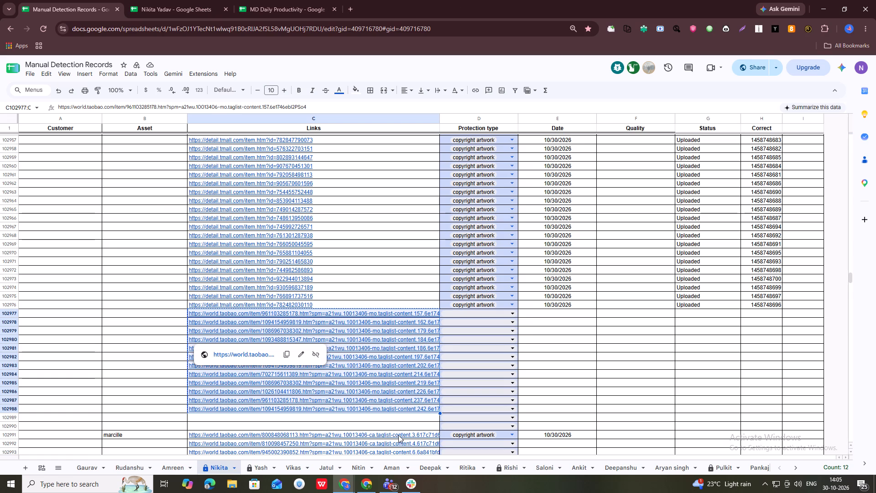
key("alt+Tab")
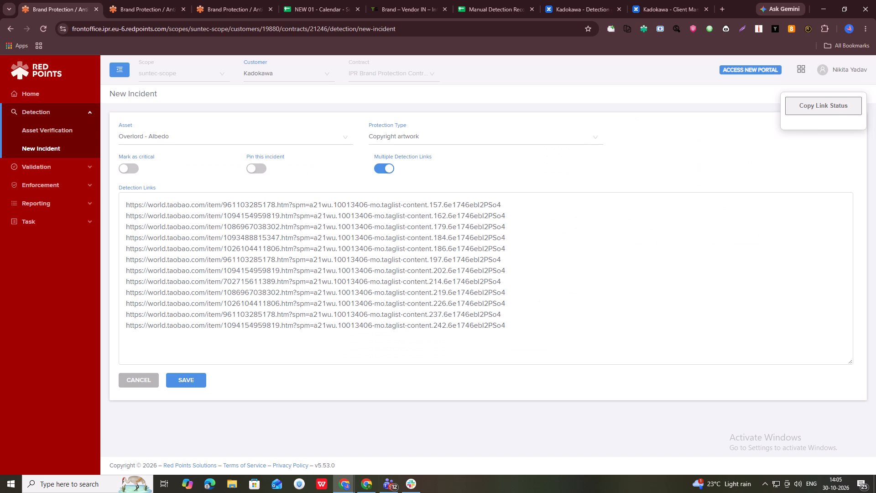
left_click(186, 383)
Copy the asset name from the incident form and replace the albedo entry in row 102901 with Overlord - Albedo.
left_click(185, 136, "alt")
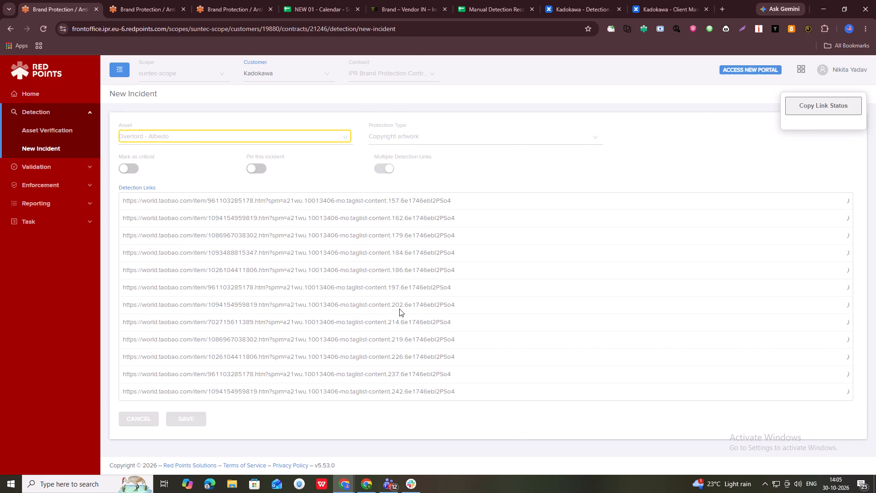
key("alt+Tab")
scroll(180, 330, "up", 12)
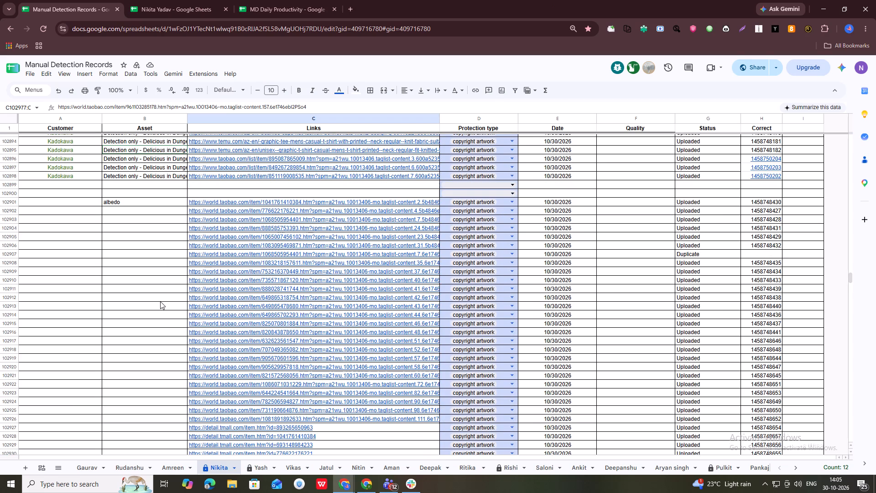
left_click(150, 200)
key("ctrl+v")
Copy Kadokawa into the Customer cell of row 102901 and fill customer and asset down the whole albedo block.
key("ctrl+Left")
key("ctrl+Up")
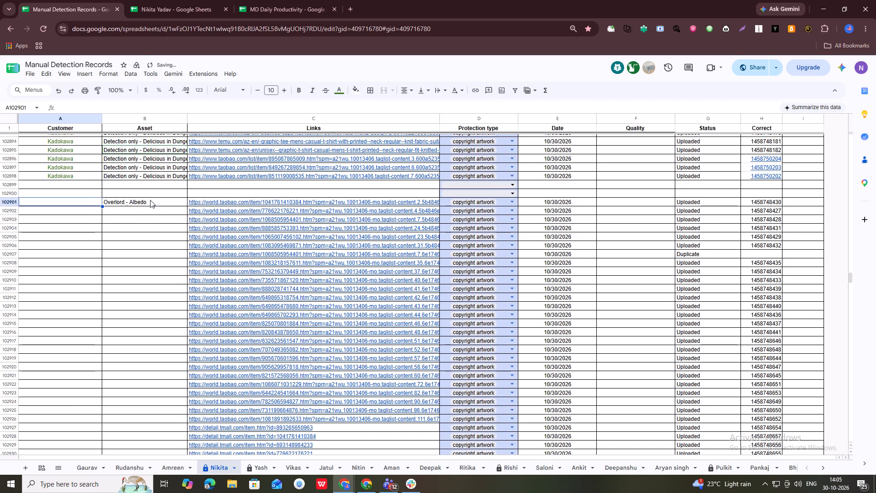
key("ctrl+c")
key("Down")
key("Down")
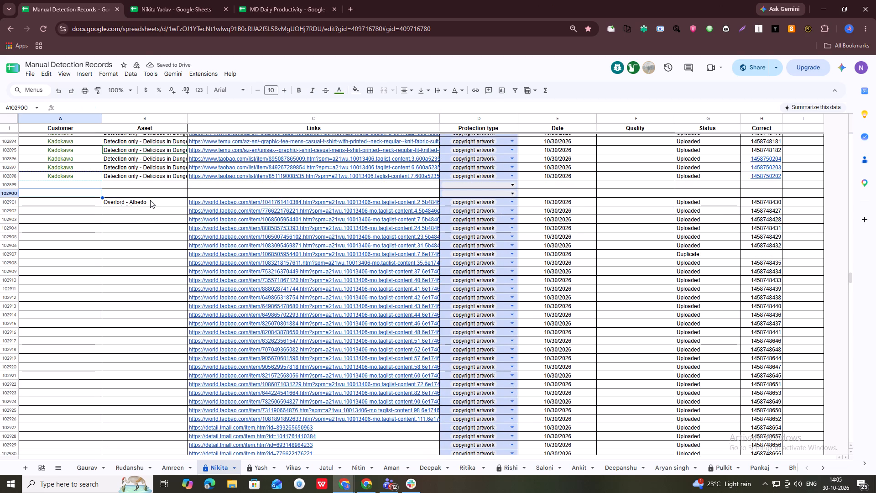
key("Down")
key("ctrl+v")
key("shift+Right")
key("ctrl+space")
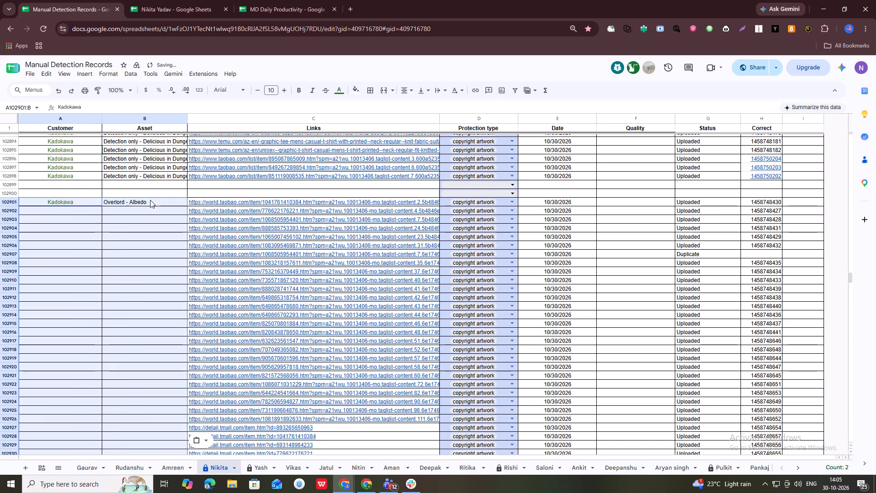
key("ctrl+d")
Paste Kadokawa into the Customer cell of the first marcille row, 102991.
key("Right")
key("ctrl+Down")
key("Right")
key("ctrl+Down")
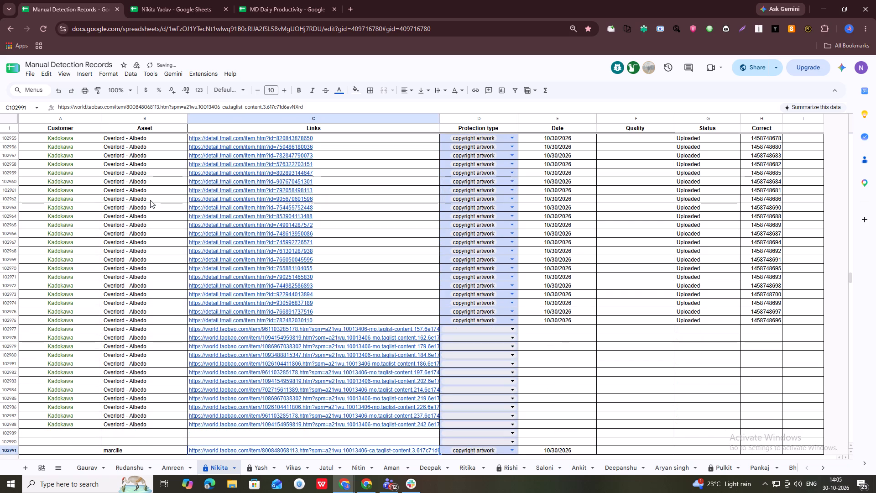
key("Left")
key("Left")
key("ctrl+v")
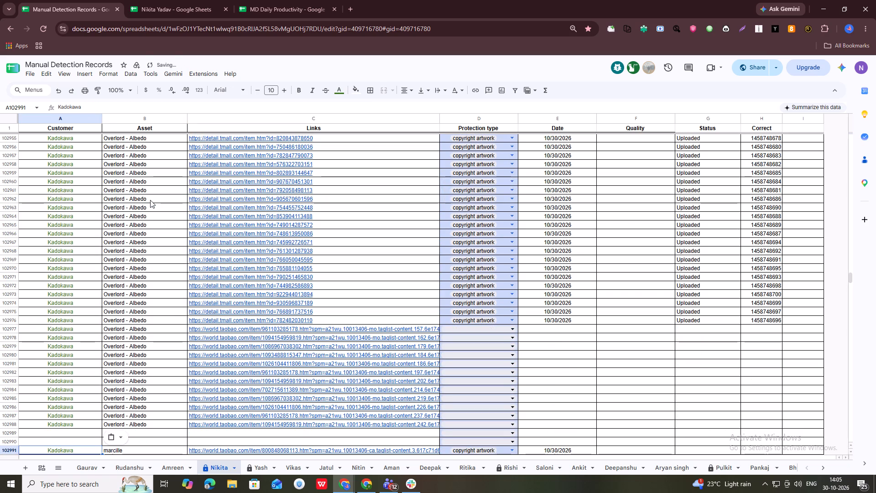
Fill the copyright artwork protection type and the date 10/30/2026 down through rows 102977 to 102988.
scroll(244, 184, "down", 1)
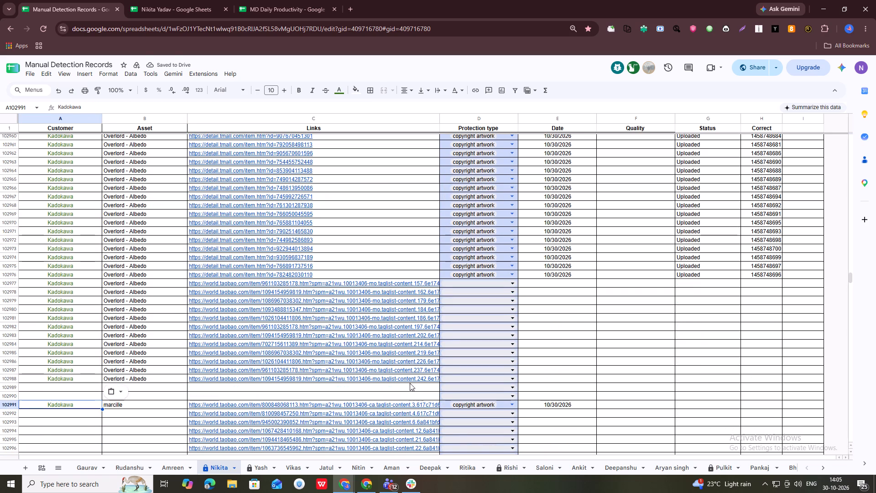
left_click(410, 380)
key("Right")
key("shift+Right")
key("ctrl+shift+Up")
key("ctrl+d")
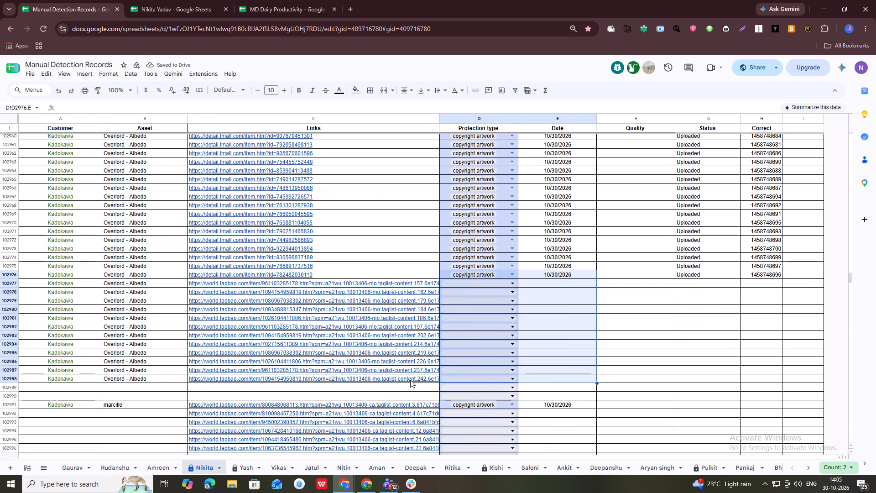
key("Right")
Copy the link statuses of the Albedo submission from Red Points and paste them starting at the Quality cell of row 102977.
key("alt+Tab")
scroll(666, 362, "down", 7)
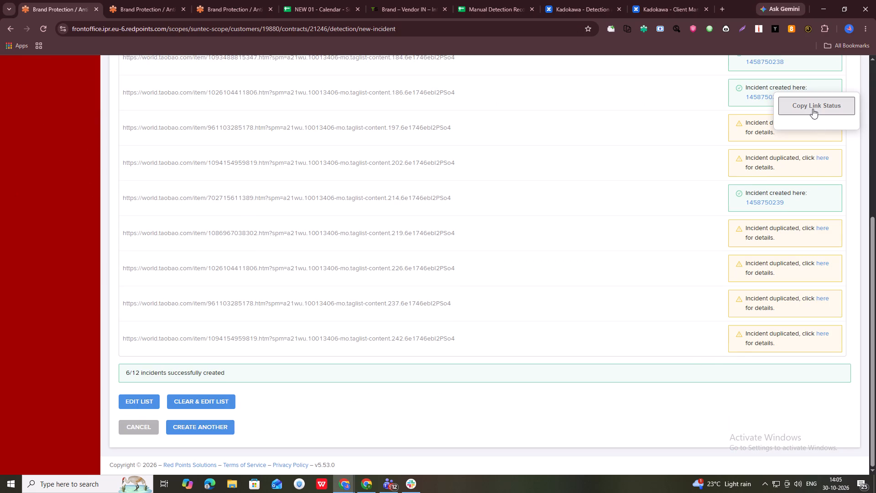
left_click(813, 108)
key("alt+Tab")
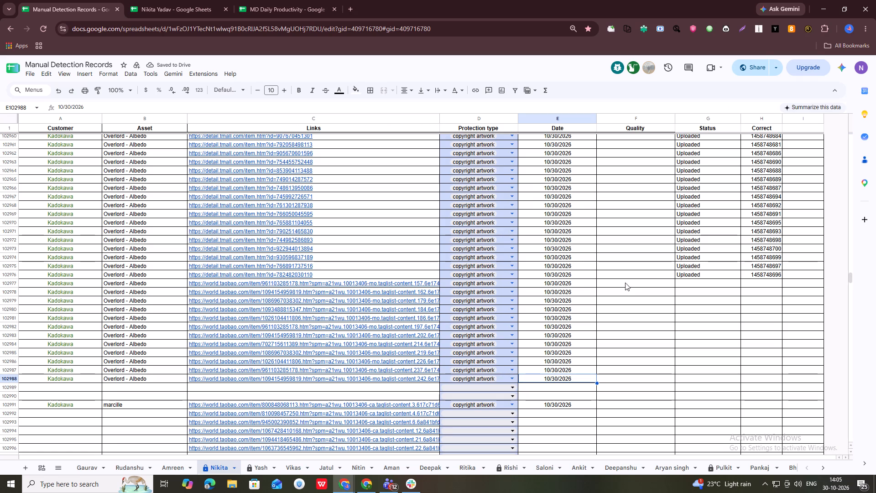
left_click(625, 286)
key("ctrl+v")
Delete the pasted Link, Status and Incident Id's header row and the pasted links in the Quality column.
key("Left")
key("Right")
key("Right")
key("shift+Right")
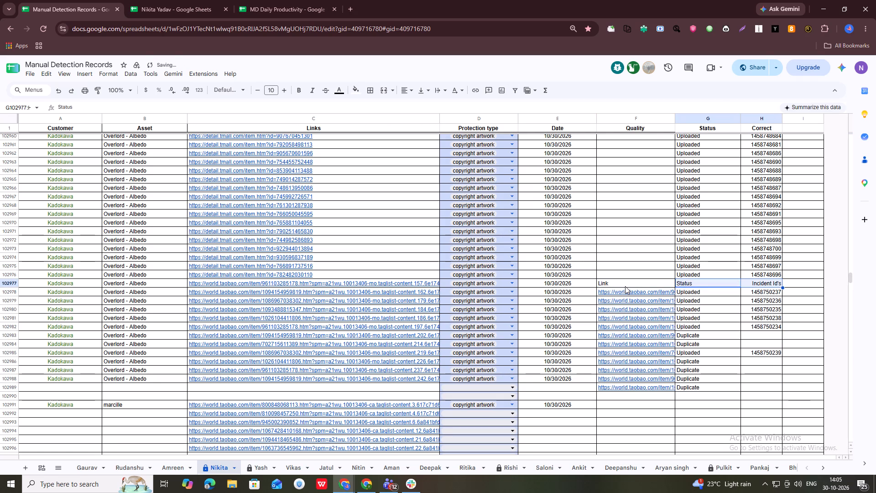
key("Left")
key("shift+Right")
key("shift+Right")
key("Delete")
key("Down")
key("ctrl+shift+Down")
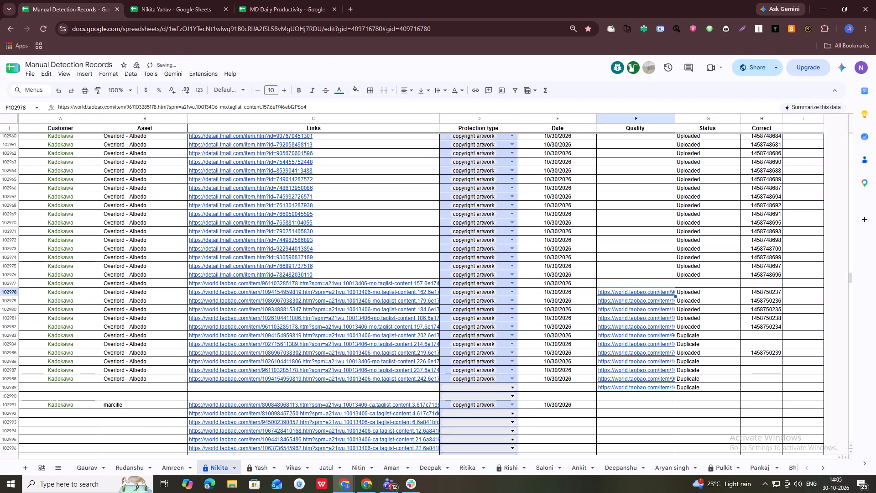
key("Delete")
Move the pasted statuses and incident IDs up one row so they start at row 102977.
key("Right")
key("shift+Right")
key("ctrl+shift+Down")
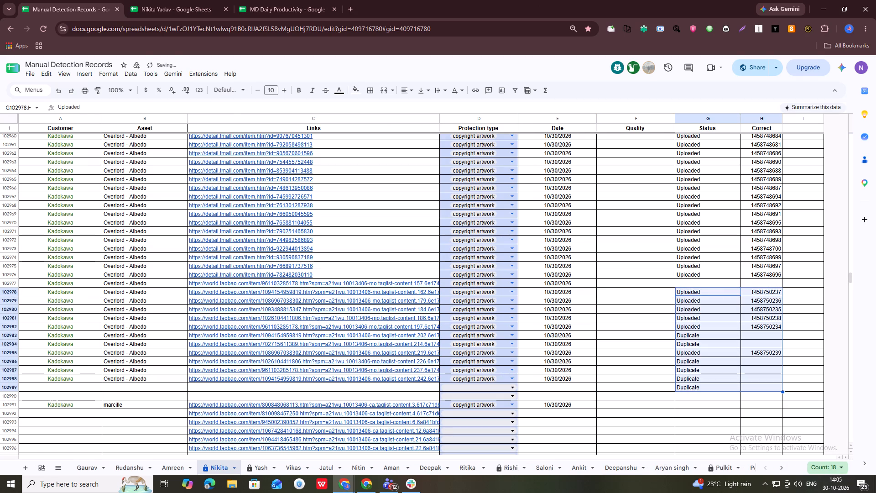
key("ctrl+x")
key("Up")
key("ctrl+v")
Copy all Taobao links of the marcille block, rows 102991 to 103050.
key("ctrl+Down")
key("ctrl+Left")
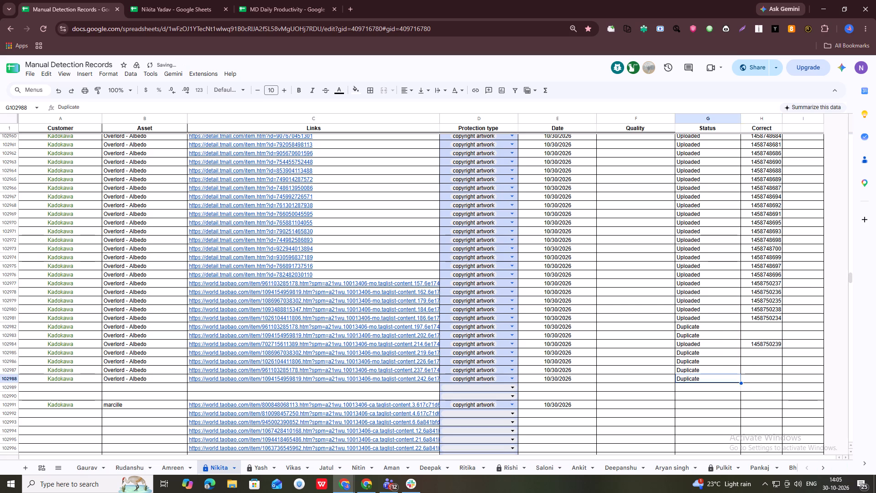
key("Left")
key("Left")
key("Down")
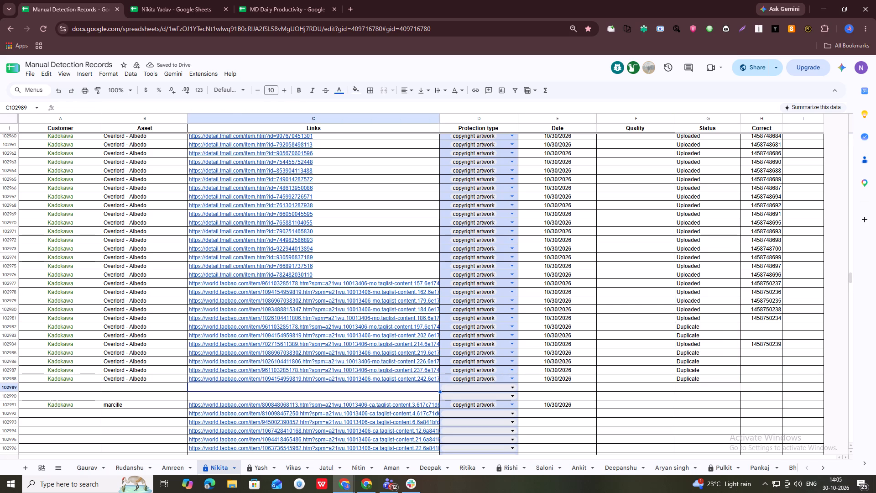
key("ctrl+Down")
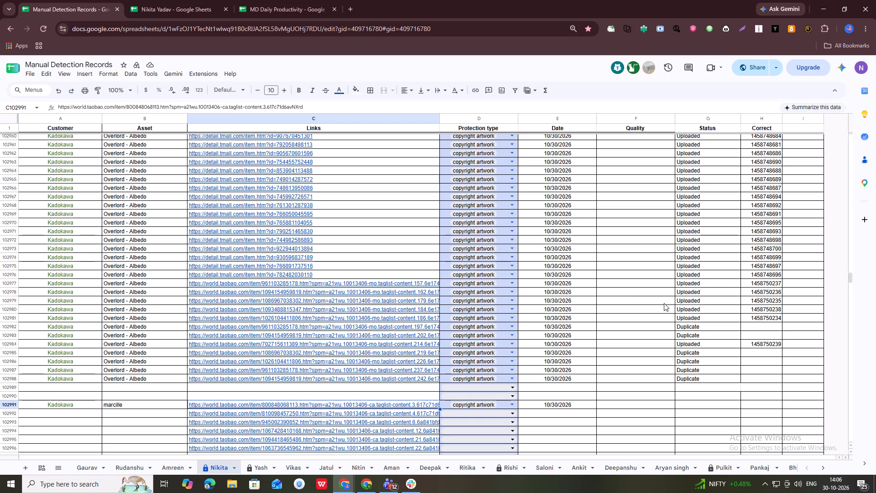
key("ctrl+shift+Down")
scroll(278, 320, "down", 2)
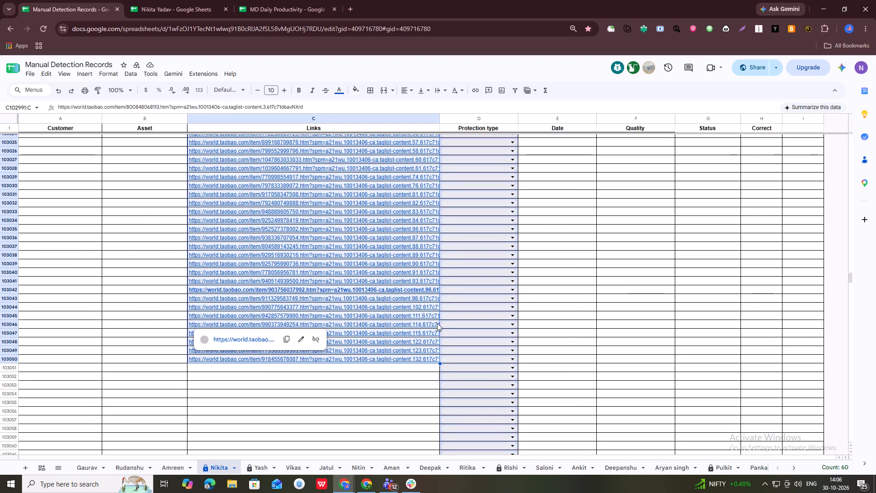
key("ctrl+c")
key("ctrl+c")
key("ctrl+c")
key("ctrl+c")
key("ctrl+c")
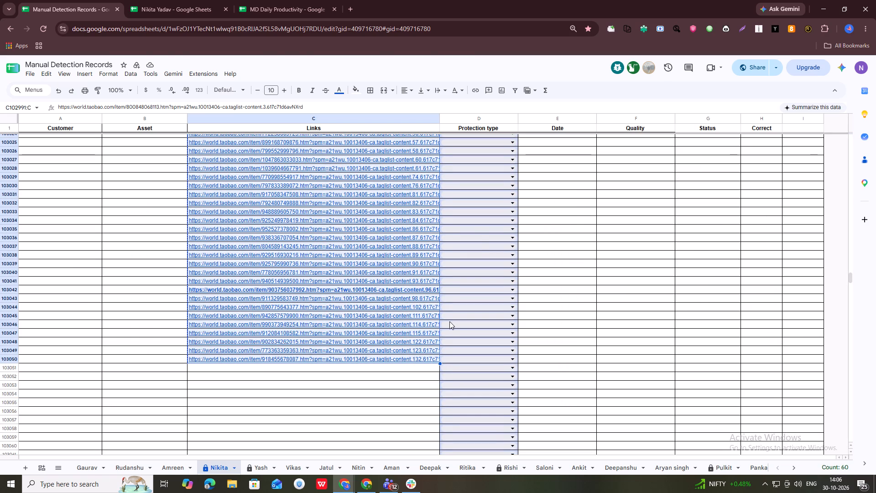
Clear the Albedo list in Red Points and submit the copied Taobao links as copyright artwork incidents for asset Delicious in Dungeon - Marcille.
key("alt+Tab")
left_click(212, 401)
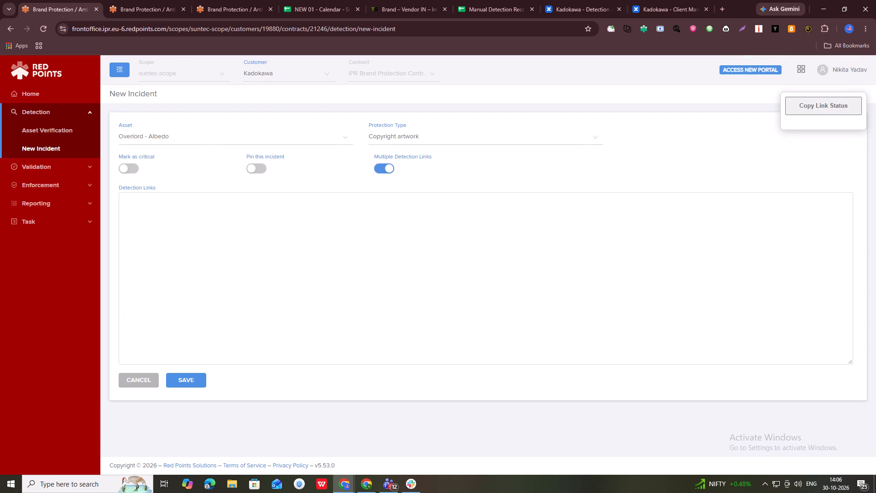
left_click(203, 136)
type("marcil")
left_click(192, 159)
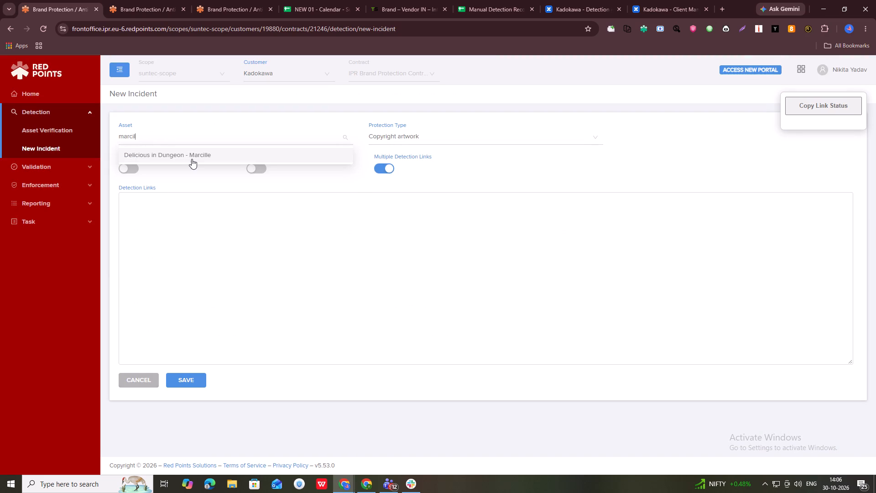
left_click(254, 255)
key("ctrl+v")
key("alt+Tab")
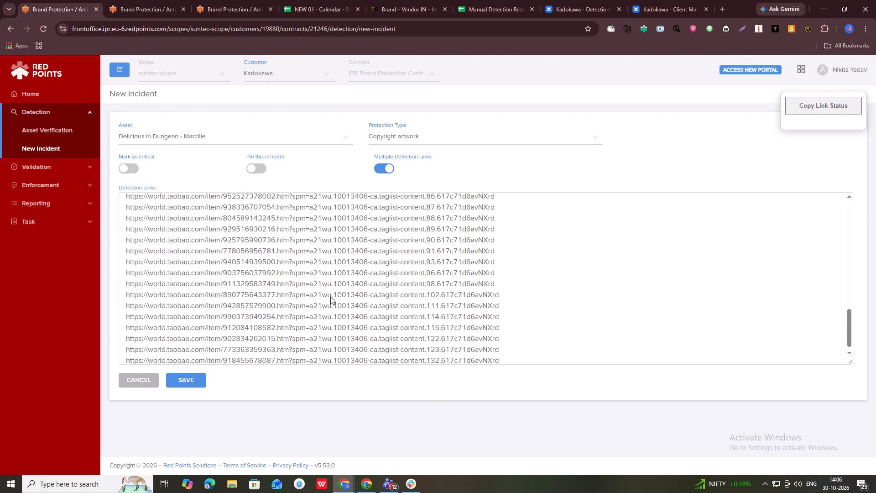
left_click(295, 360)
scroll(405, 338, "up", 7)
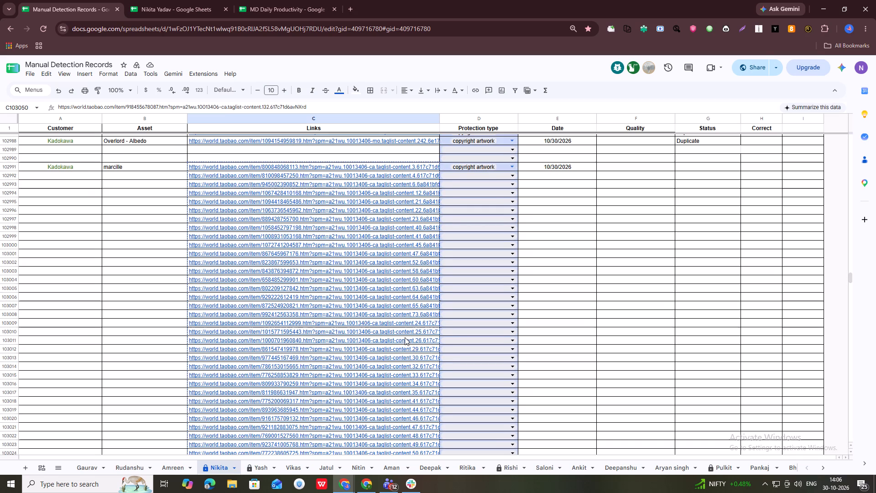
key("alt+Tab")
scroll(314, 330, "up", 20)
scroll(314, 330, "up", 2)
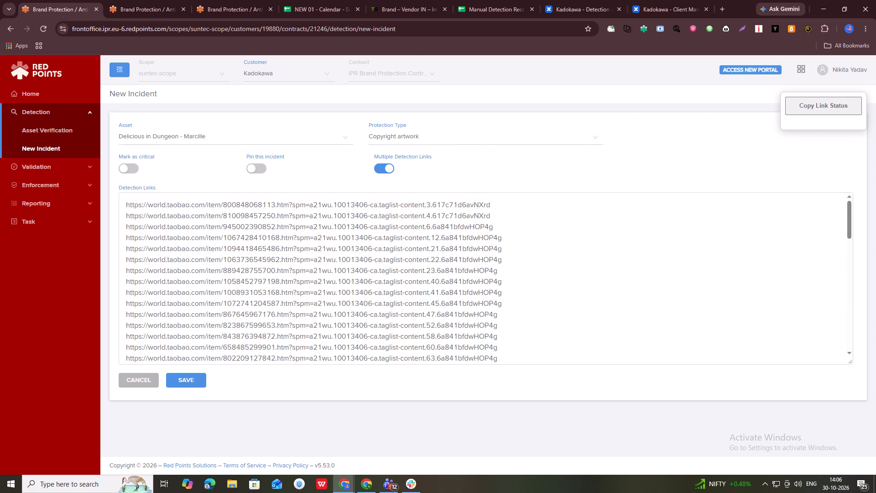
scroll(322, 306, "down", 17)
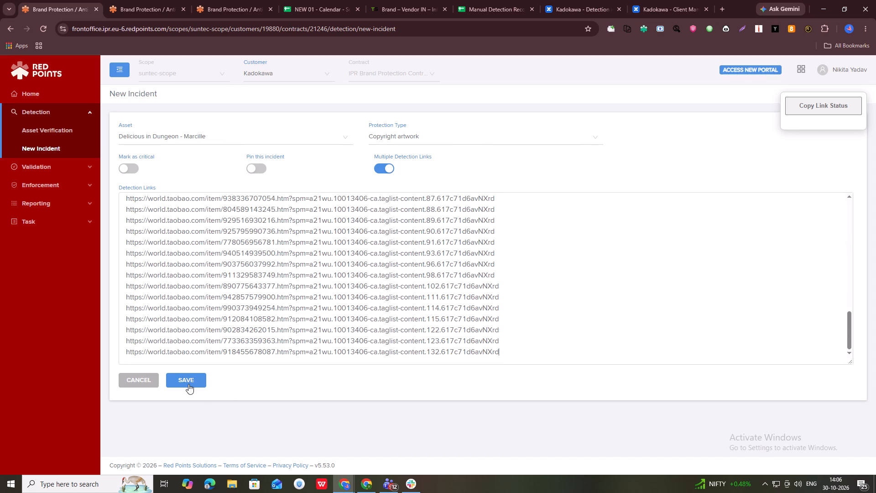
left_click(188, 384)
Replace the asset in row 102991 with Delicious in Dungeon - Marcille copied from Red Points, and fill Customer and Asset down through the block.
left_click(216, 136, "alt")
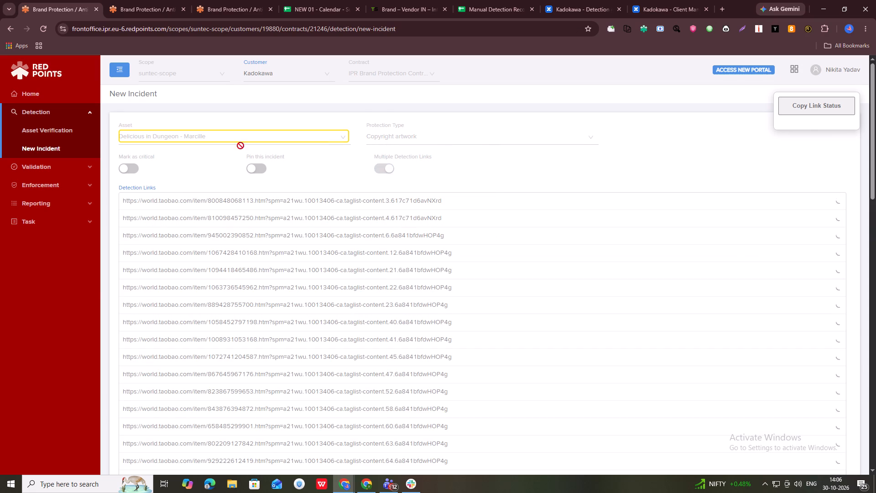
key("alt+Tab")
left_click(122, 170)
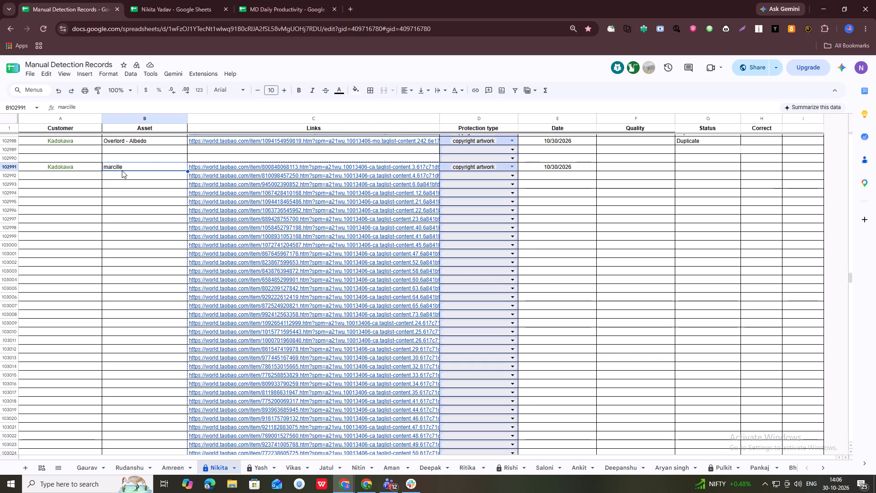
key("ctrl+v")
key("shift+Left")
key("ctrl+space")
key("ctrl+d")
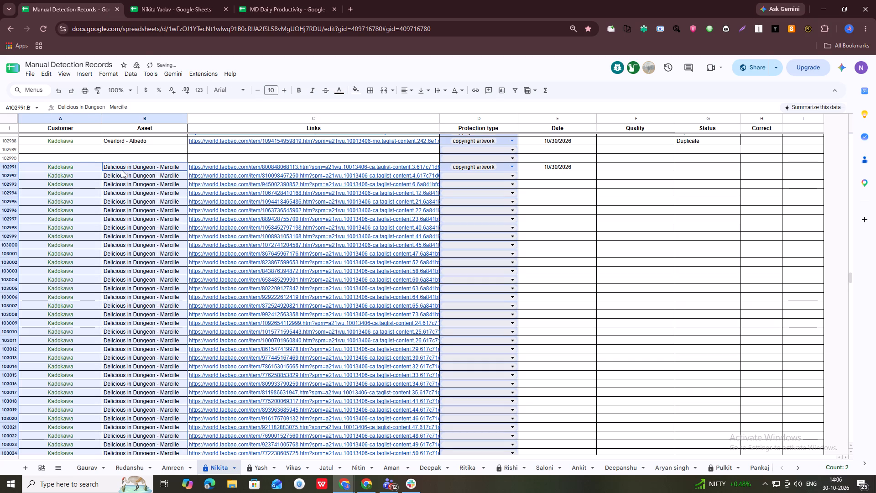
Fill the protection type copyright artwork and the date 10/30/2026 down the Marcille block from row 102991.
key("Right")
key("Right")
key("Right")
key("Left")
key("shift+Right")
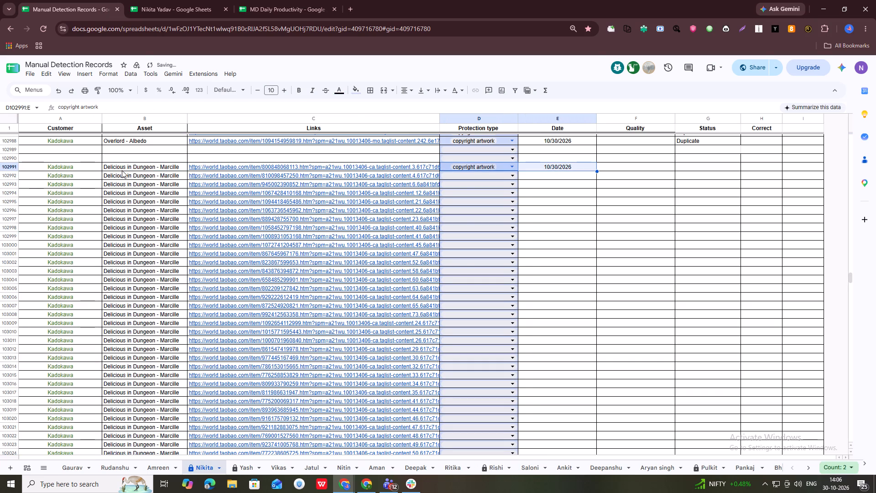
key("ctrl+space")
key("ctrl+d")
key("Right")
key("Right")
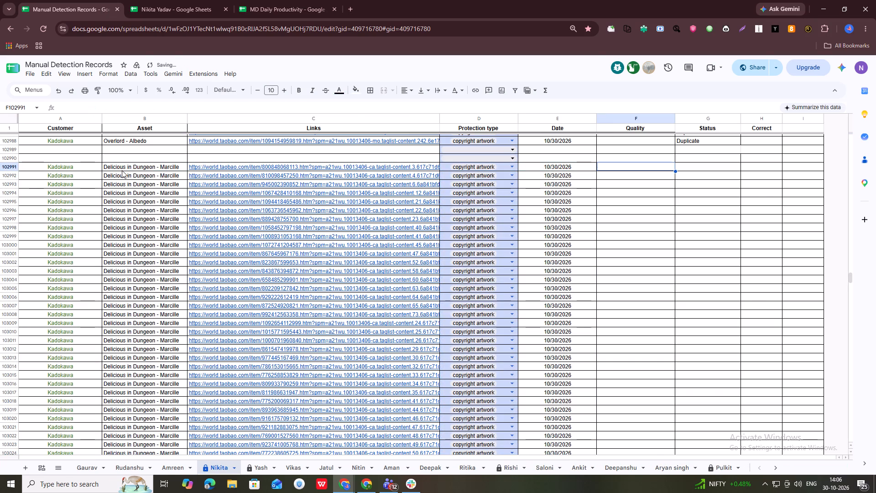
Copy the link statuses of the Marcille submission from Red Points and paste them starting at the Quality cell of row 102990.
key("alt+Tab")
left_click(822, 110)
key("alt+Tab")
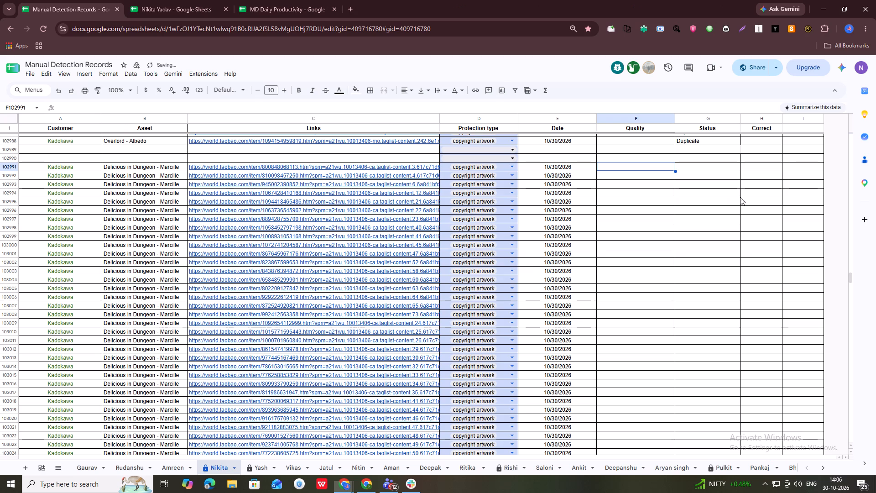
left_click(653, 155)
key("ctrl+v")
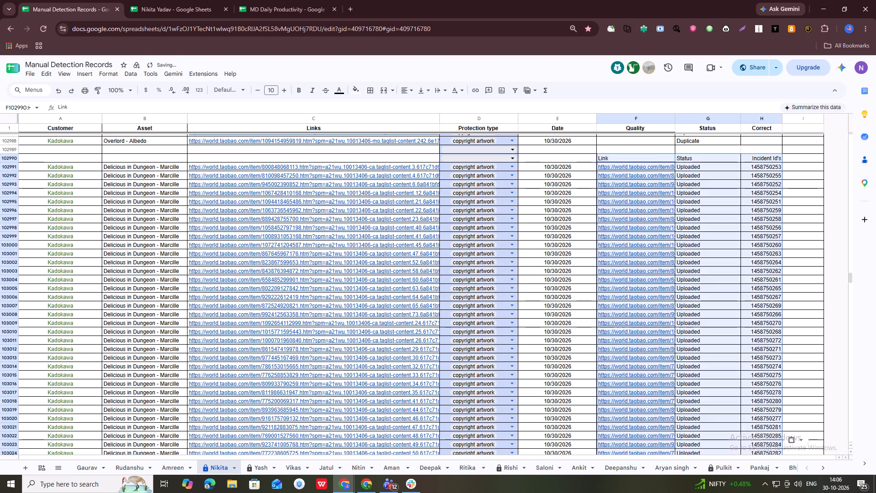
Delete the pasted Link, Status and Incident Id's header in row 102990 and the pasted links in the Quality column.
key("Left")
key("Right")
key("shift+Right")
key("shift+Right")
key("Delete")
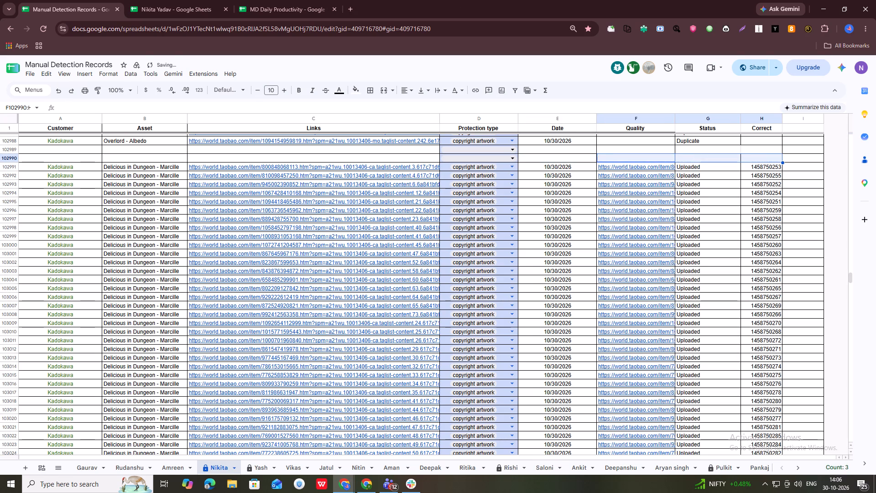
key("Down")
key("ctrl+shift+Up")
key("ctrl+shift+Down")
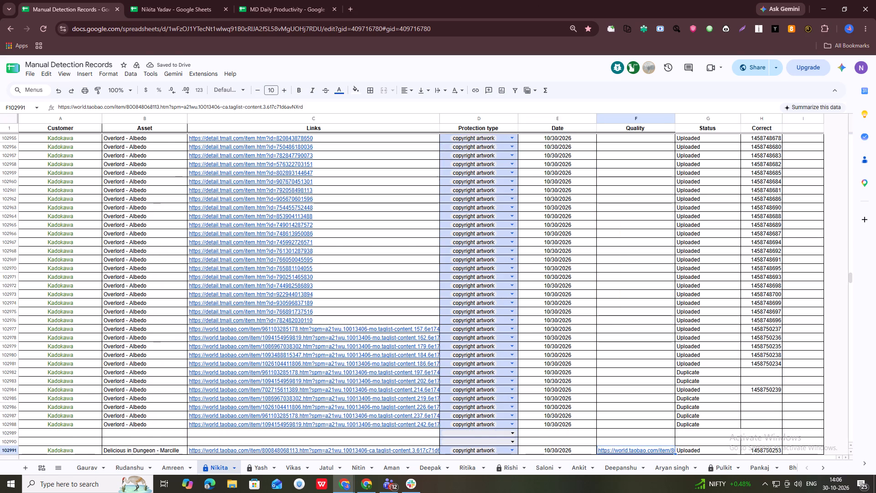
scroll(696, 204, "down", 4)
key("ctrl+shift+Down")
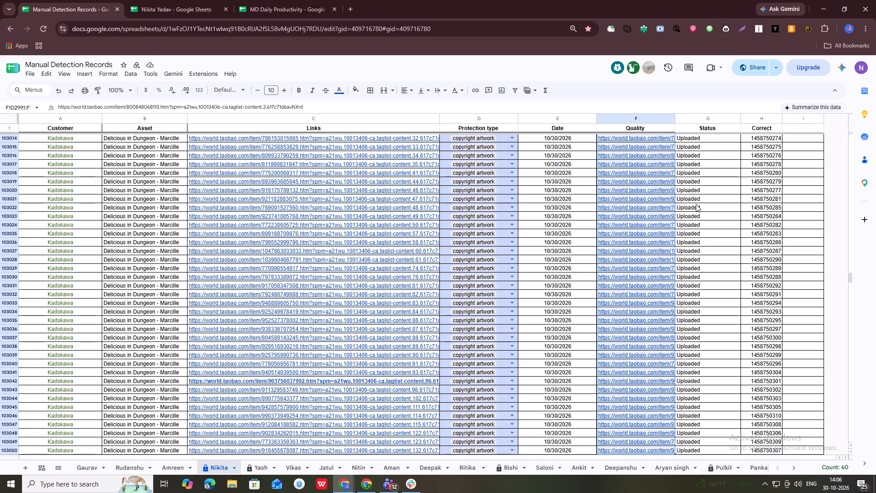
key("Delete")
key("Right")
key("ctrl+Down")
key("Down")
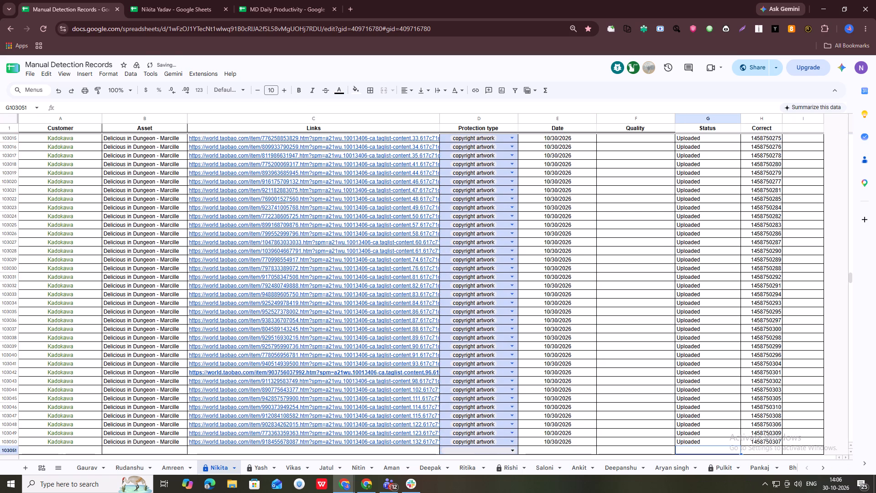
Check the Marcille submission results in Red Points down to the end and clear the list of detection links.
key("alt+Tab")
scroll(534, 350, "down", 15)
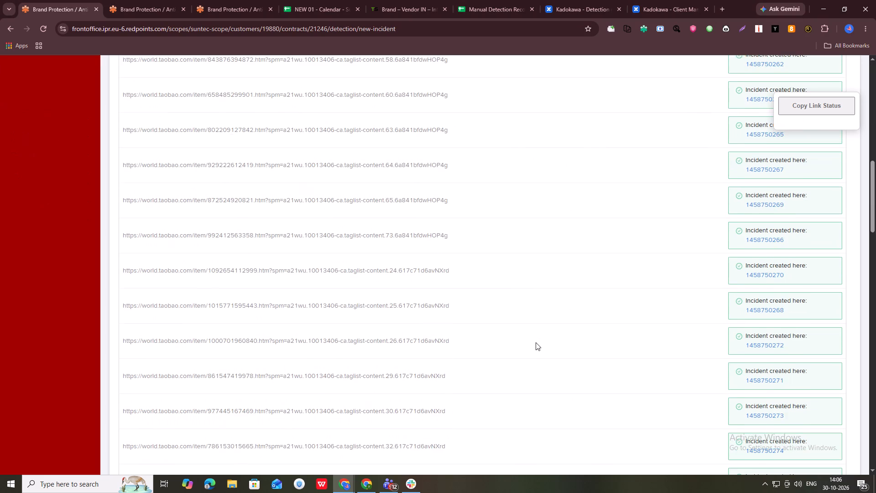
scroll(536, 342, "down", 14)
scroll(535, 342, "down", 7)
scroll(535, 342, "down", 15)
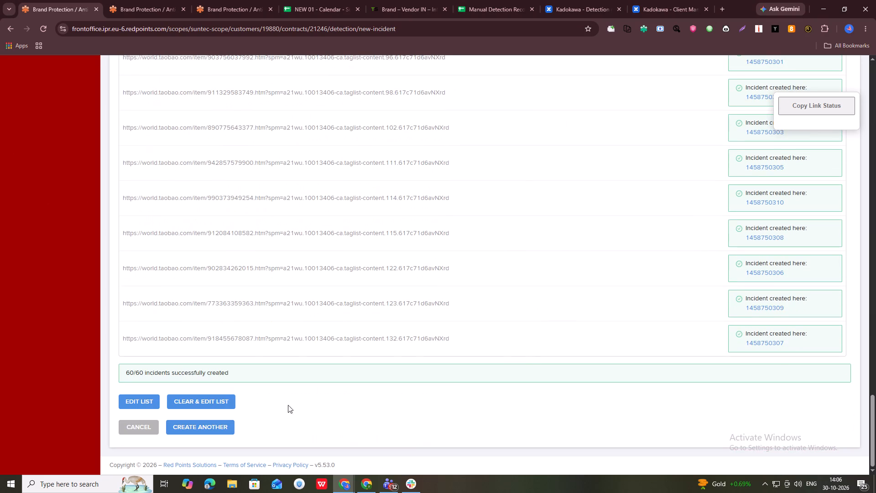
left_click(196, 403)
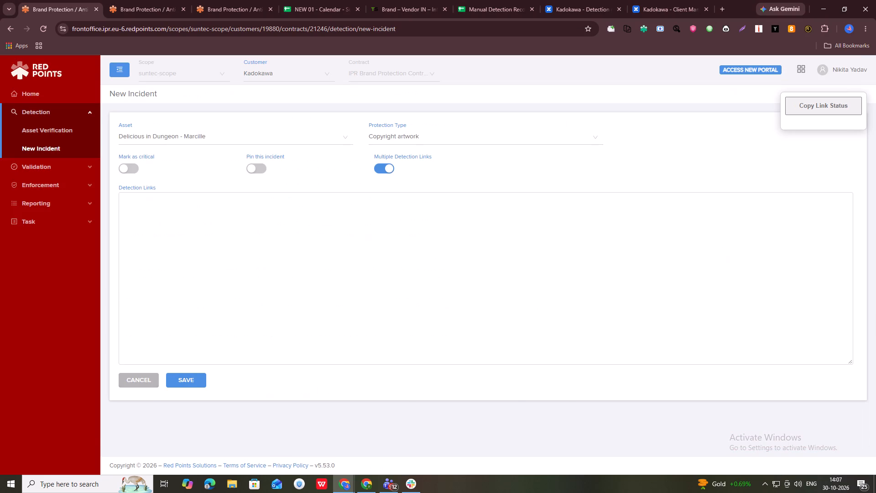
Count the 10/30/2026 incident IDs in the Correct column by selecting from row 103050 up to row 102768.
key("alt+Tab")
key("Up")
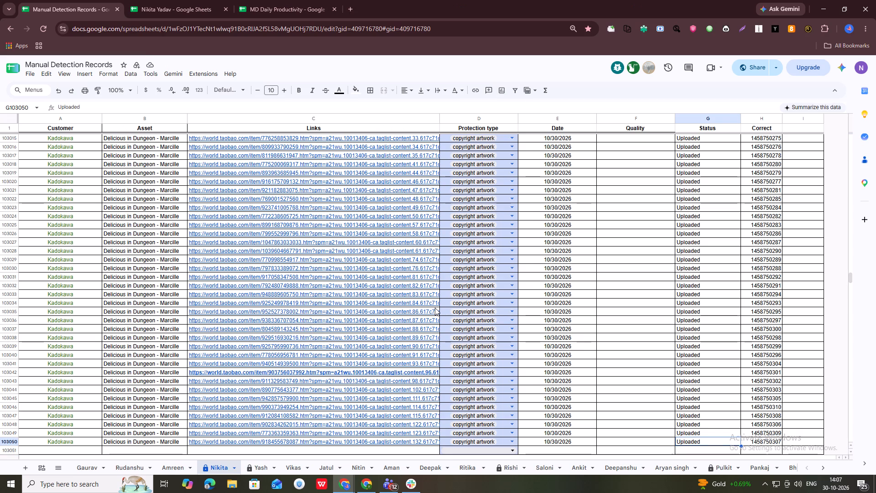
key("Right")
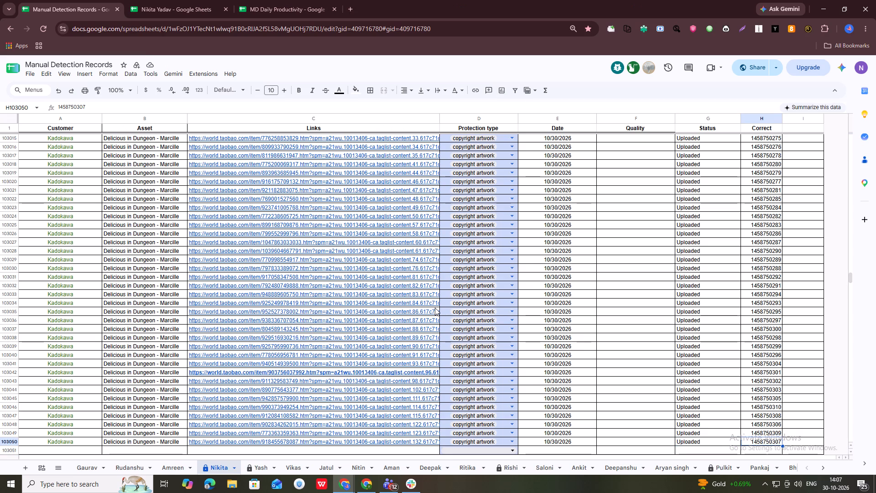
scroll(435, 308, "up", 11)
scroll(435, 308, "down", 1)
scroll(565, 311, "up", 4)
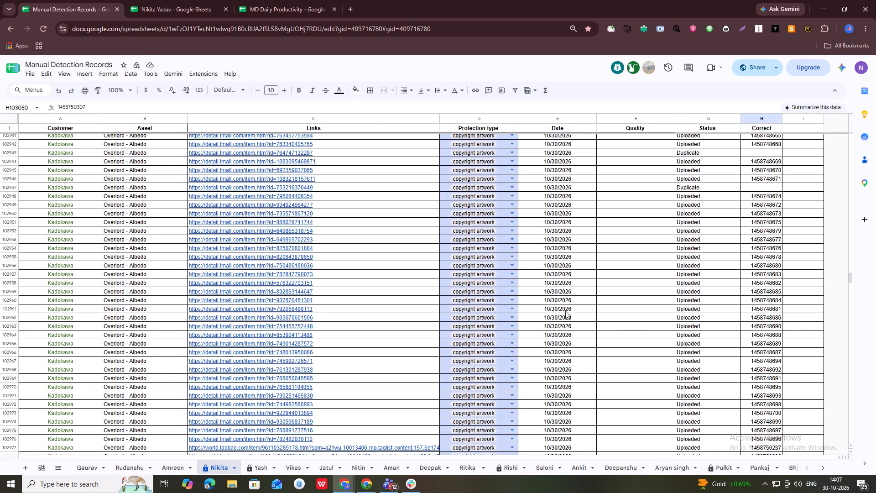
scroll(565, 311, "up", 18)
scroll(686, 321, "up", 5)
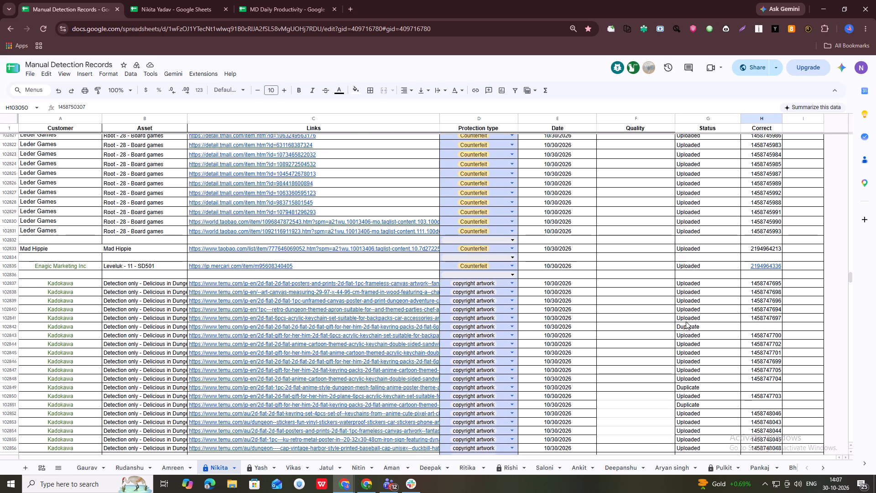
left_click(749, 284, "shift")
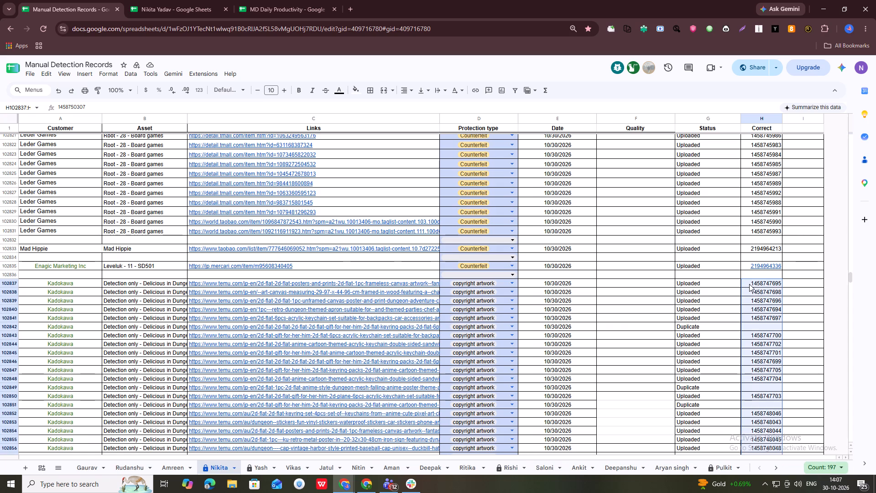
left_click(749, 266, "shift")
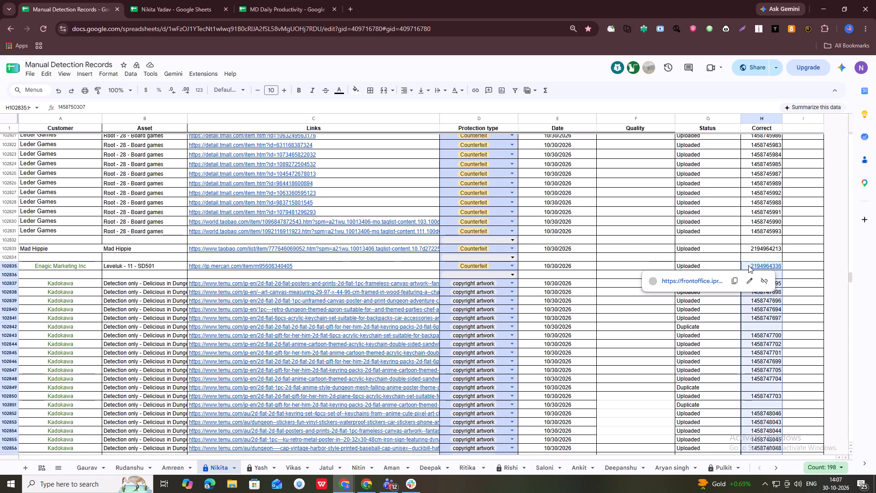
scroll(753, 369, "up", 6)
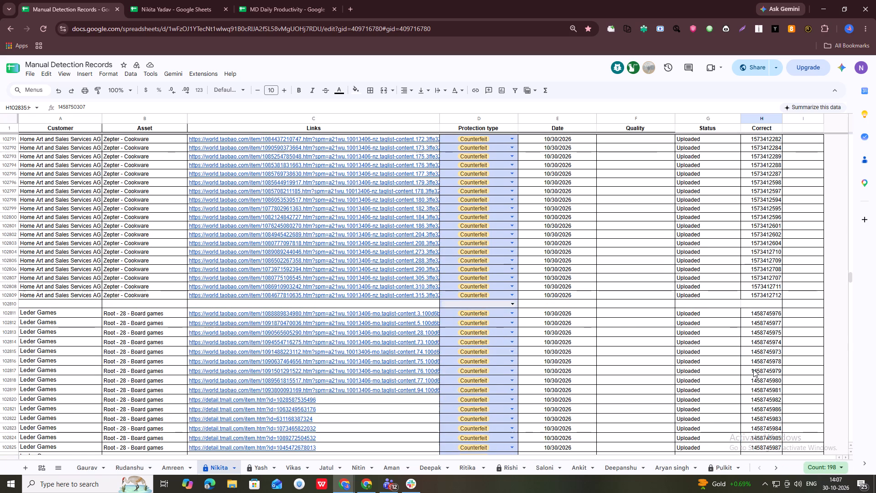
scroll(753, 367, "up", 6)
left_click(751, 215, "shift")
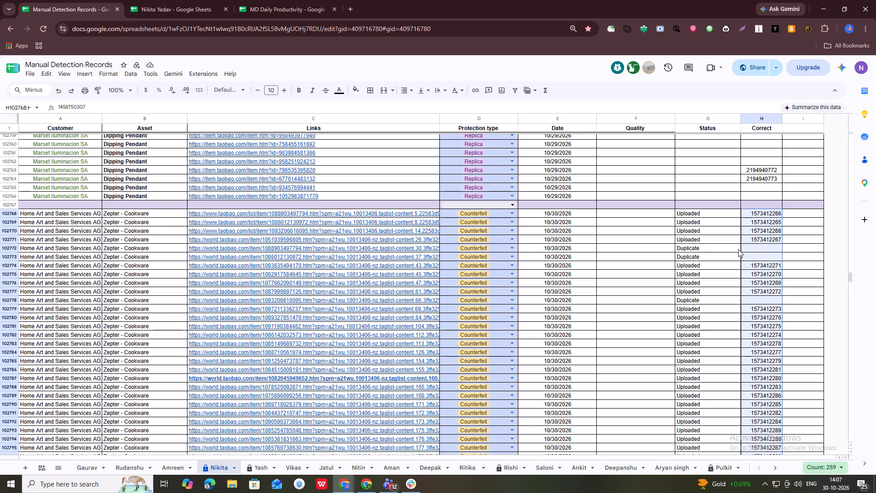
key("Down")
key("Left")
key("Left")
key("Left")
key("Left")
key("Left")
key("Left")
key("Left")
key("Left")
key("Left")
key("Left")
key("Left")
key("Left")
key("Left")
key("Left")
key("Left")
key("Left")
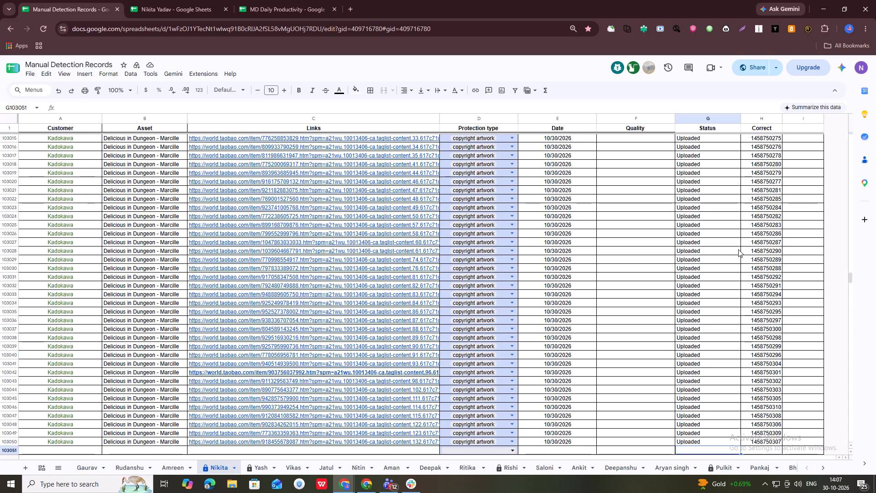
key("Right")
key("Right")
Switch to the Tuinet Brand page and filter the October 2026 records by customer Kadokawa.
key("alt+Tab")
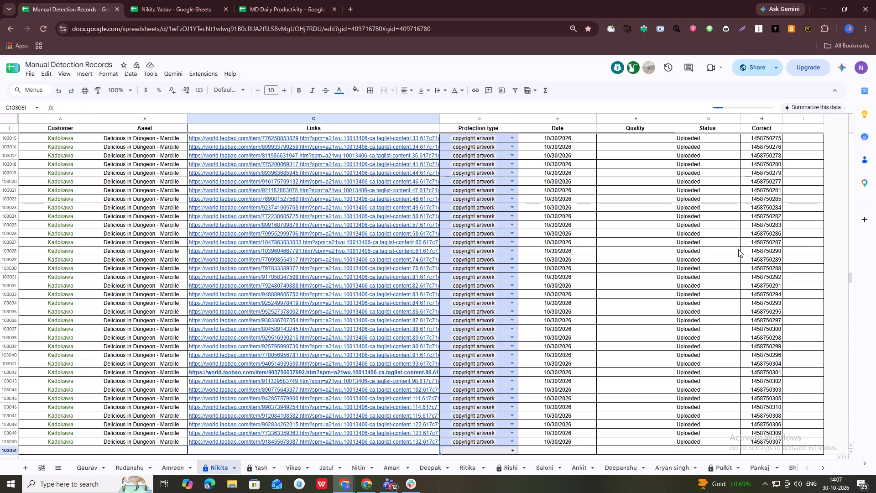
left_click(351, 0)
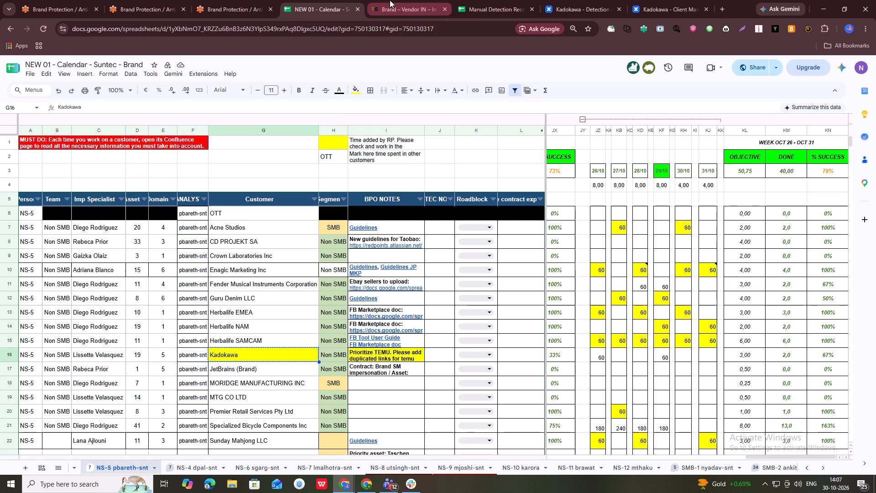
left_click(390, 0)
left_click(345, 146)
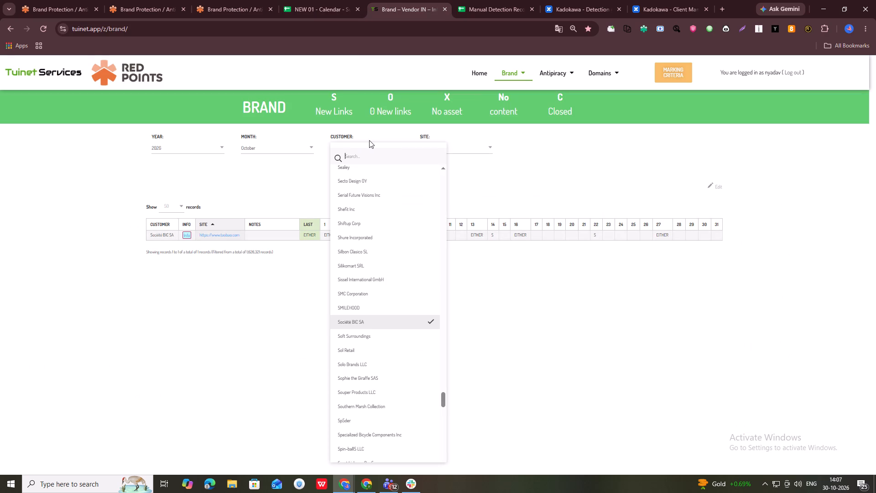
type("kadokaw")
left_click(358, 174)
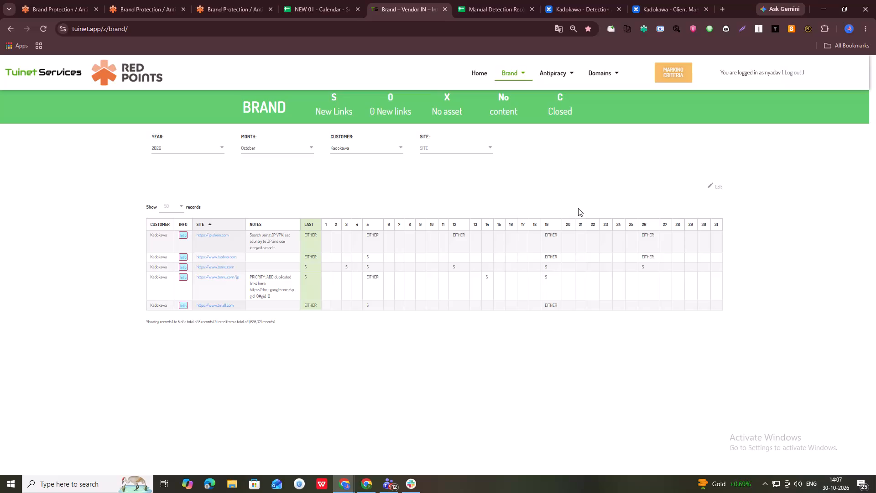
Open Kadokawa's jp.shein.com site from the Tuinet site list and switch to it.
double_click(701, 241)
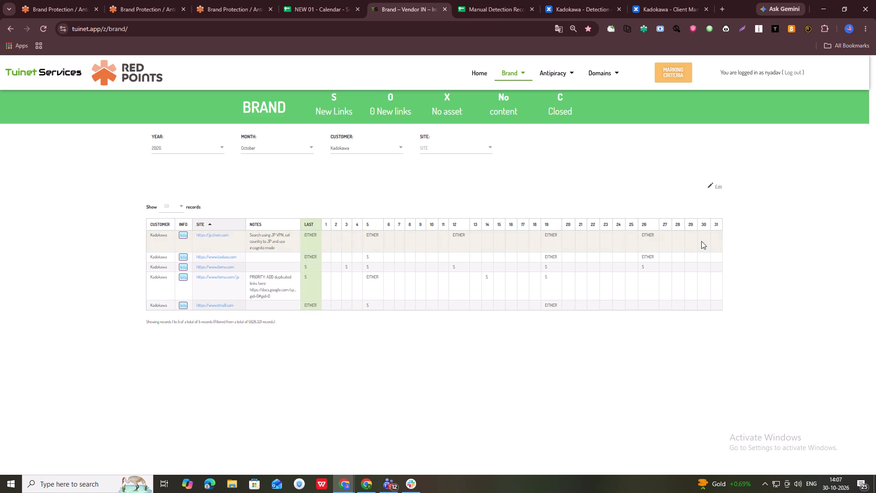
middle_click(210, 236)
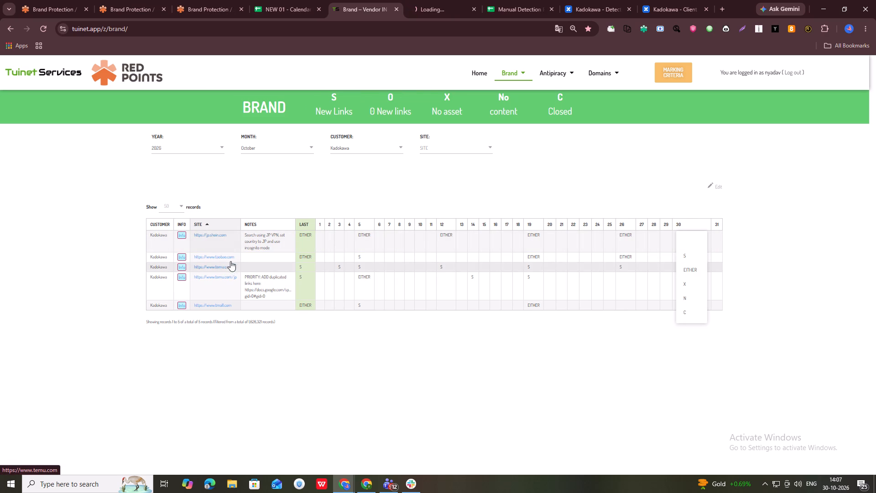
left_click(757, 283)
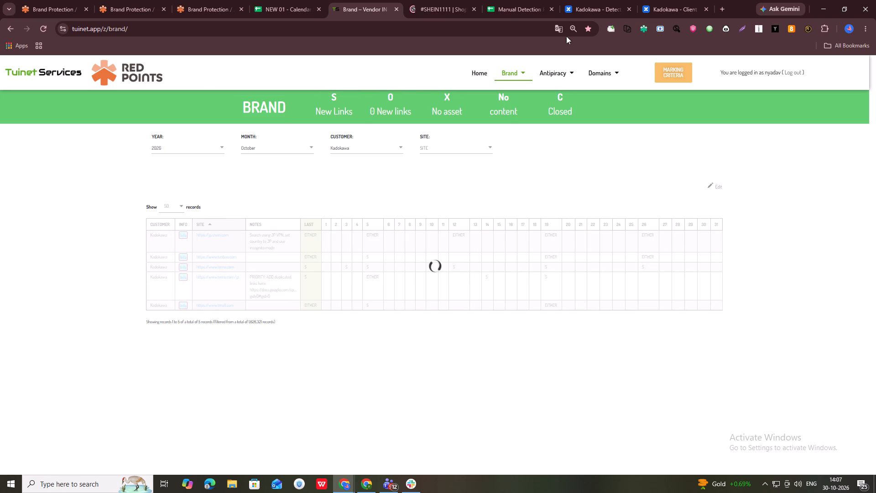
left_click(459, 0)
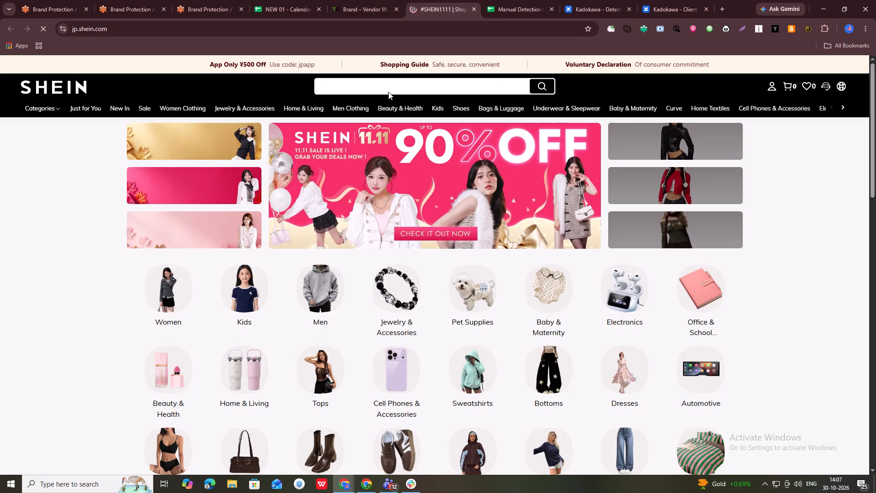
Search SHEIN Japan for "delicious in dungen" and look through the product results for Kadokawa artwork.
left_click(386, 87)
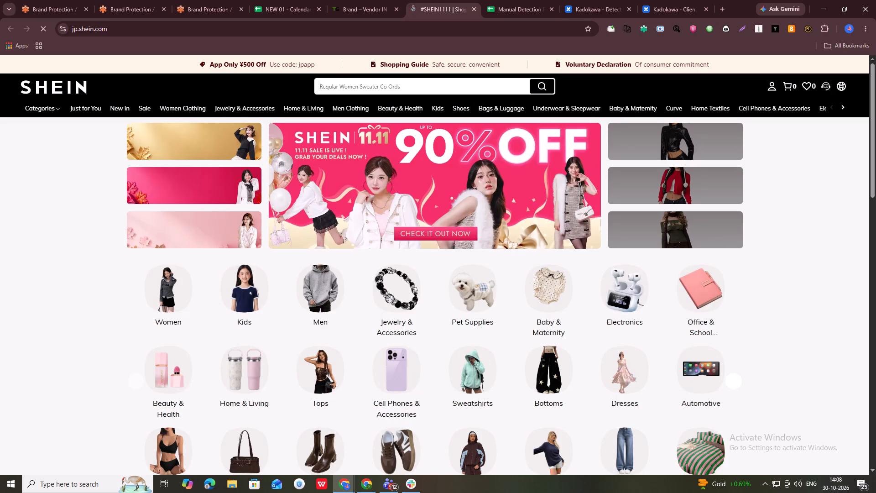
type("delicious")
key("space")
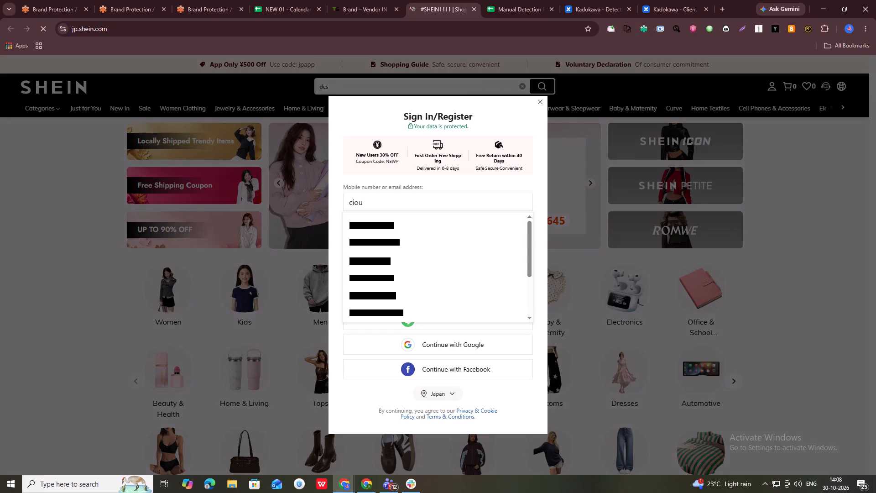
left_click(539, 102)
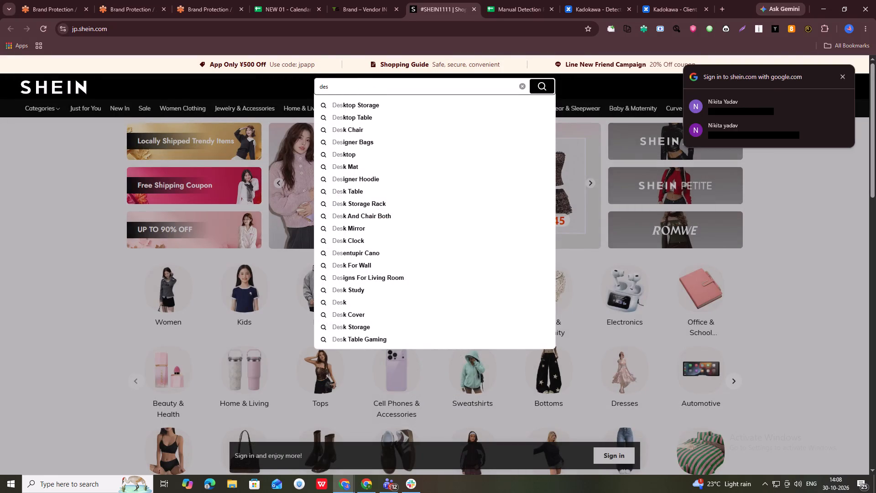
left_click(342, 89)
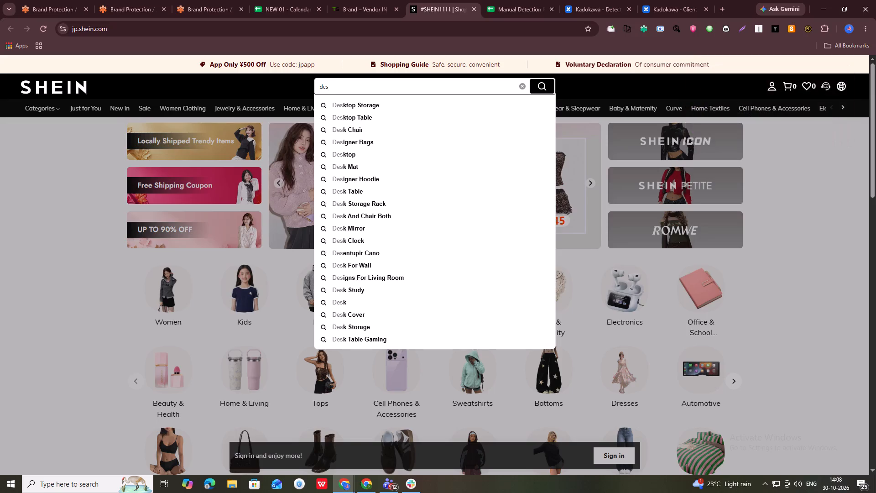
key("BackSpace")
type("licious")
key("space")
type("in dungen")
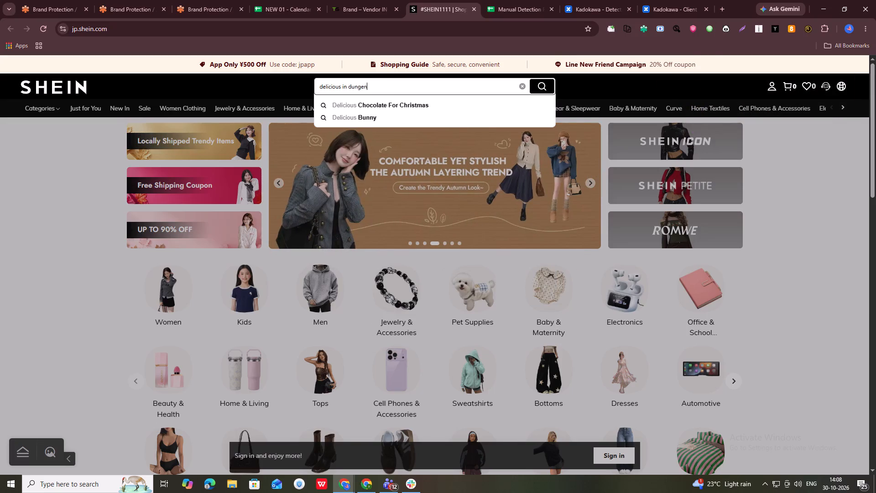
key("Return")
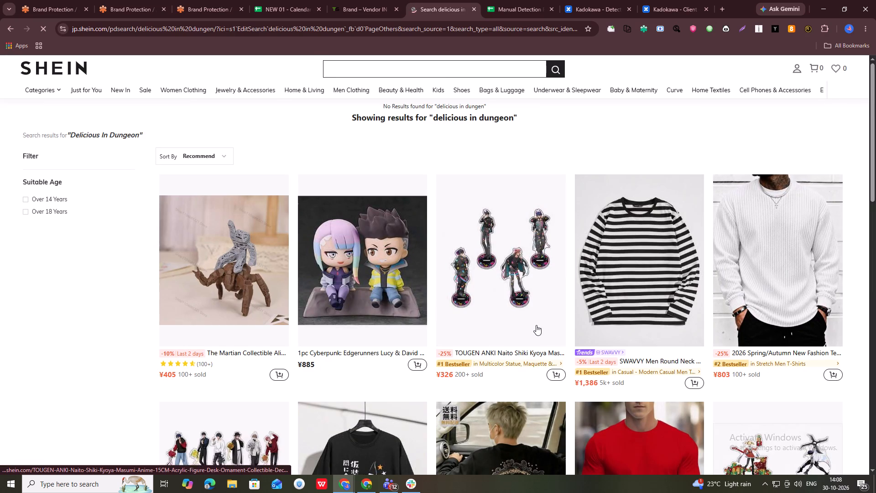
scroll(542, 304, "down", 3)
scroll(656, 320, "down", 6)
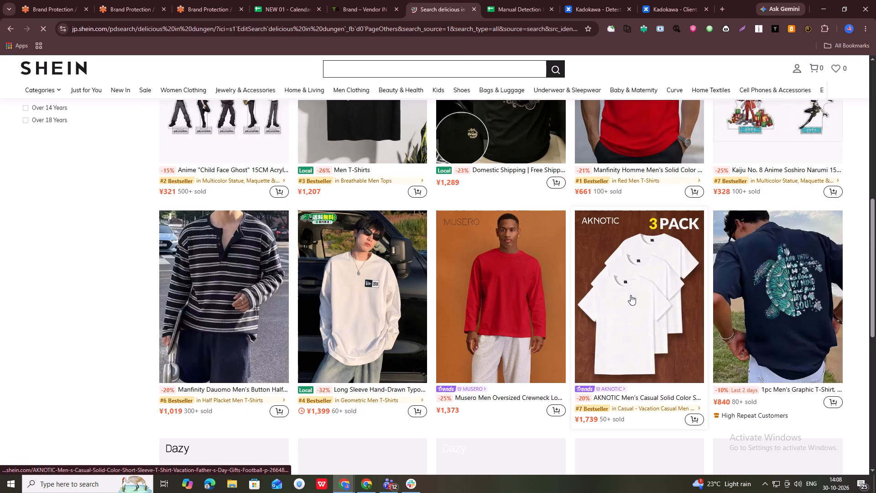
scroll(631, 295, "down", 7)
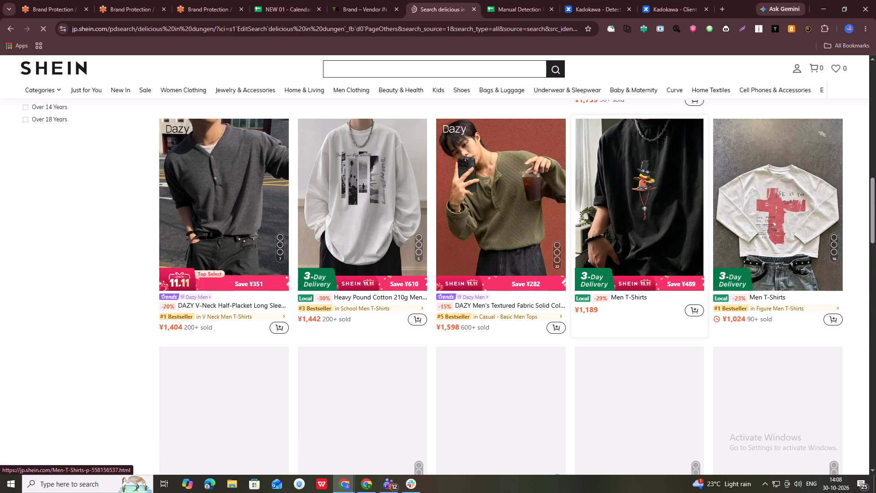
Search SHEIN Japan for "albedo" and check the first product results for Kadokawa artwork.
left_click(377, 70)
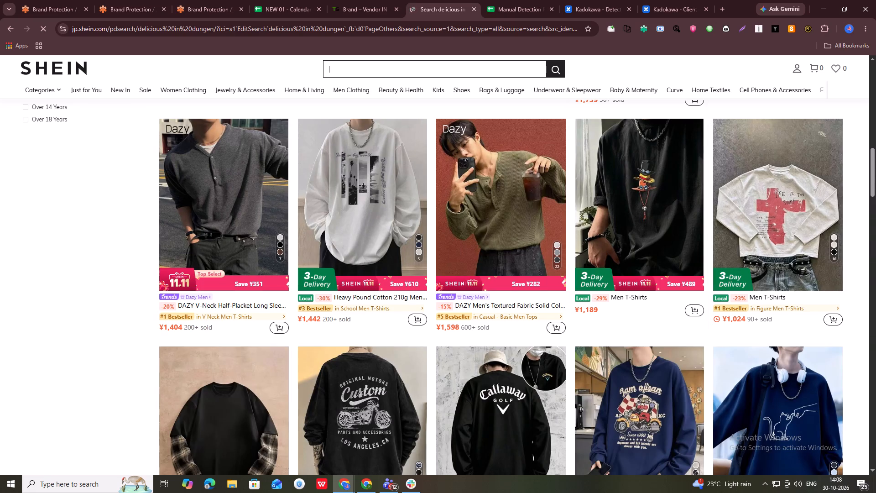
type("albedo")
key("Return")
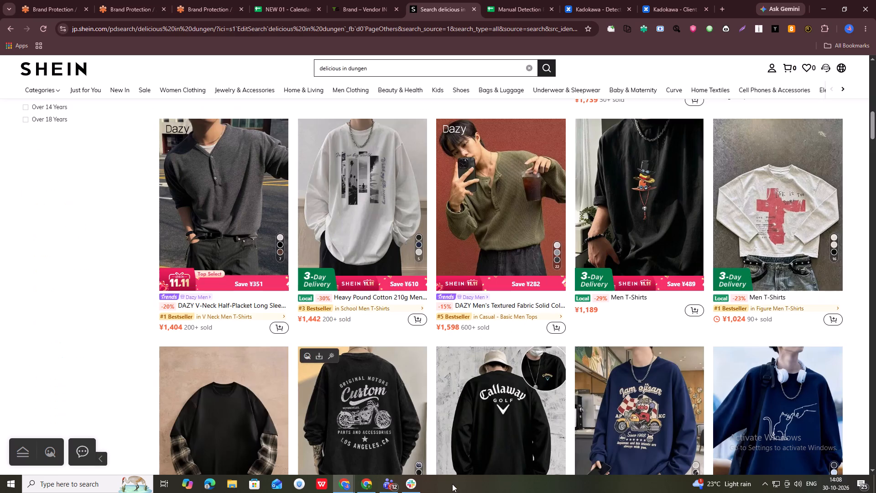
double_click(388, 67)
left_click(388, 67)
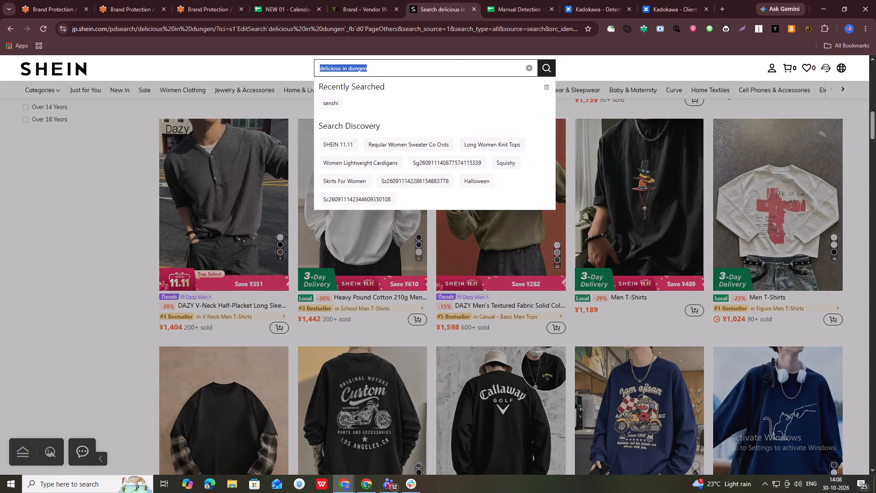
type("albedo")
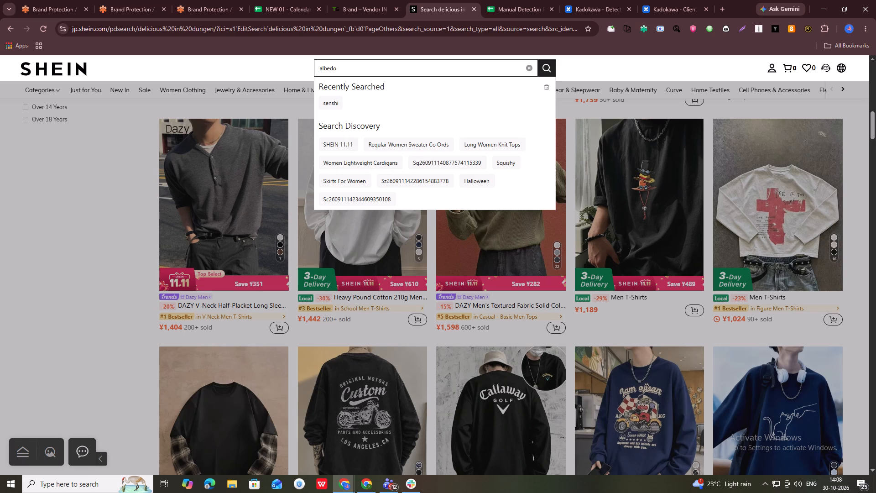
key("Return")
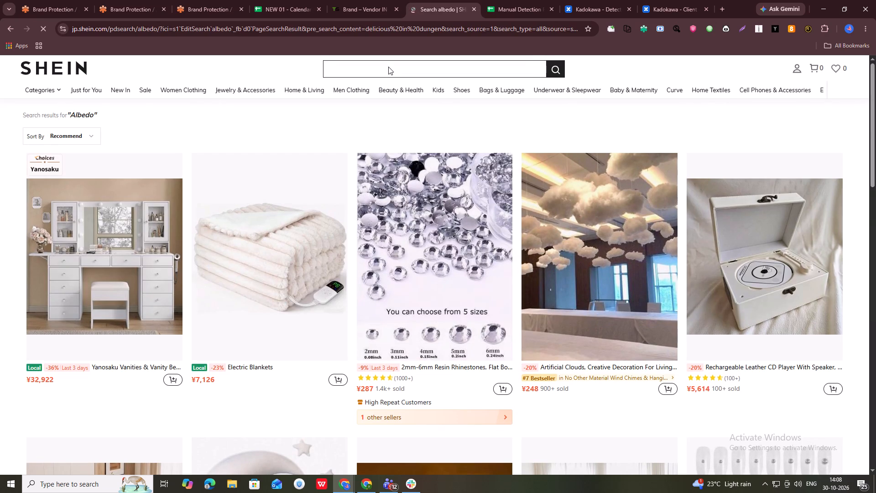
scroll(398, 106, "down", 5)
scroll(438, 196, "up", 19)
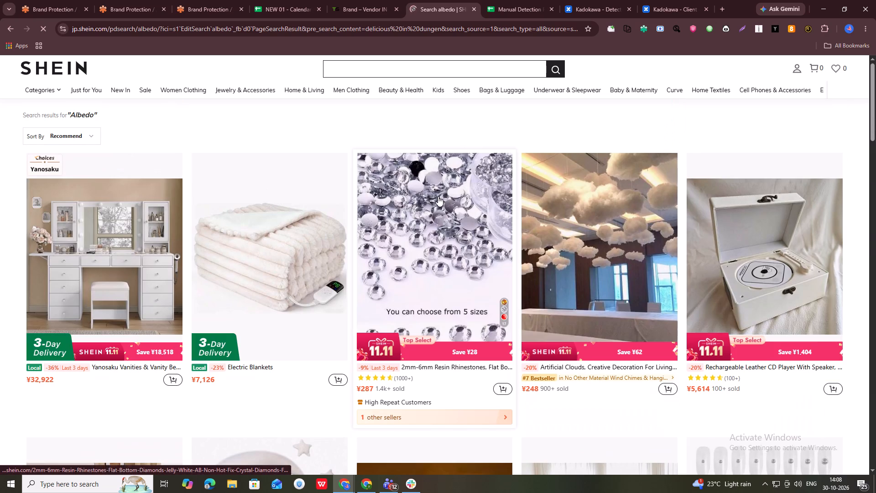
Extend the SHEIN search to "overload albedo" and look through the product results for infringing character merchandise.
left_click(351, 73)
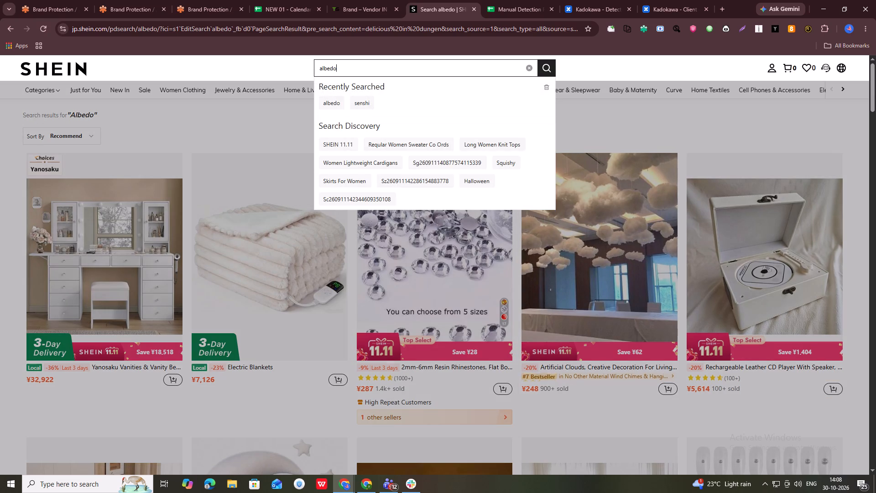
key("ctrl+Left")
key("ctrl+Left")
type("overload")
key("space")
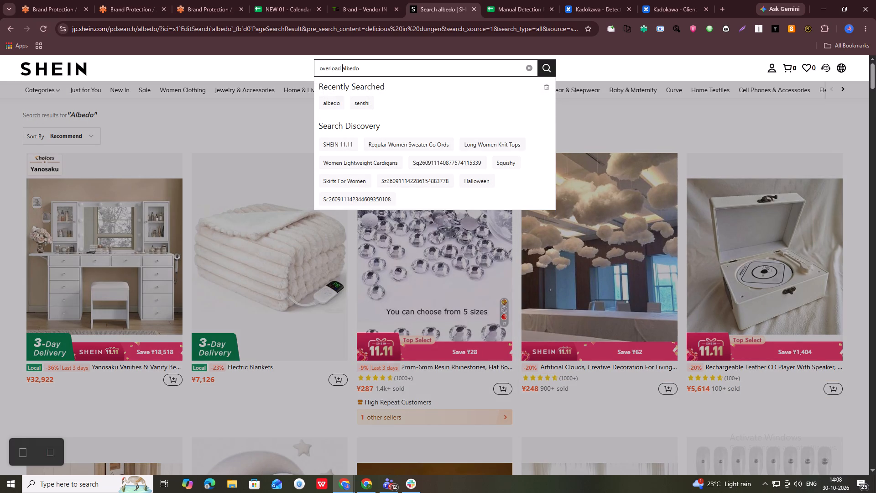
key("Return")
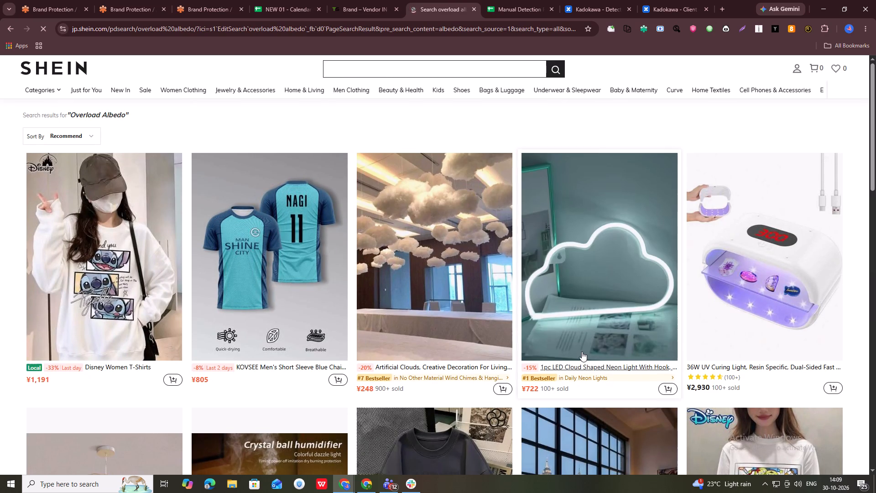
scroll(576, 350, "down", 4)
scroll(512, 338, "down", 7)
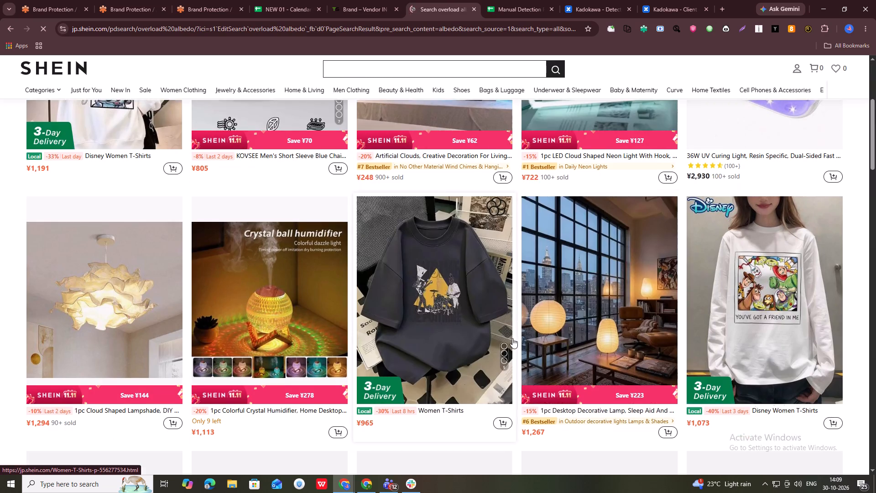
scroll(512, 338, "down", 7)
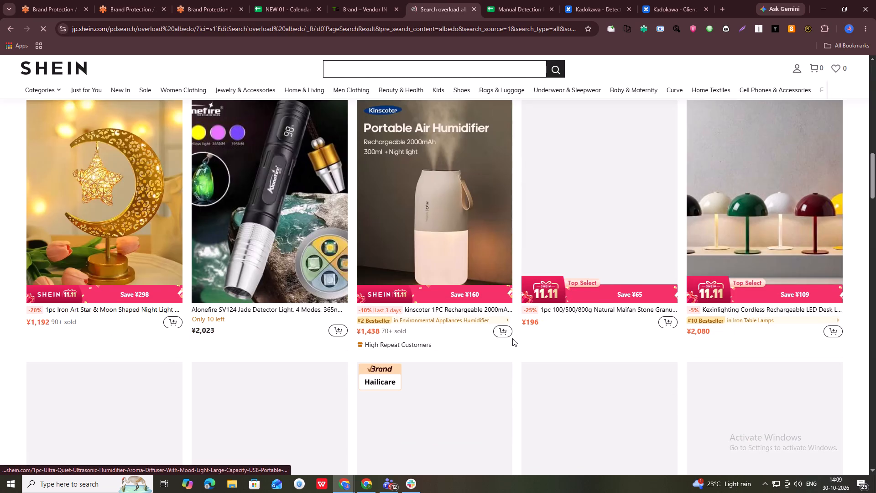
scroll(512, 338, "down", 6)
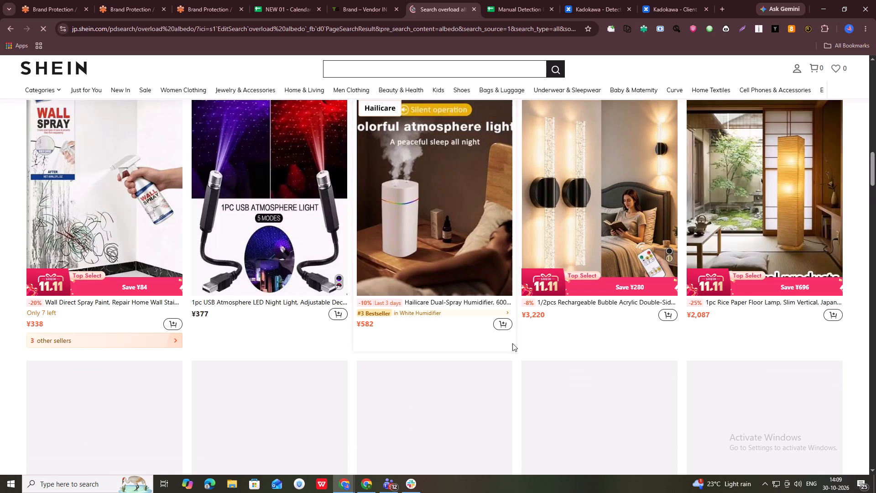
scroll(512, 343, "down", 7)
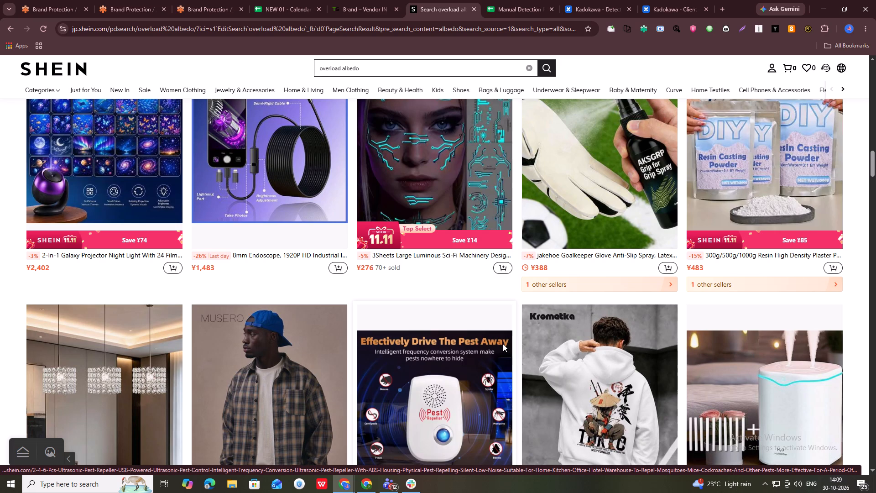
scroll(510, 342, "down", 7)
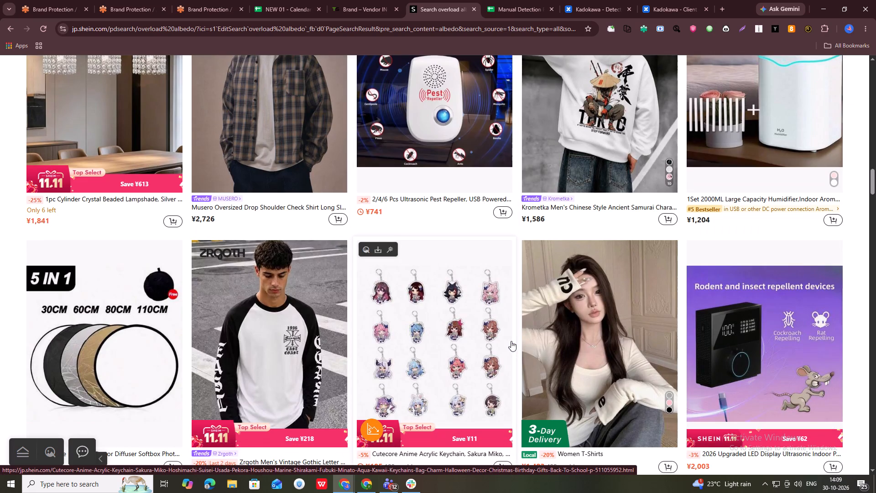
scroll(511, 341, "down", 5)
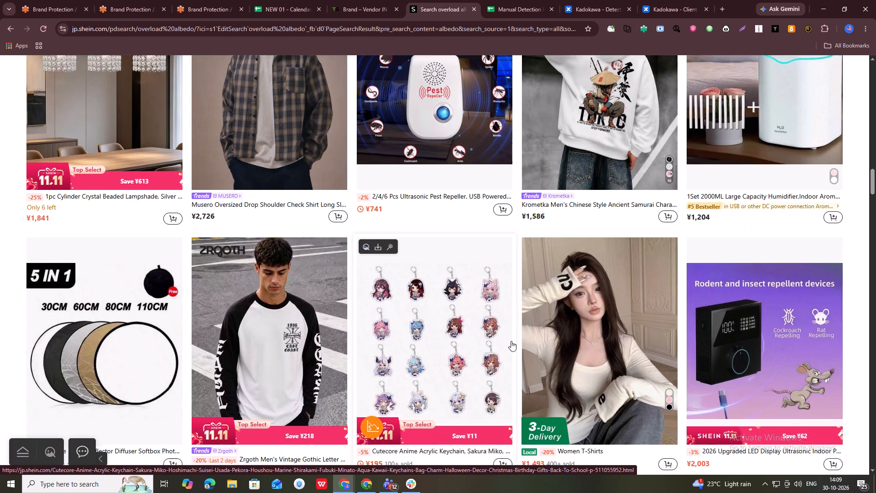
scroll(511, 341, "down", 3)
scroll(511, 341, "up", 6)
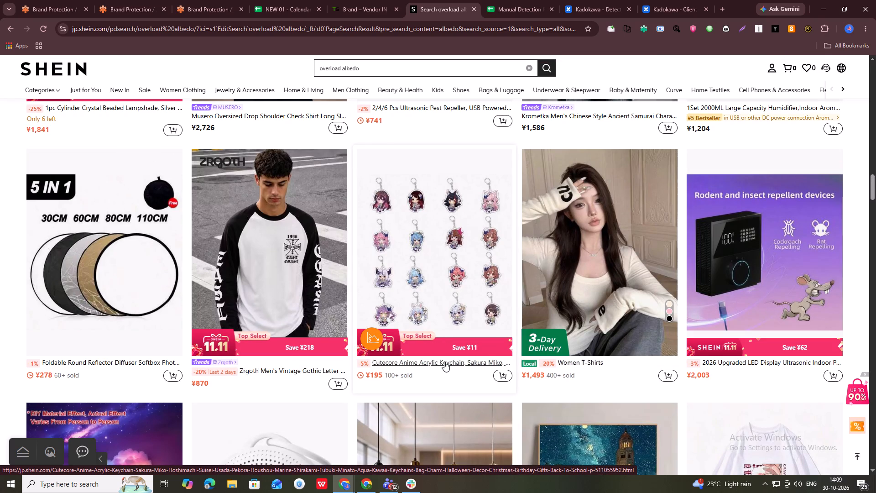
scroll(497, 349, "up", 8)
Extend the SHEIN search to "overload albedo keychain" and look through the keychain results for infringing Kadokawa character artwork.
left_click(381, 67)
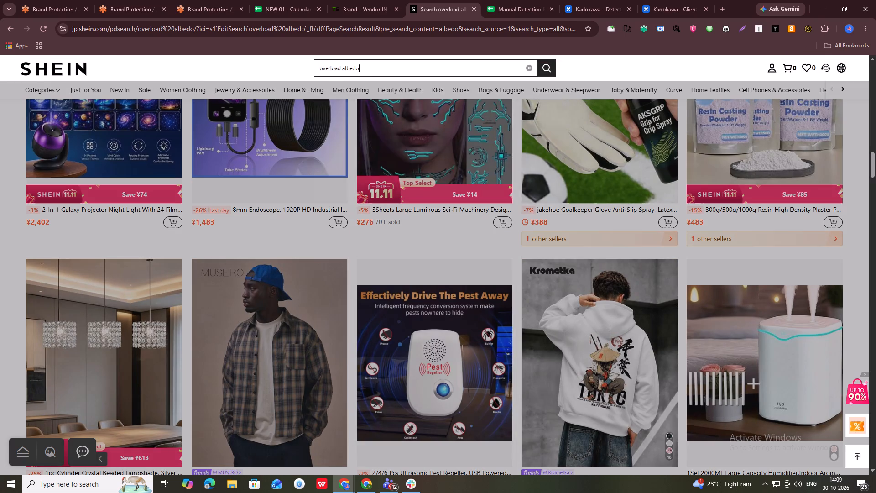
key("space")
type("keychain")
key("Return")
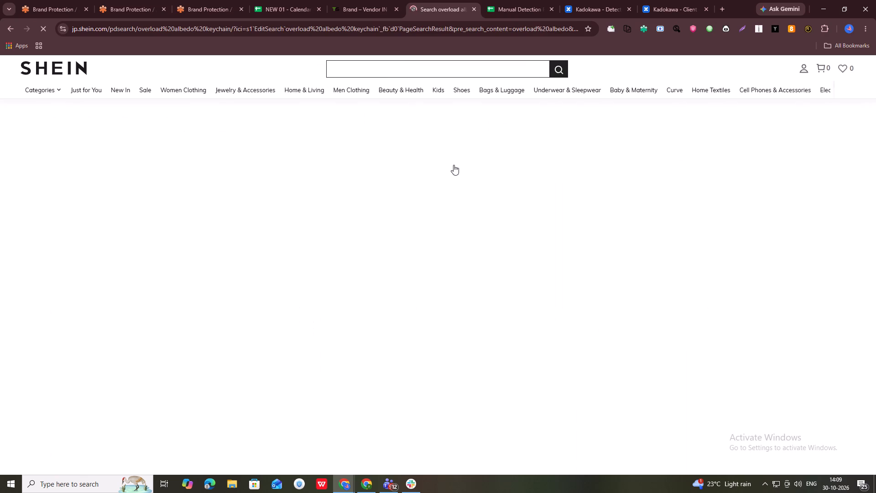
scroll(417, 312, "down", 7)
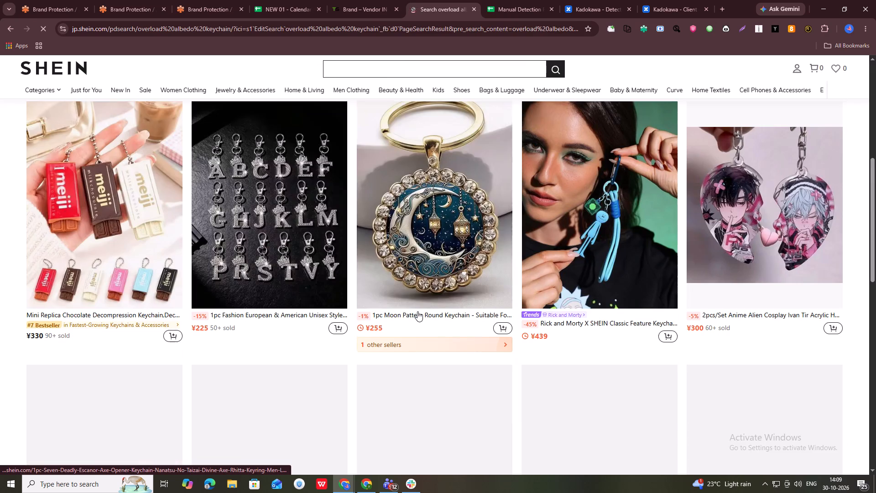
scroll(417, 311, "down", 6)
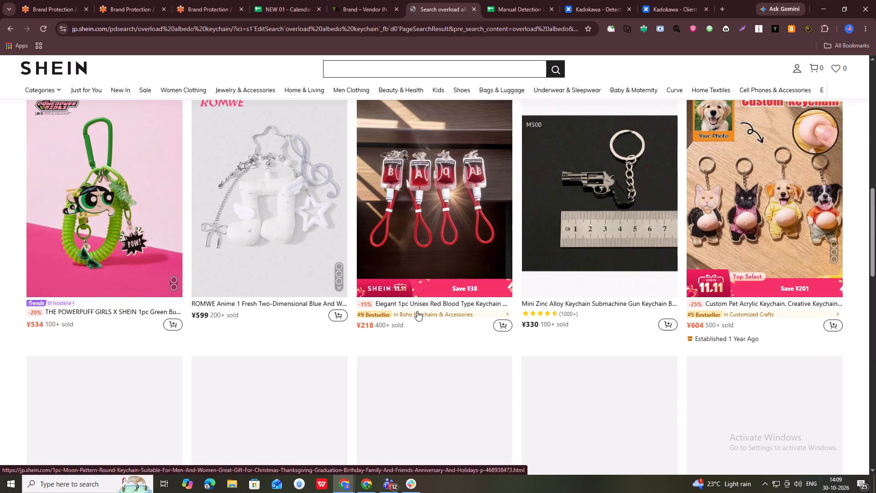
scroll(417, 311, "down", 6)
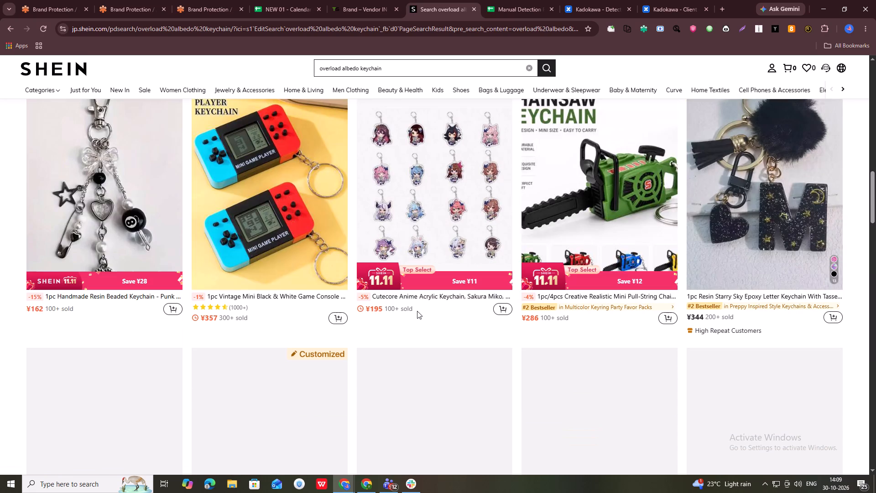
scroll(417, 311, "down", 5)
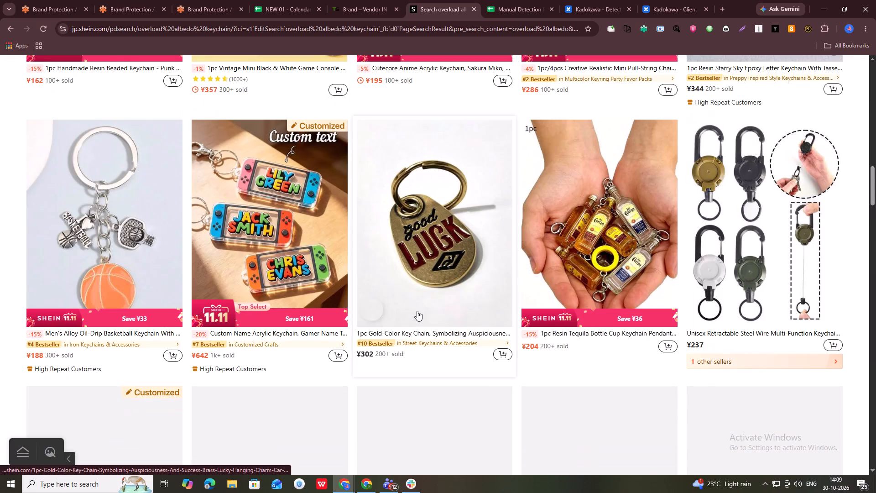
scroll(417, 311, "down", 6)
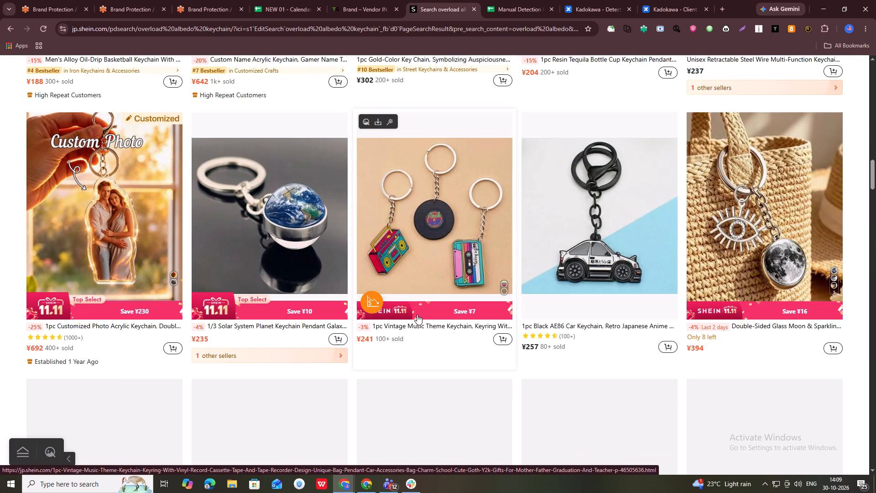
scroll(417, 315, "down", 8)
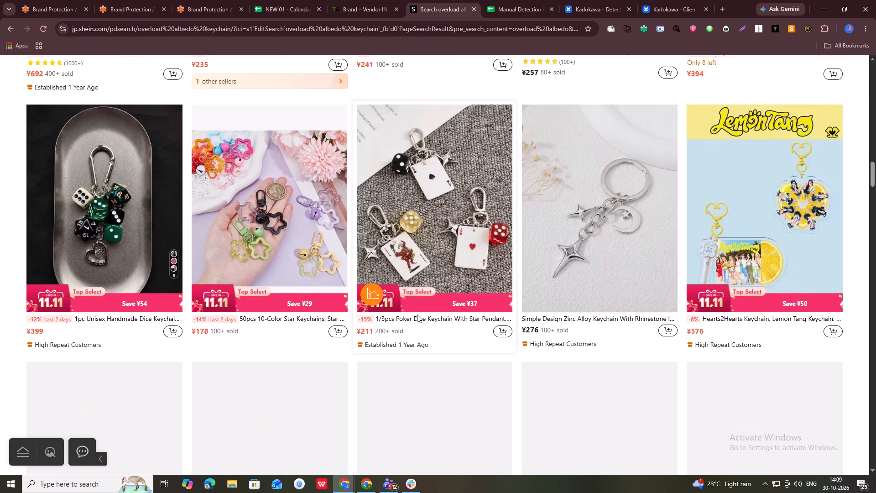
scroll(417, 315, "down", 3)
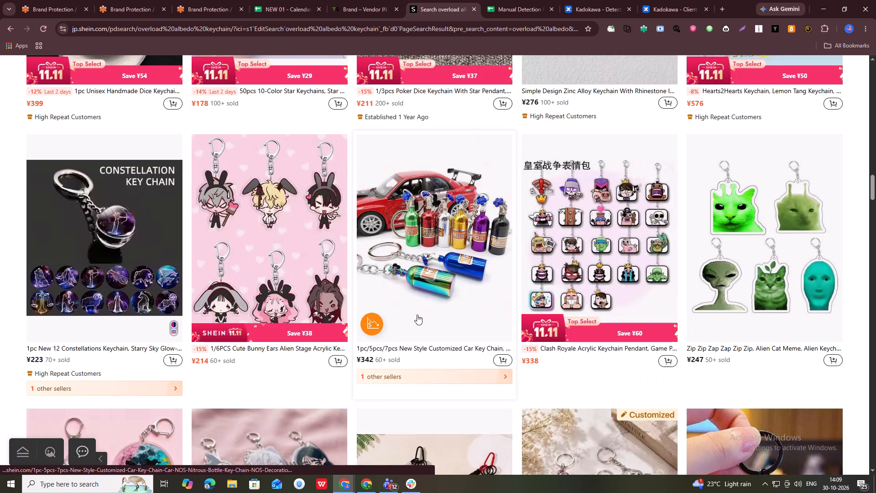
scroll(417, 315, "down", 12)
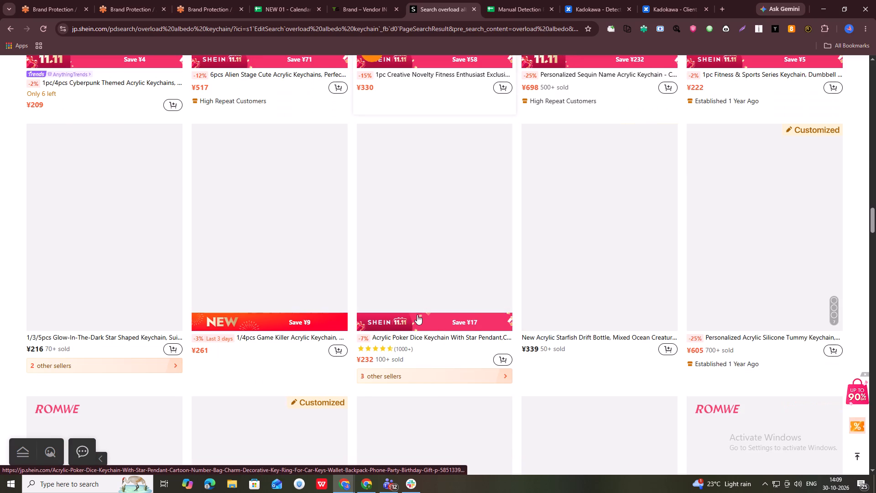
scroll(417, 315, "down", 6)
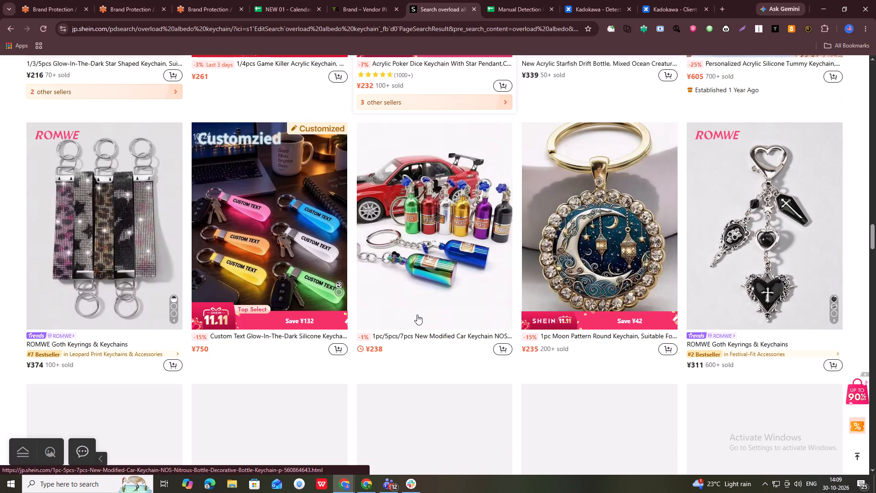
scroll(417, 315, "down", 13)
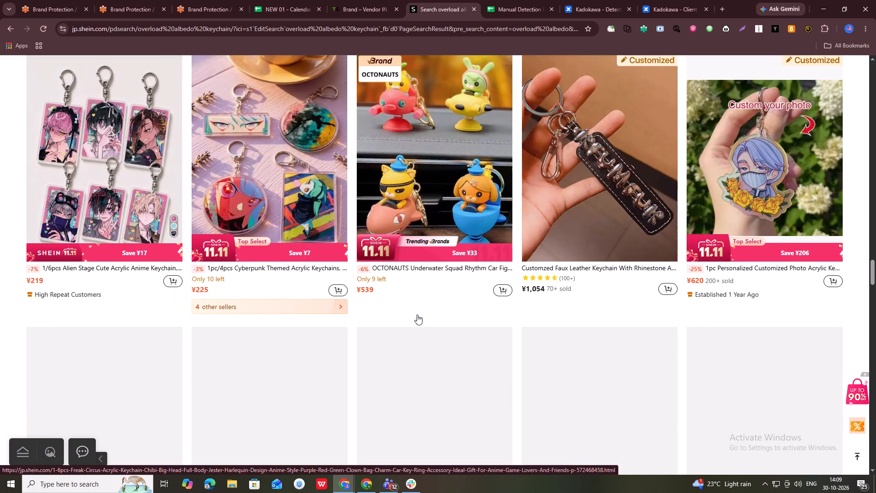
scroll(417, 315, "down", 6)
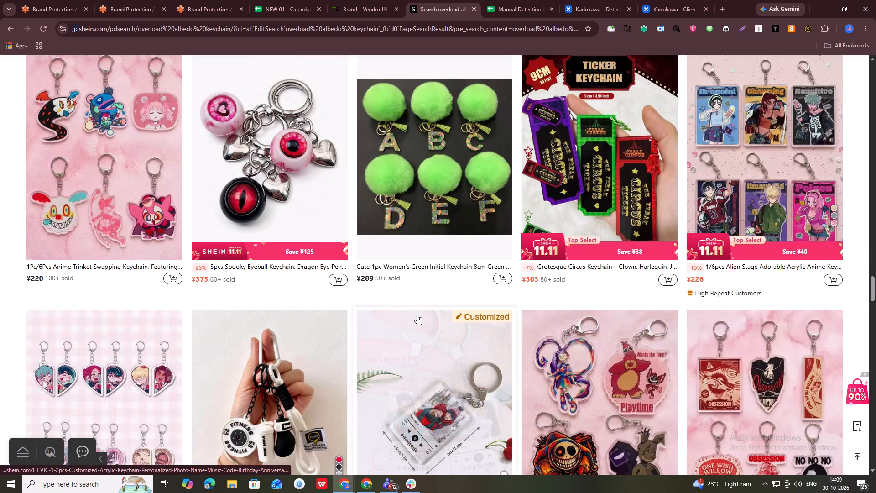
scroll(417, 315, "down", 5)
scroll(417, 315, "up", 1)
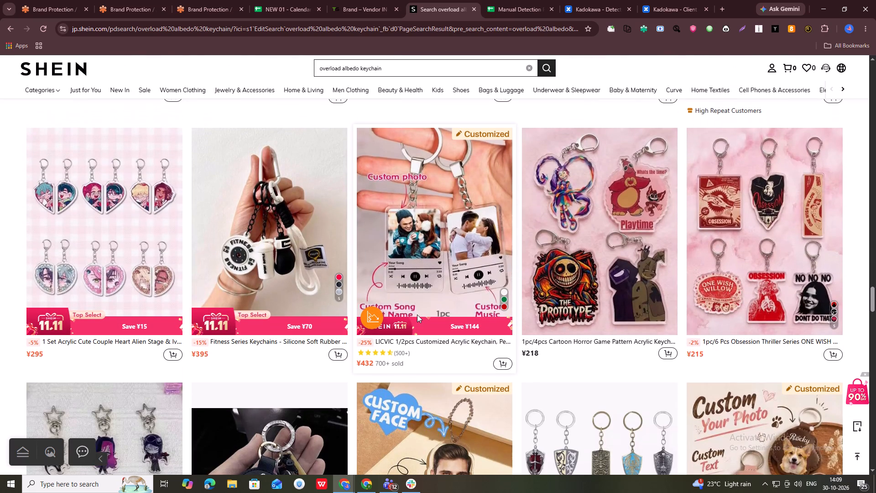
scroll(417, 315, "down", 6)
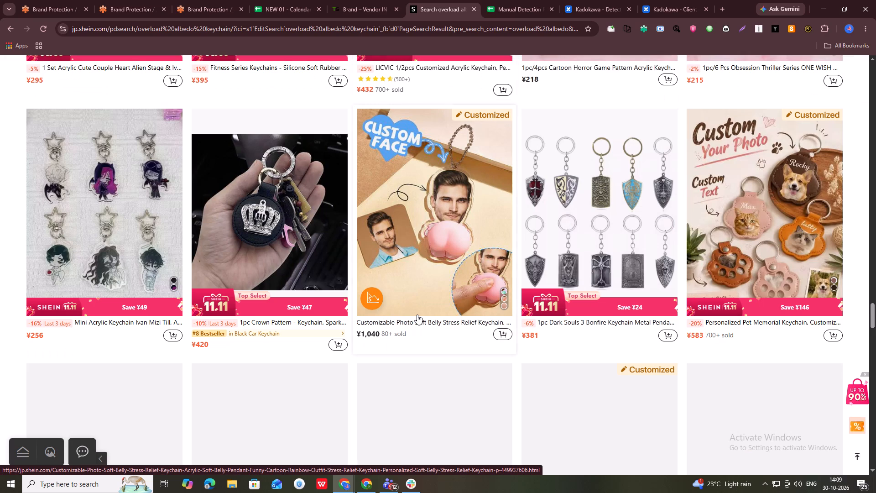
scroll(417, 315, "up", 12)
Search SHEIN Japan for "delicious in dungen marcille" and check the product results for Kadokawa artwork.
left_click(398, 68)
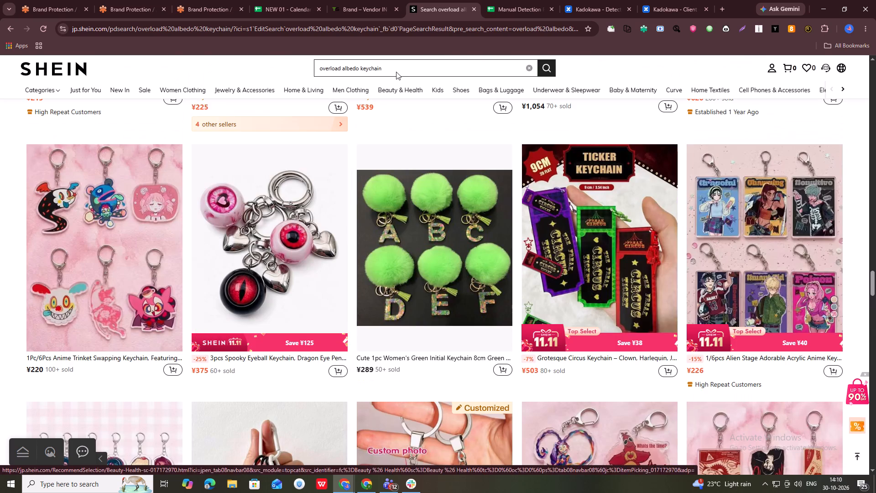
key("ctrl+a")
type("delicious in d")
type("ungen marcille")
key("Return")
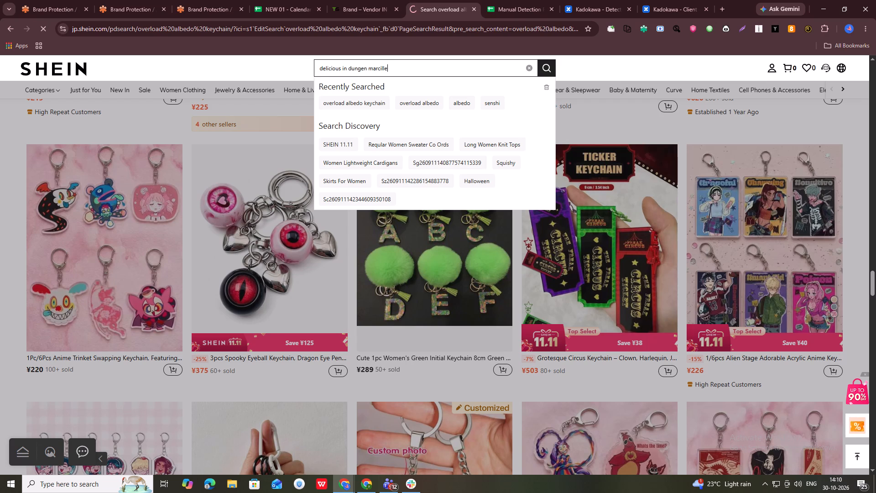
scroll(478, 285, "down", 7)
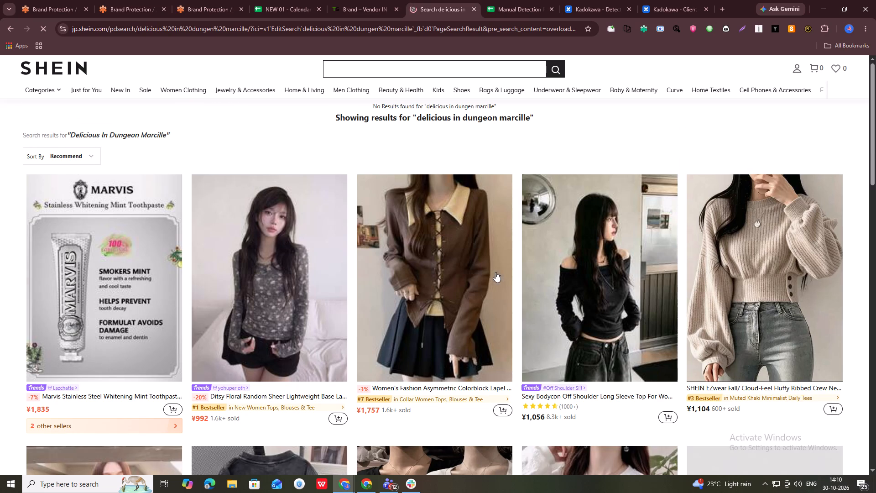
scroll(495, 272, "down", 8)
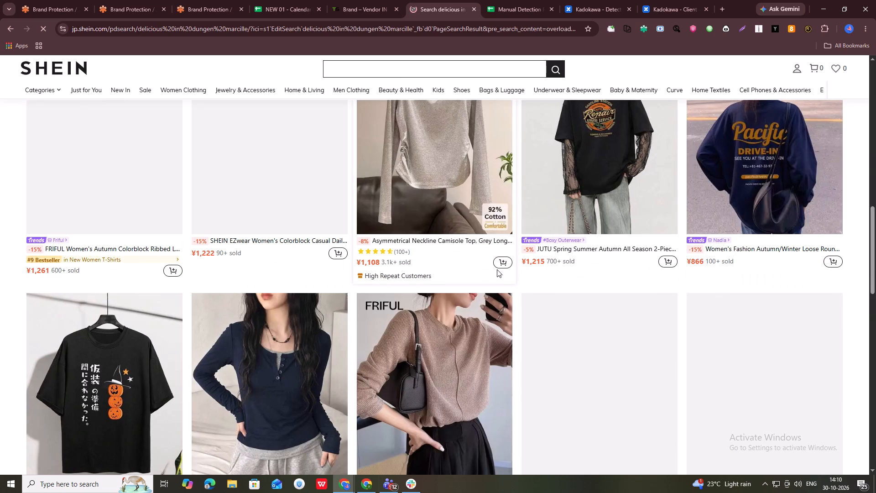
scroll(497, 269, "up", 12)
scroll(431, 226, "up", 6)
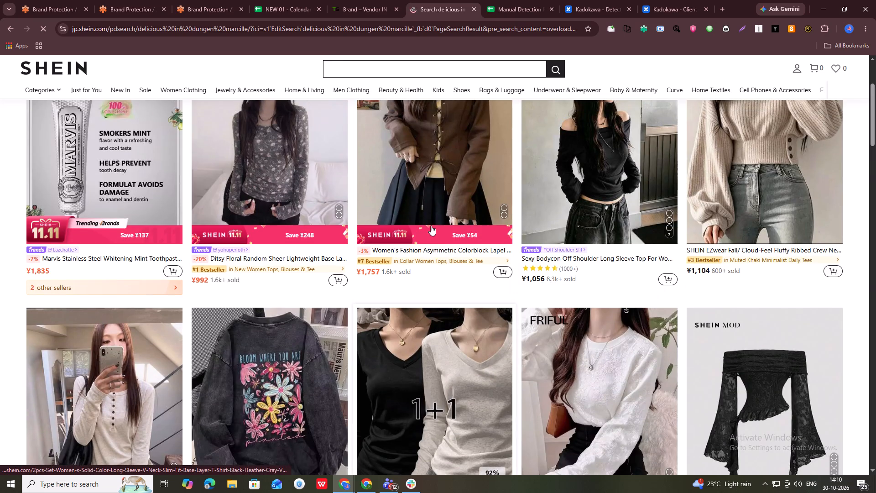
scroll(431, 226, "up", 3)
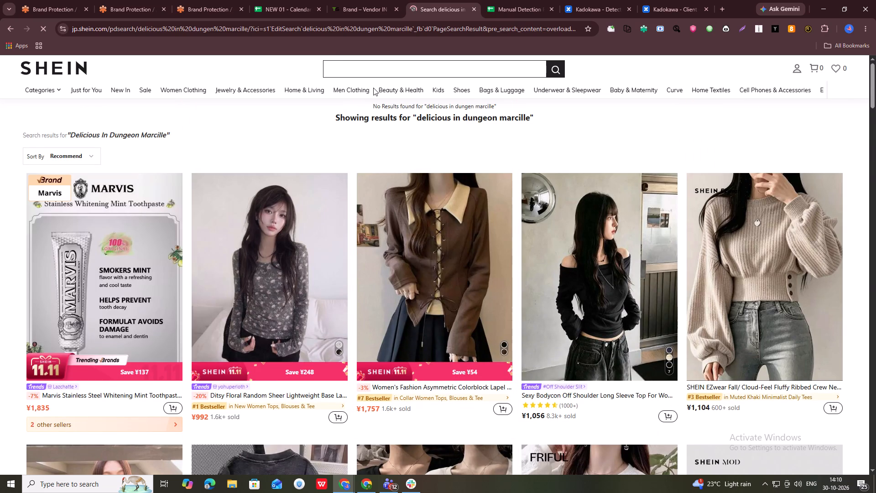
scroll(459, 162, "up", 8)
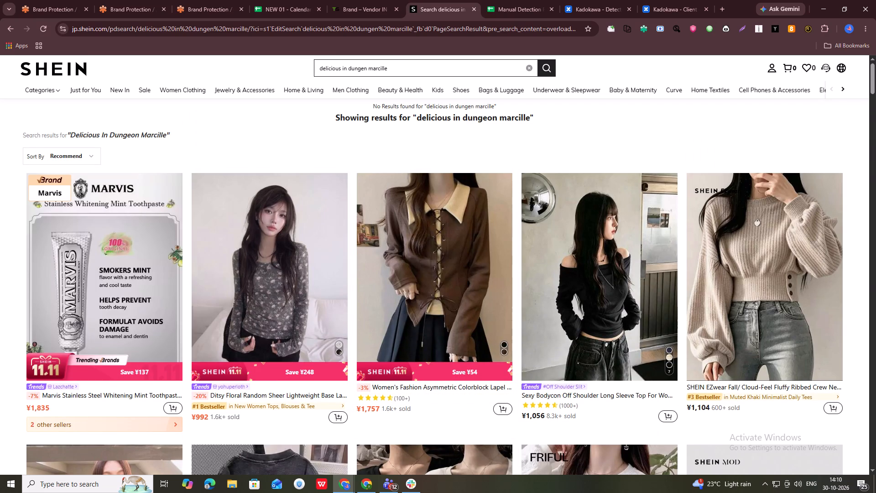
Shorten the SHEIN search to "marcille" and check the product results for the character's artwork.
left_click_drag(367, 70, 337, 72)
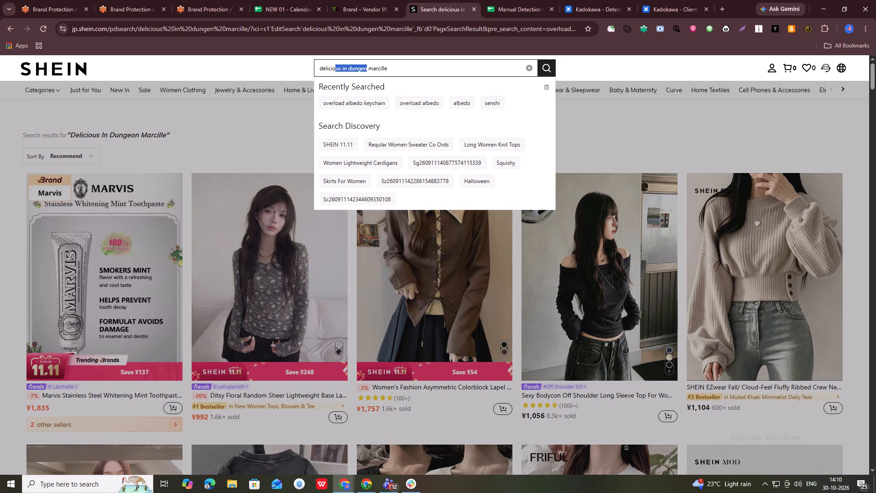
key("BackSpace")
key("BackSpace")
key("BackSpace")
key("BackSpace")
key("BackSpace")
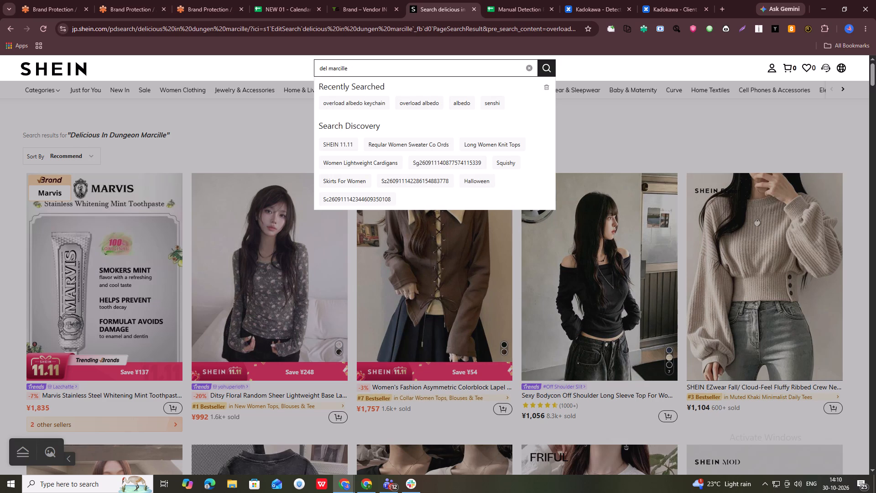
key("BackSpace")
key("BackSpace")
key("BackSpace")
key("BackSpace")
key("BackSpace")
key("Return")
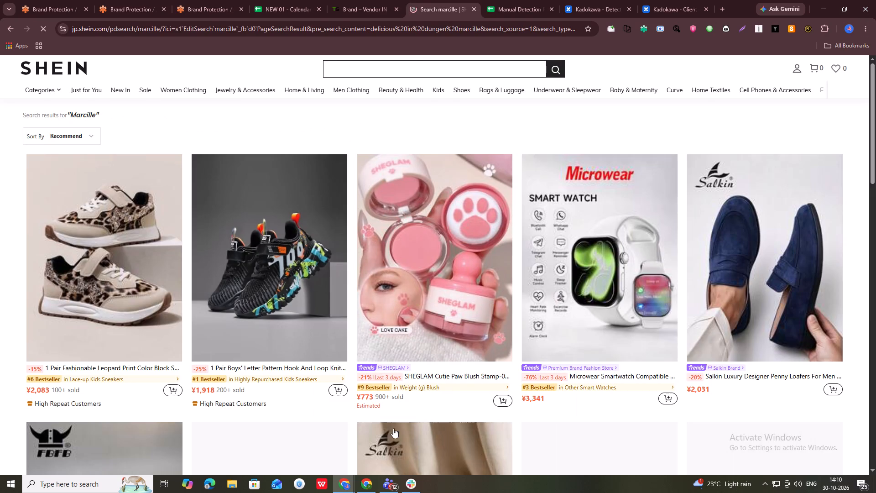
scroll(487, 375, "down", 13)
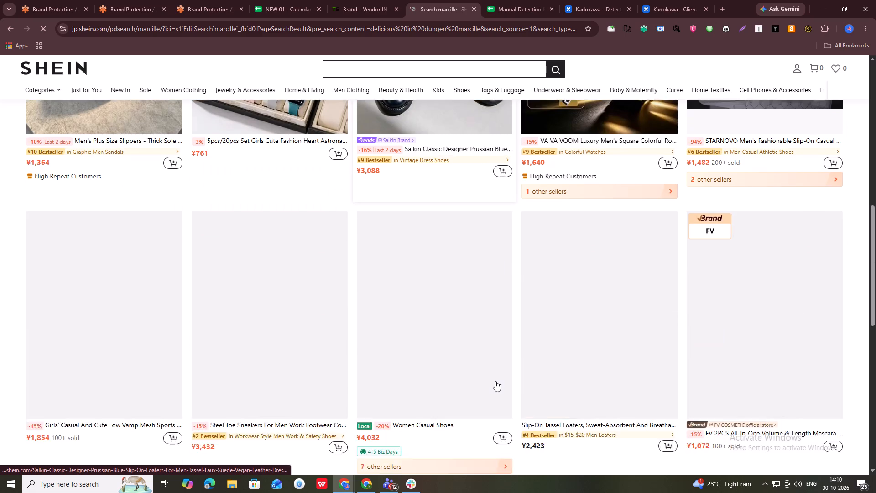
scroll(495, 381, "up", 15)
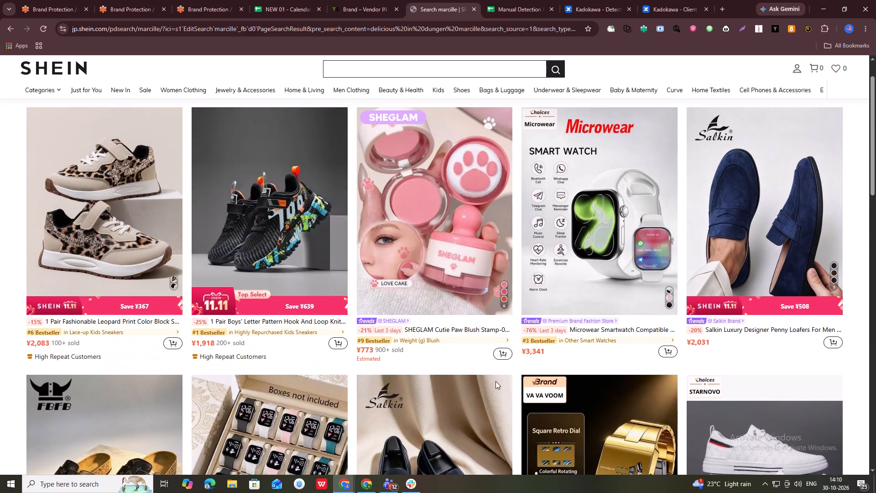
scroll(495, 381, "up", 15)
Search SHEIN Japan for "overload" and check the first product results for Kadokawa artwork.
double_click(361, 66)
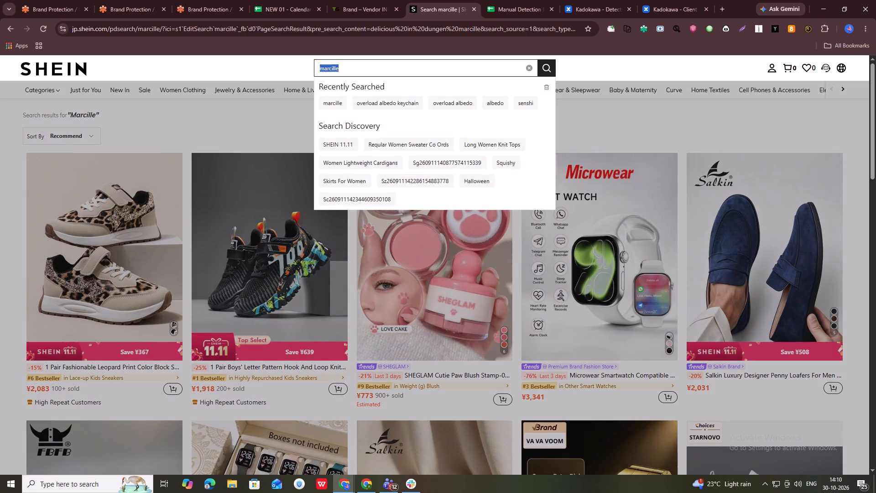
type("overload")
key("Return")
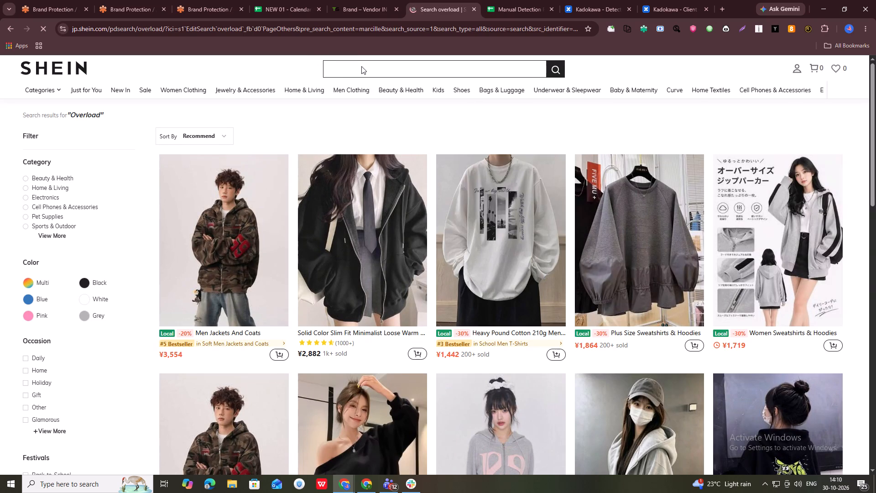
scroll(565, 295, "down", 6)
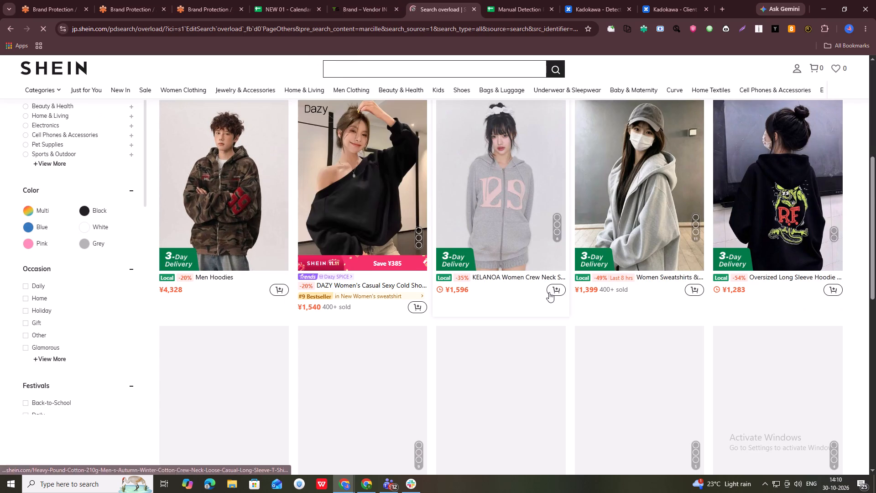
scroll(558, 284, "down", 6)
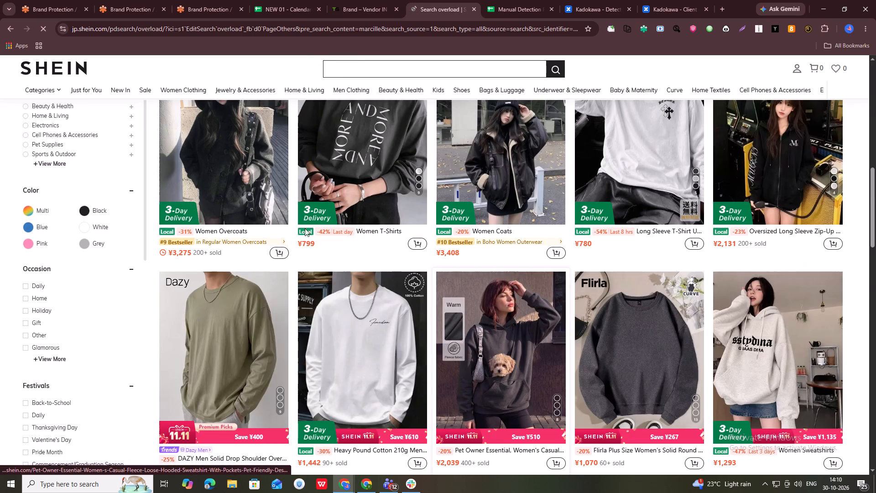
Return to Tuinet and mark Kadokawa's jp.shein.com entry for 30 October as EITHER, the no-new-links option.
left_click(376, 0)
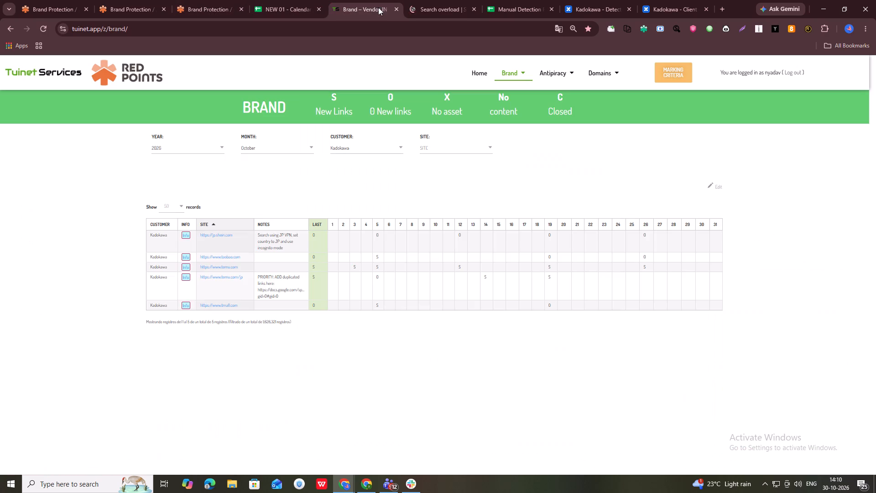
double_click(702, 247)
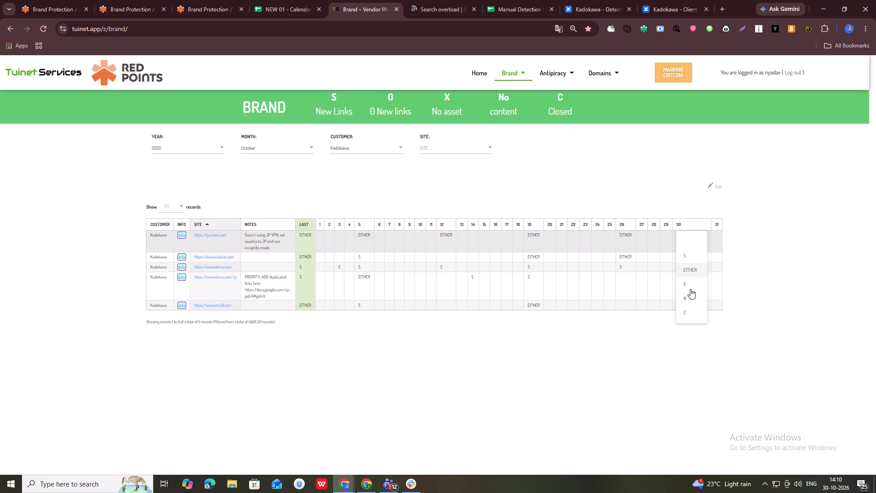
left_click(696, 268)
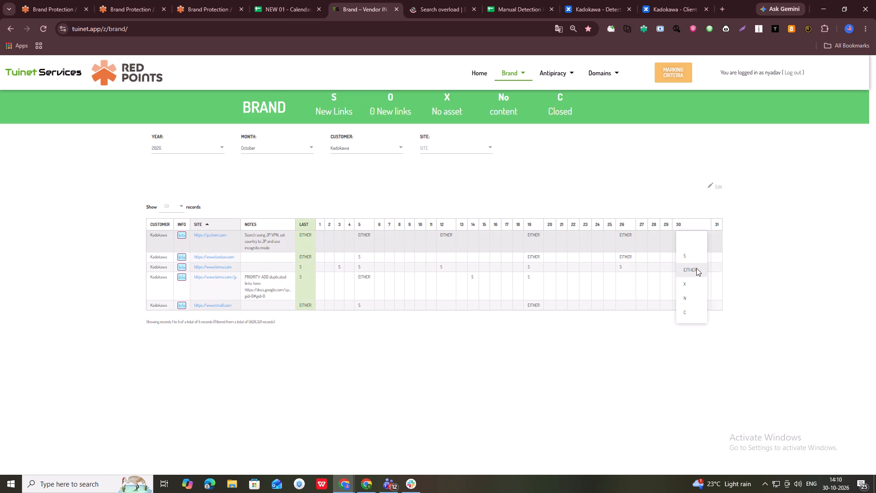
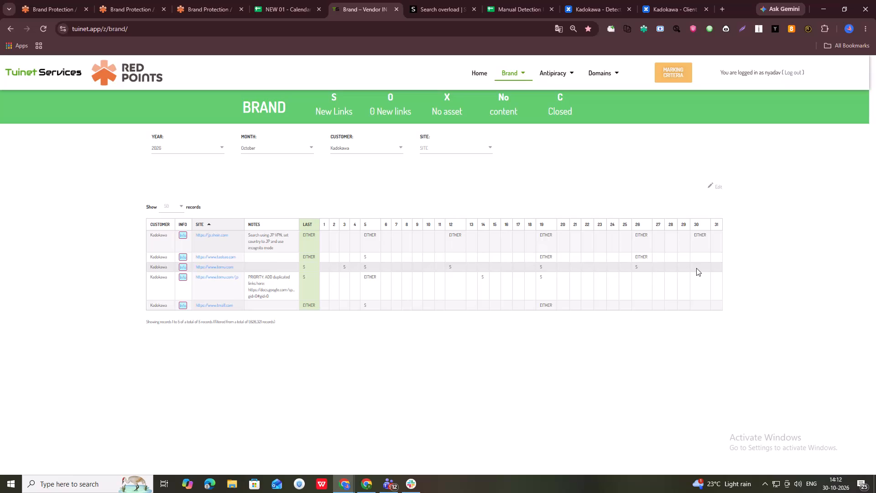
Mark Kadokawa's taobao.com, temu.com, temu.com/jp and tmall.com entries for 30 October as S, the new-links option.
double_click(703, 257)
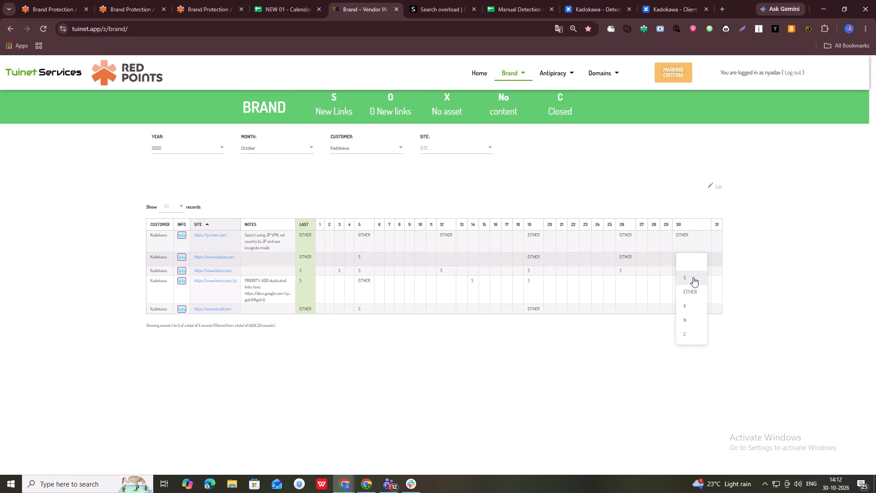
left_click(693, 277)
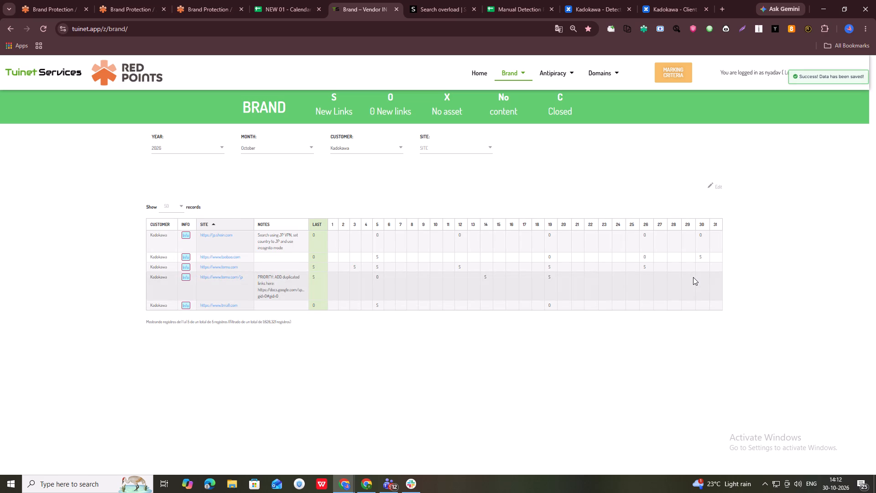
double_click(701, 268)
left_click(692, 288)
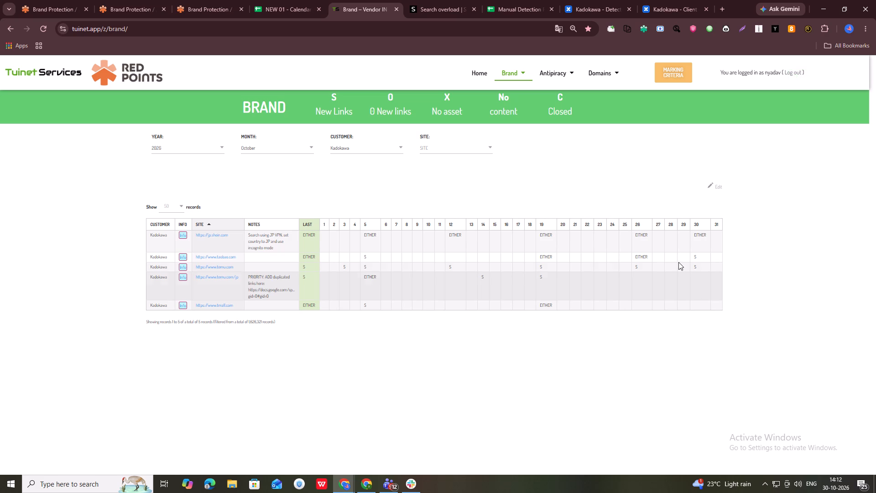
double_click(697, 288)
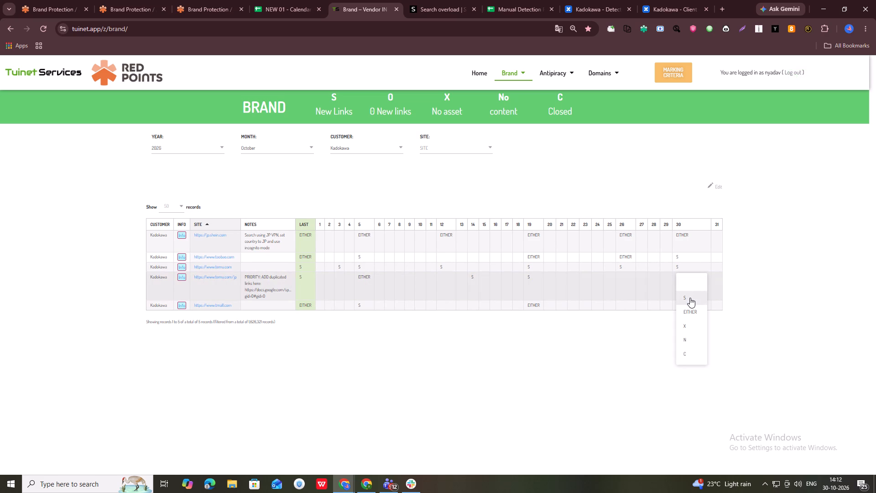
left_click(690, 298)
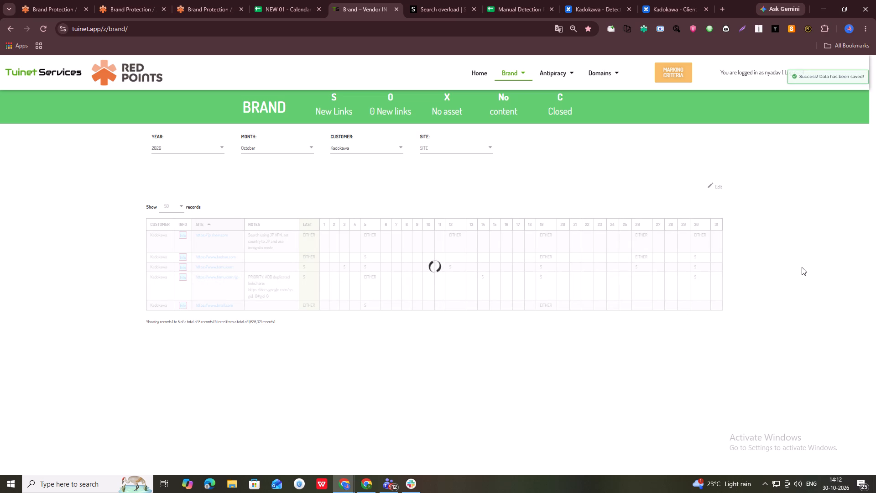
double_click(701, 308)
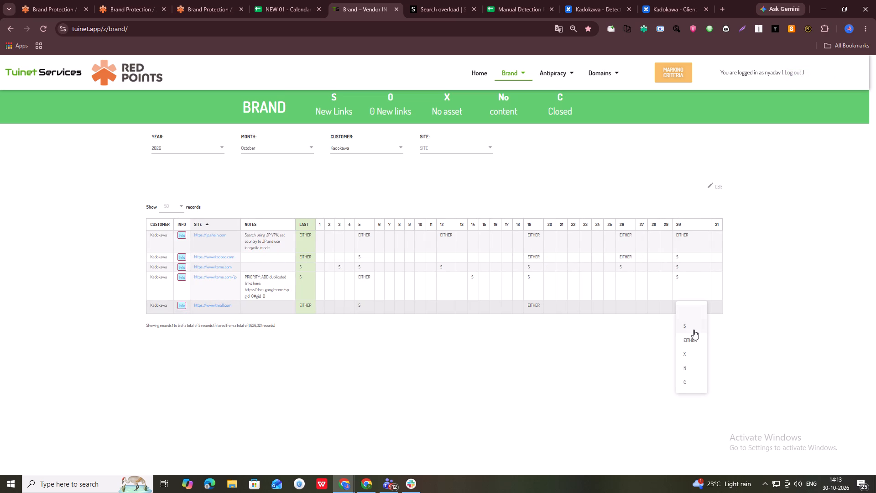
left_click(692, 326)
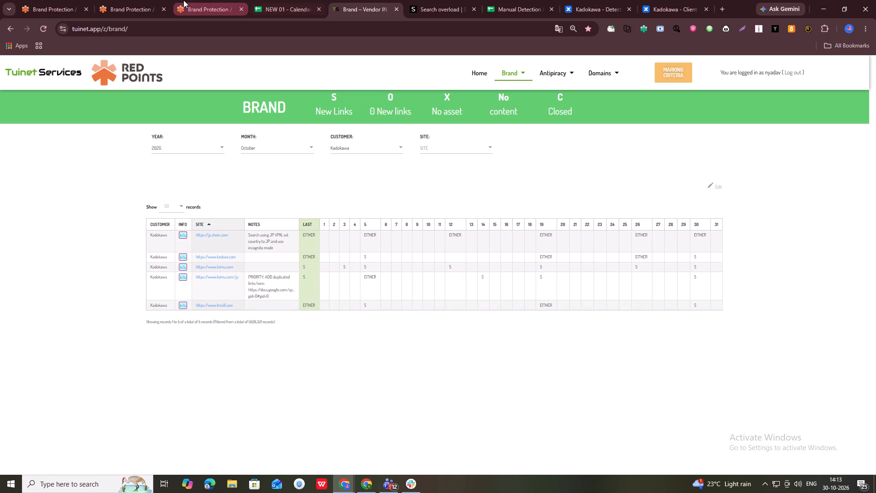
Copy the customer name Sunday Mahjong LLC from the Suntec Brand calendar sheet and filter Tuinet's Brand page by it.
left_click(284, 0)
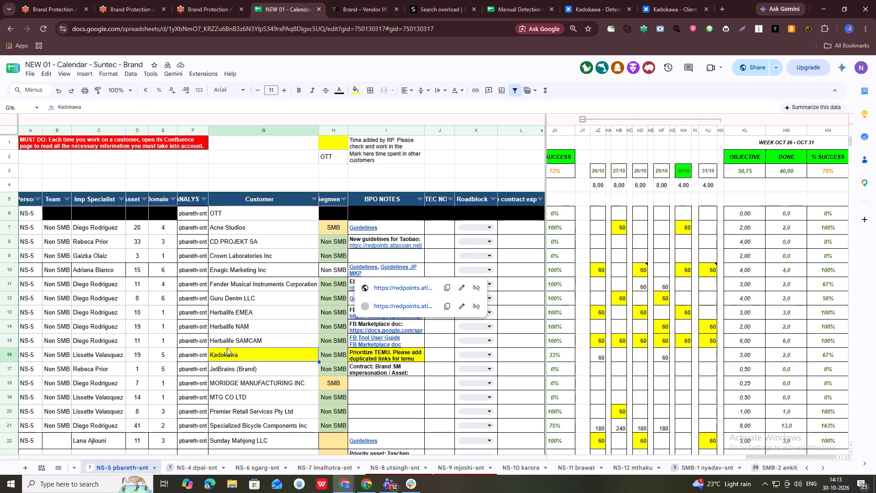
left_click(378, 0)
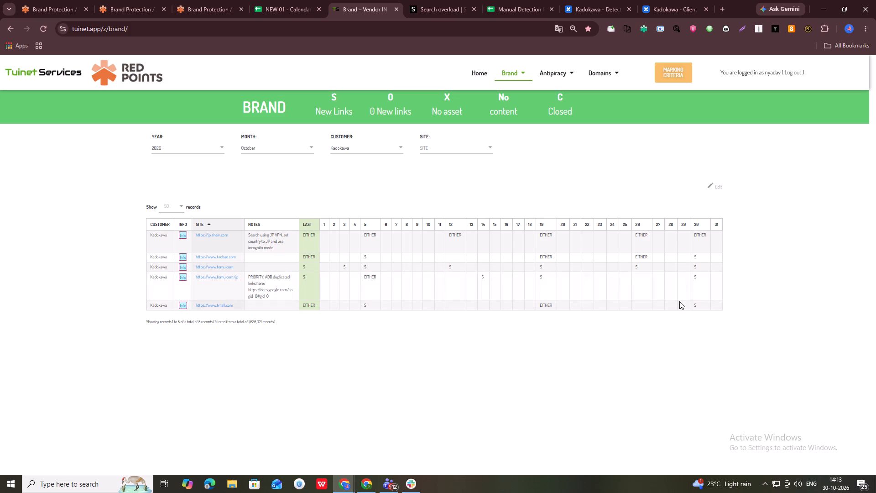
left_click(266, 0)
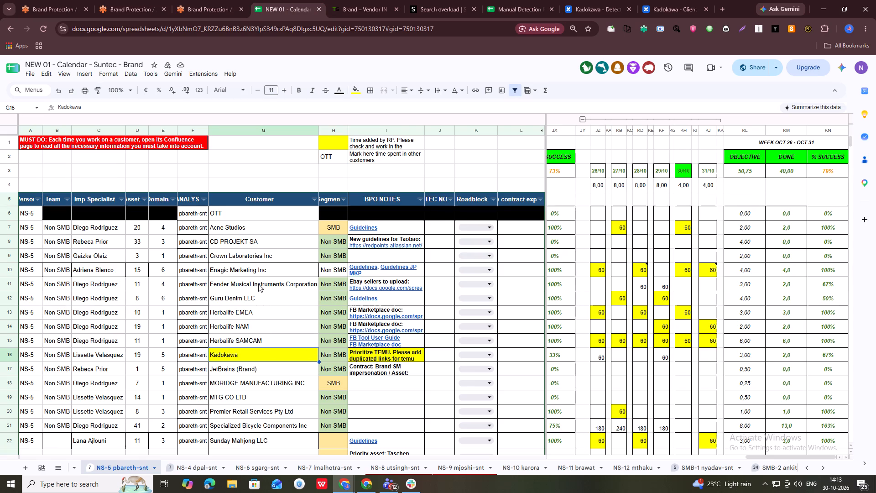
scroll(271, 375, "down", 1)
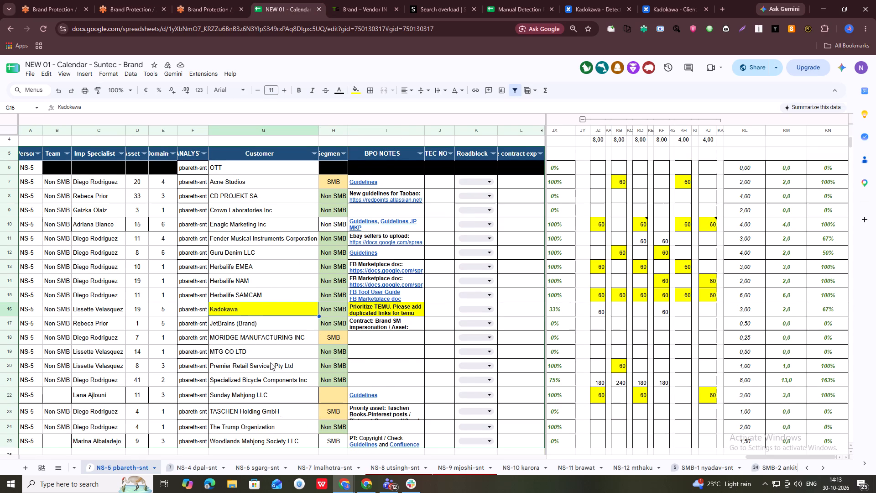
left_click(254, 397)
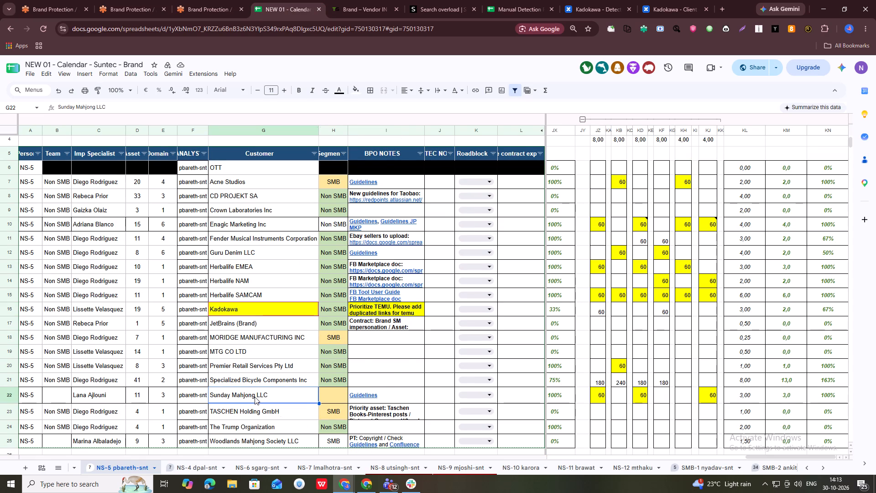
key("ctrl+c")
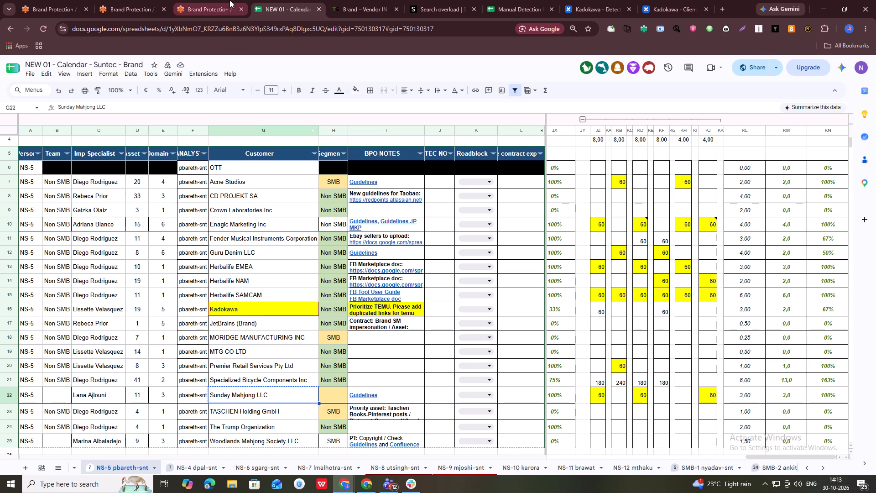
left_click(349, 0)
left_click(350, 148)
key("ctrl+v")
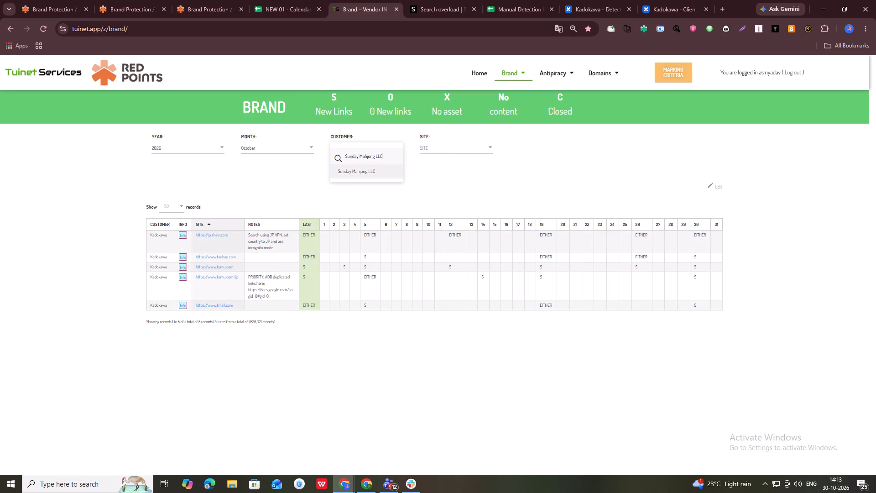
left_click(347, 176)
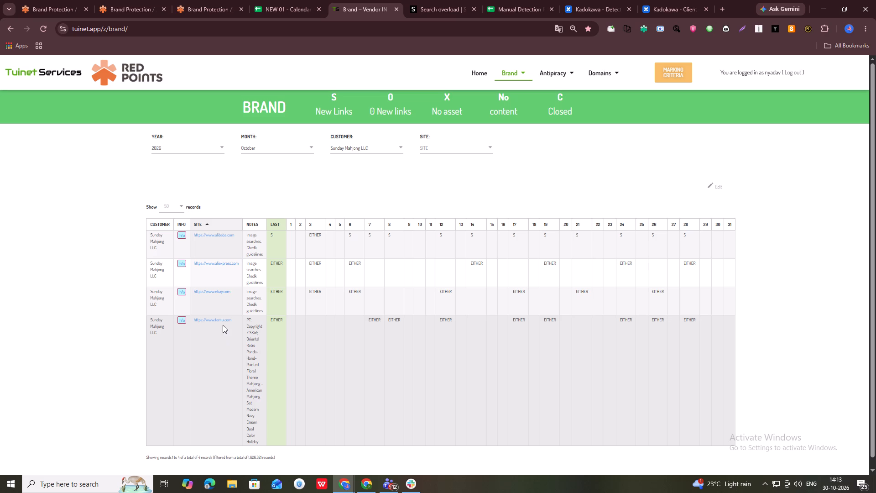
Open Sunday Mahjong LLC's alibaba.com site from Tuinet in a new tab and close the SHEIN search.
middle_click(216, 233)
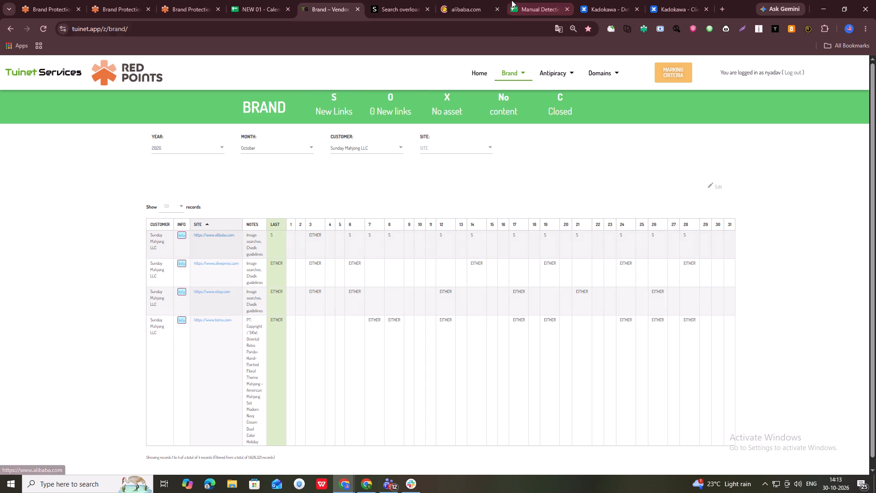
middle_click(396, 0)
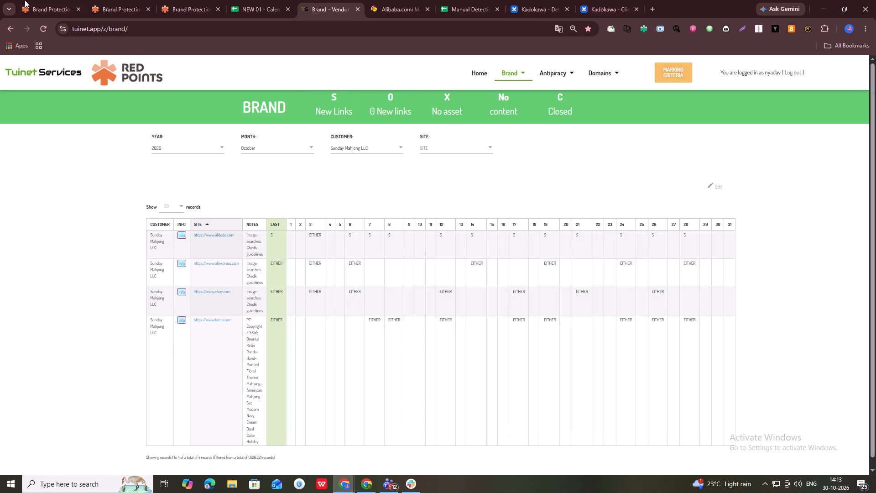
Switch the Red Points back office customer to Sunday Mahjong LLC.
left_click(37, 0)
left_click(160, 0)
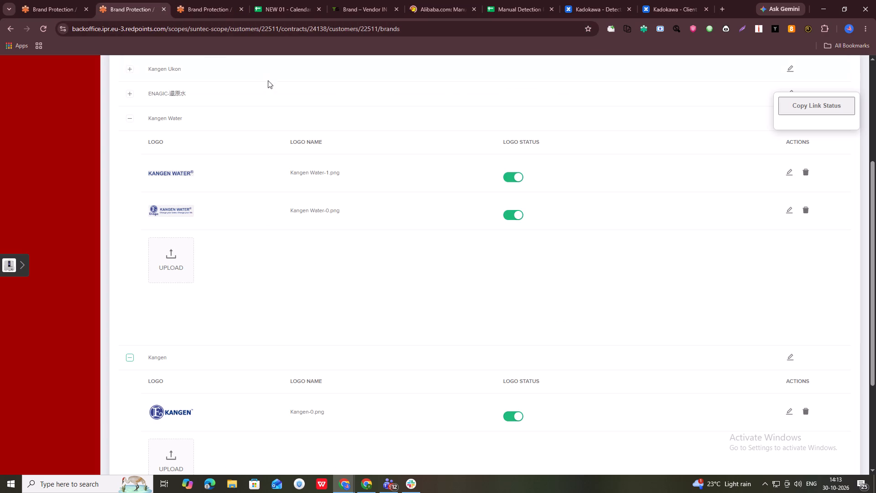
scroll(271, 343, "up", 15)
left_click(283, 75)
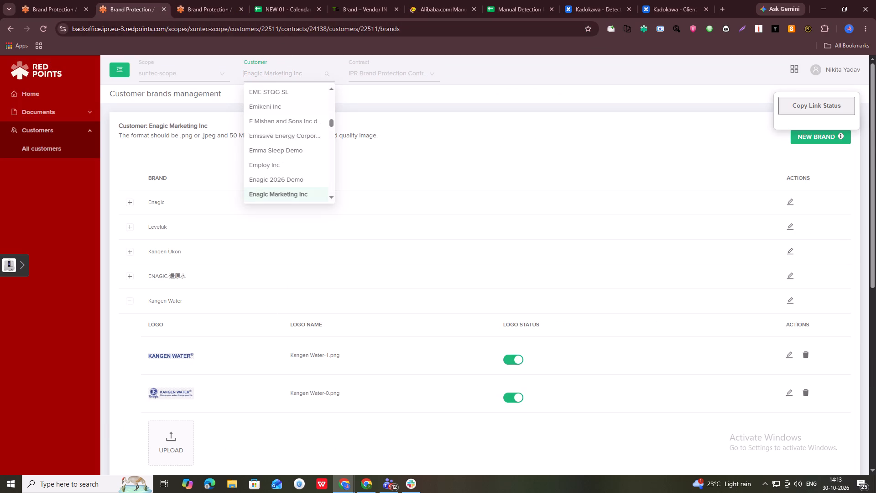
key("ctrl+v")
left_click(289, 94)
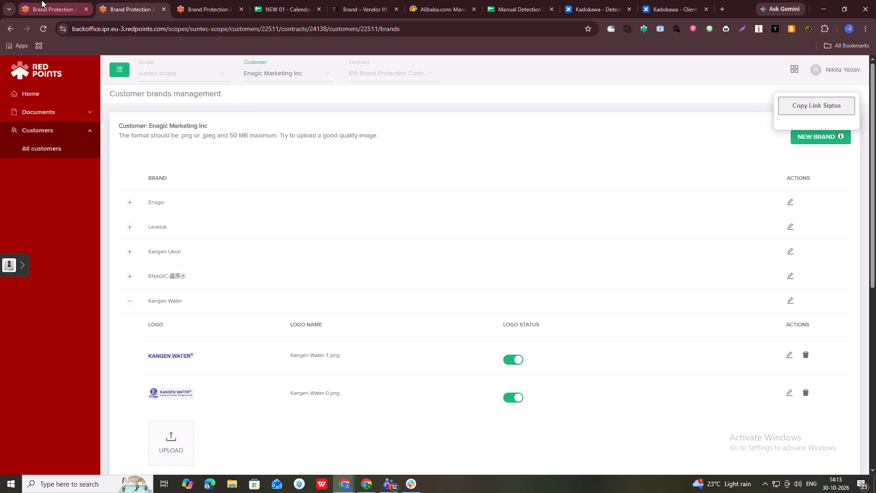
Set the customer of the Red Points New Incident form to Sunday Mahjong LLC.
left_click(42, 0)
left_click(258, 73)
key("ctrl+v")
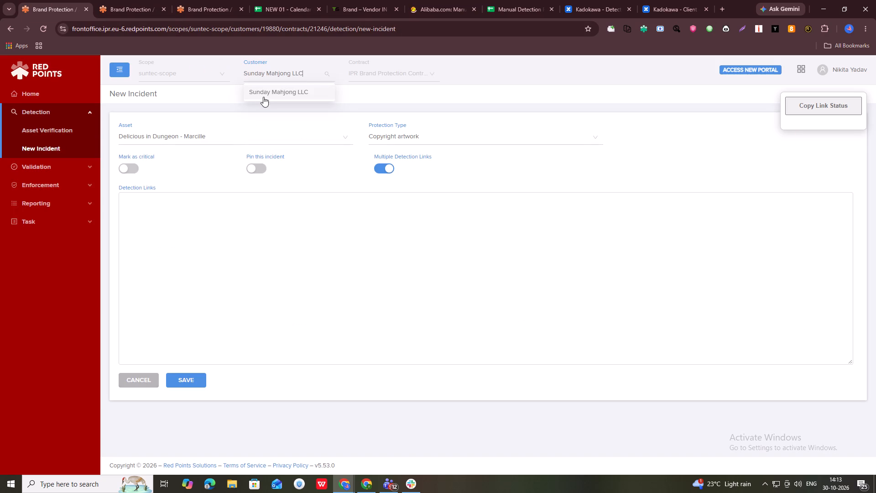
left_click(279, 86)
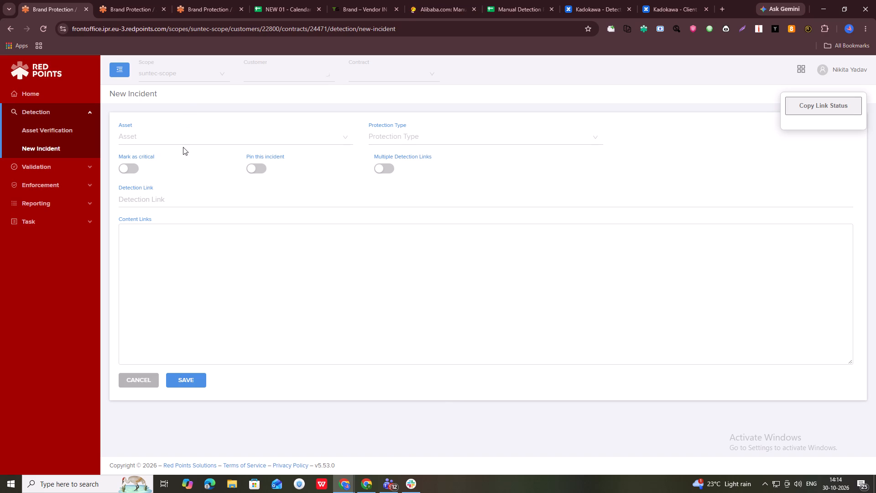
left_click(292, 82)
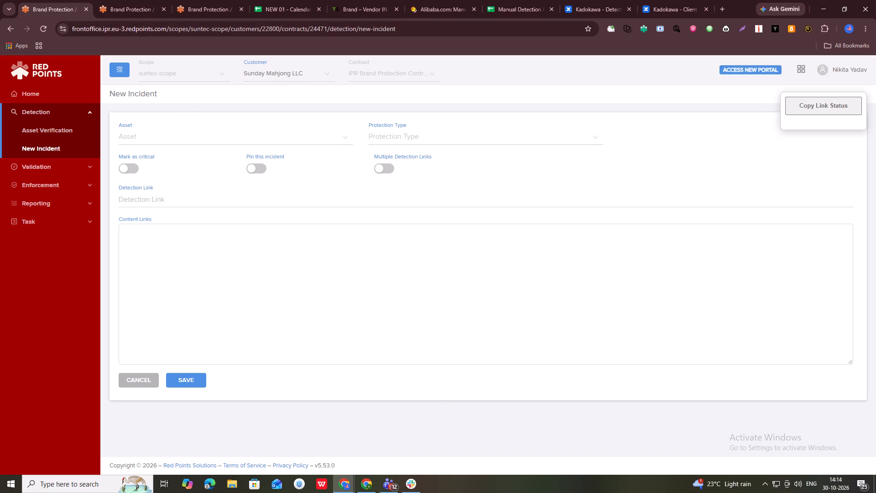
Open Sunday Mahjong LLC's official images in the back office and move the Copy Link Status box clear of the results count.
left_click(141, 0)
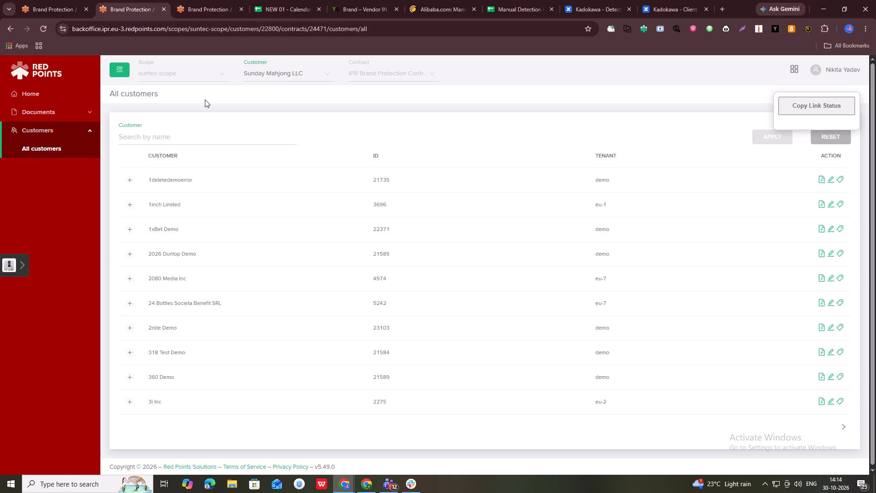
left_click(46, 107)
left_click(54, 128)
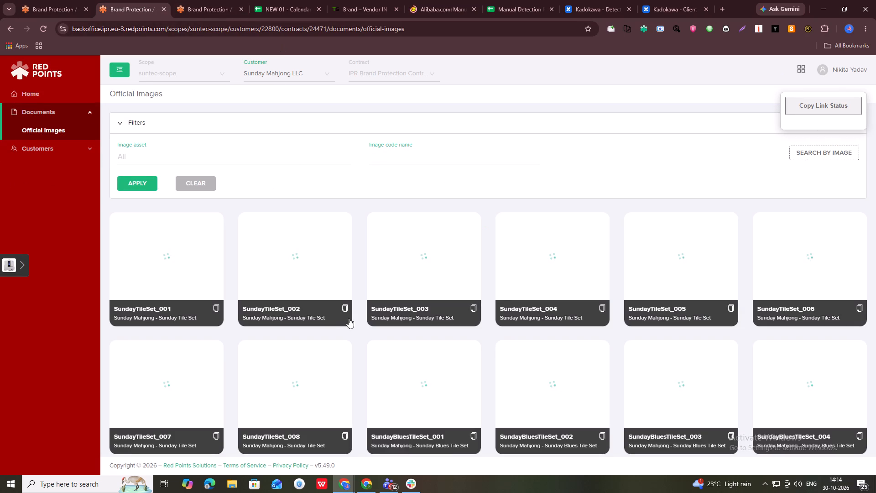
left_click_drag(824, 124, 745, 128)
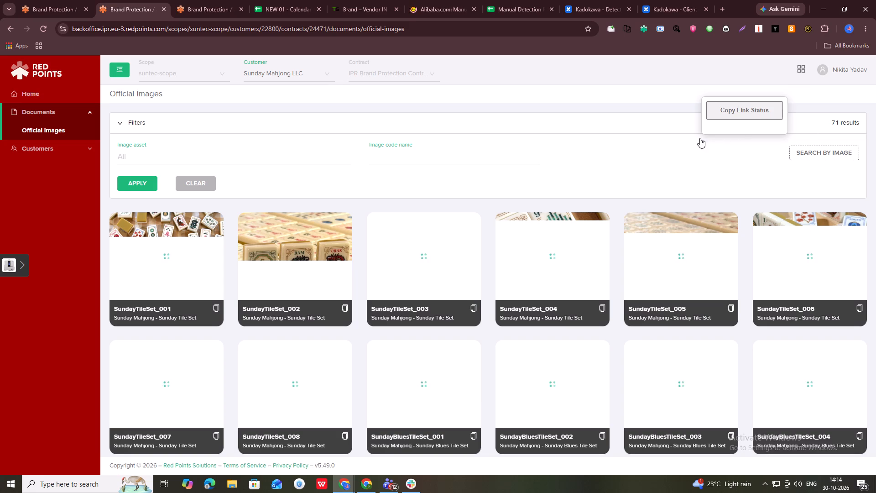
left_click_drag(740, 124, 721, 108)
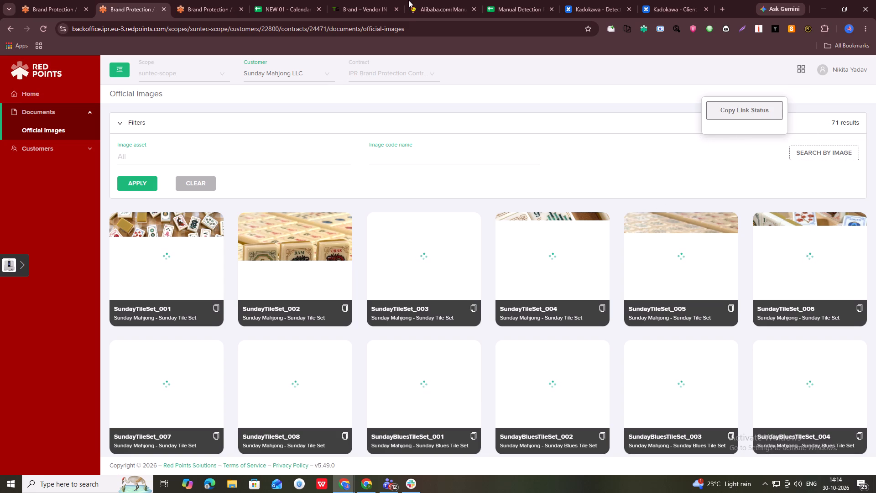
Examine Sunday Mahjong LLC's official images in the back office, from the tile sets through to the last mats.
left_click(362, 0)
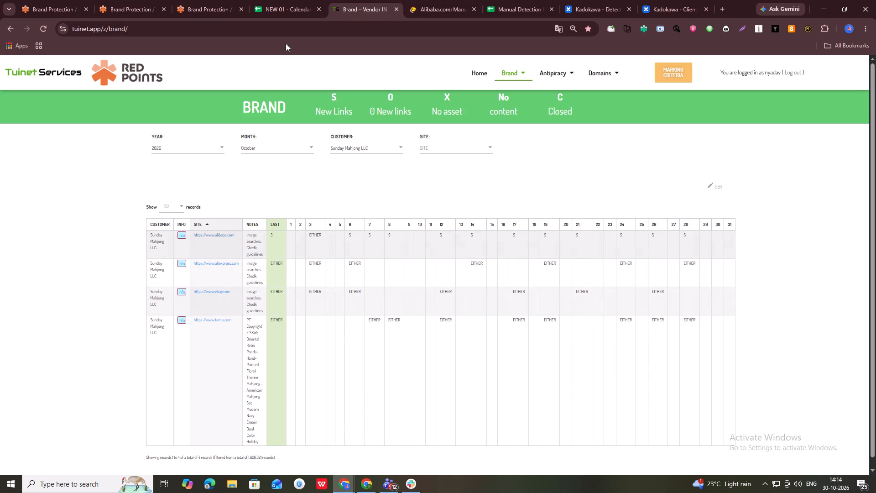
left_click(446, 0)
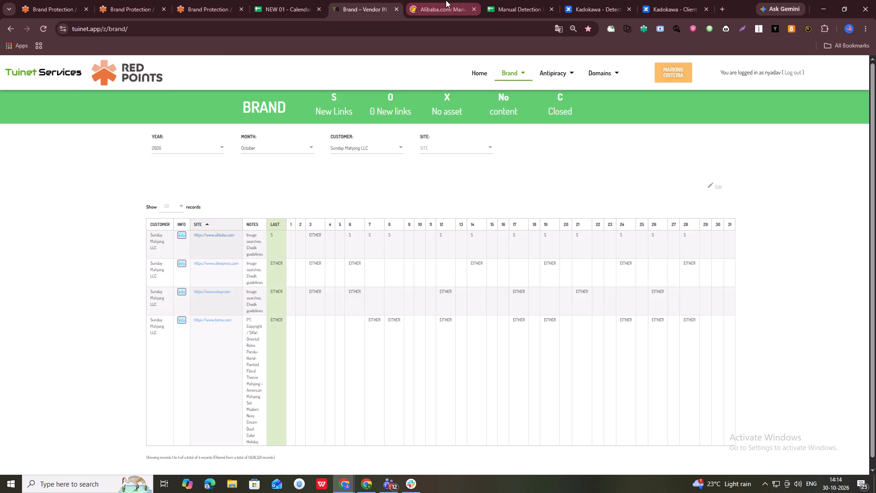
left_click(142, 0)
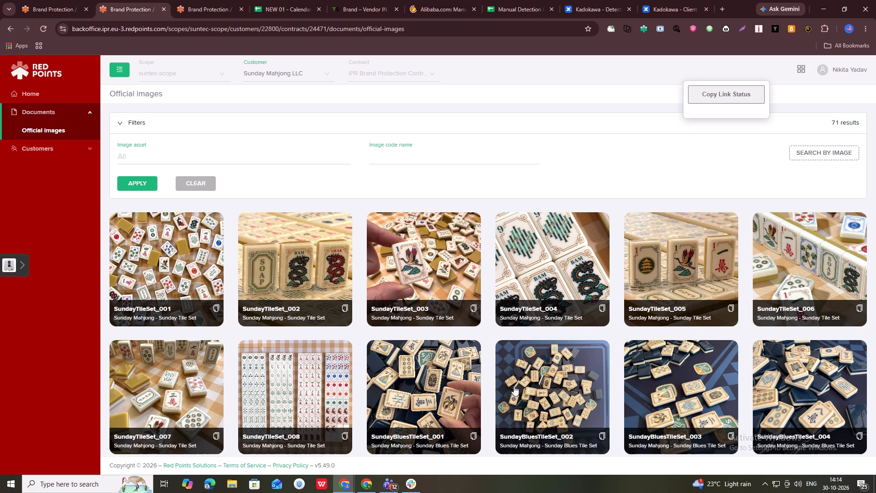
scroll(648, 381, "down", 4)
scroll(648, 381, "up", 2)
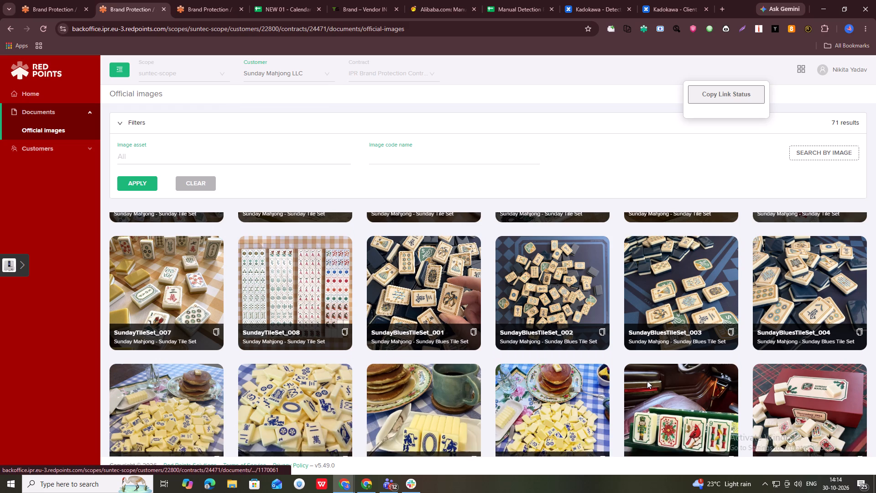
scroll(641, 377, "down", 2)
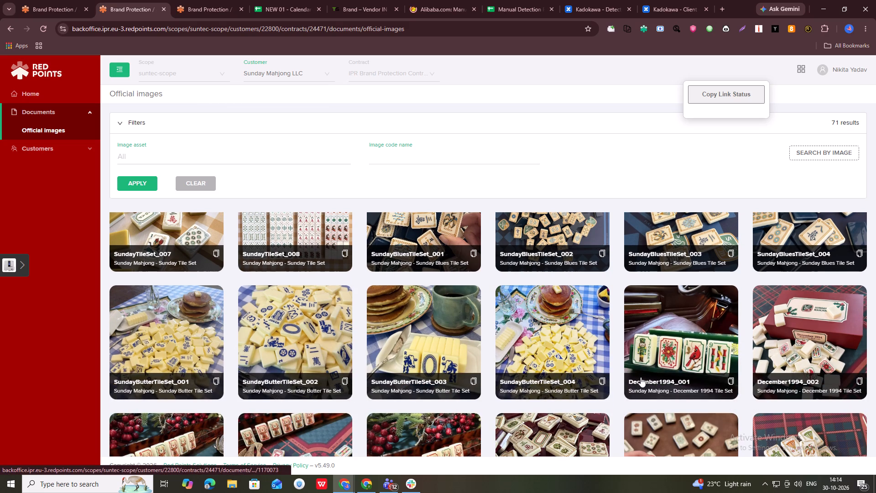
scroll(641, 377, "down", 8)
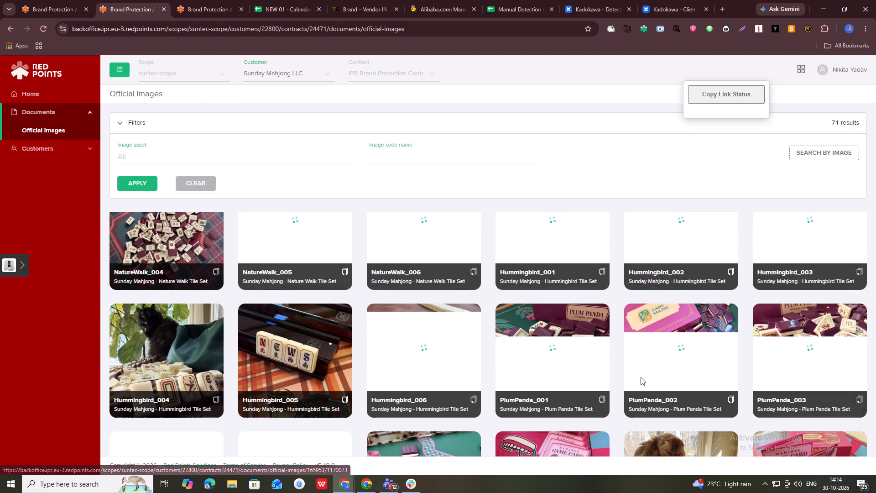
scroll(646, 376, "down", 3)
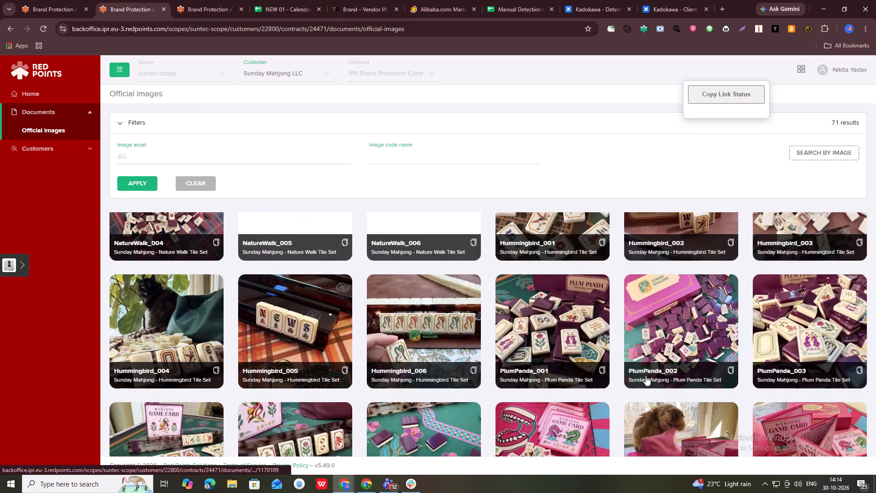
scroll(646, 376, "down", 3)
scroll(658, 372, "up", 3)
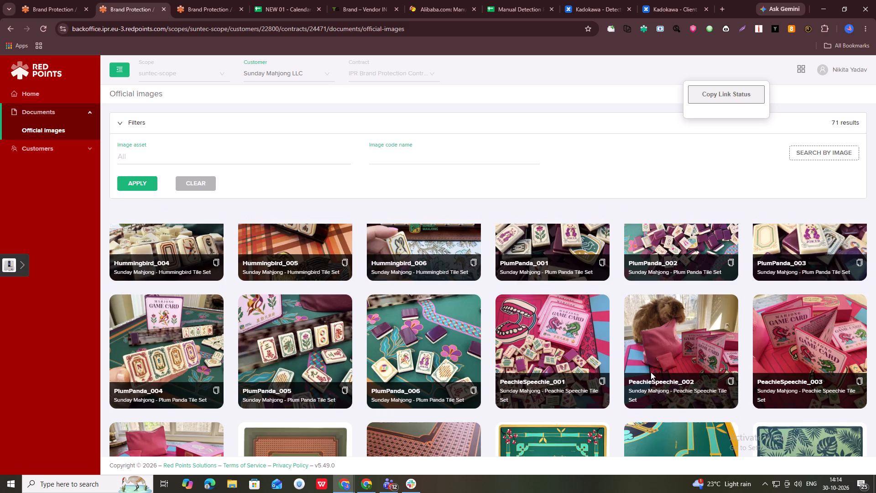
scroll(653, 370, "down", 3)
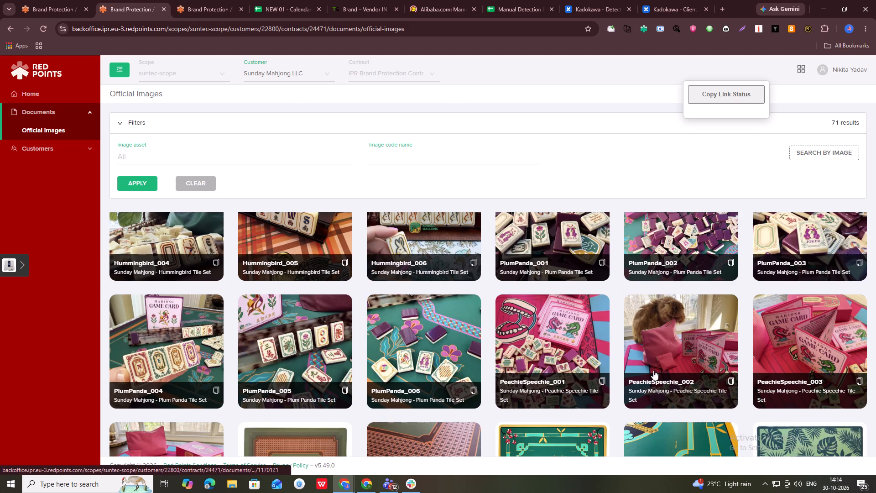
scroll(653, 370, "down", 3)
scroll(653, 370, "up", 2)
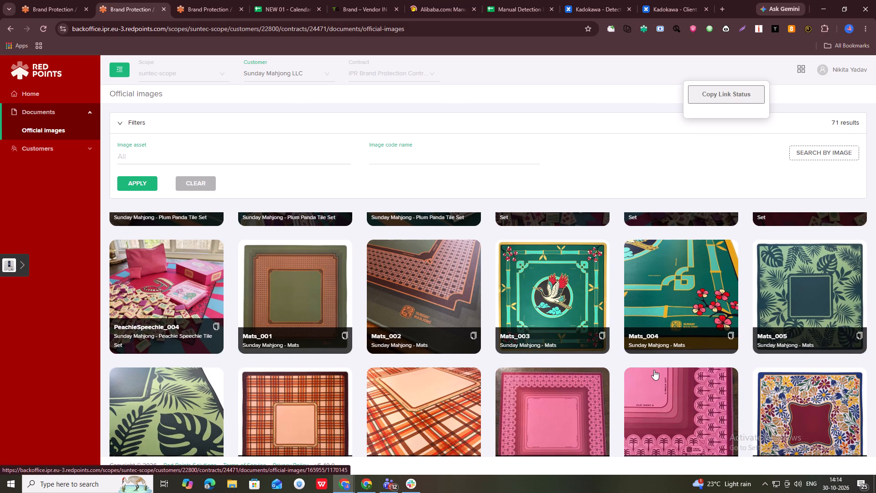
scroll(654, 370, "down", 3)
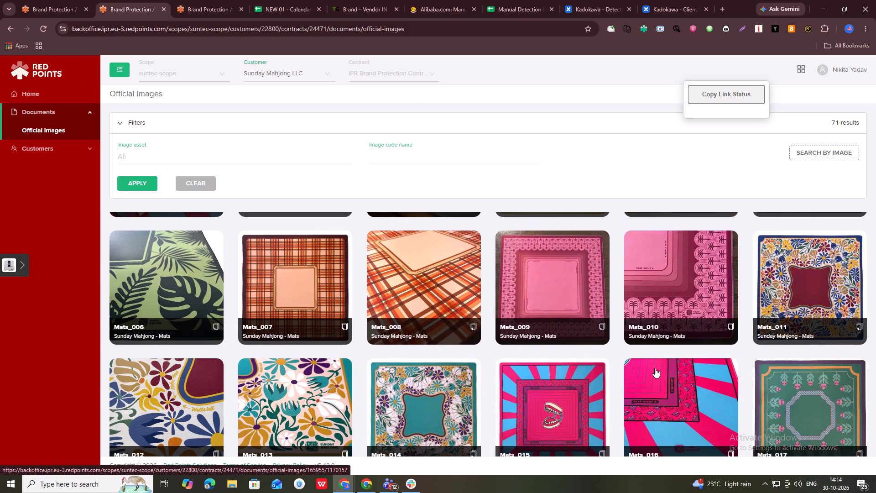
scroll(655, 368, "down", 13)
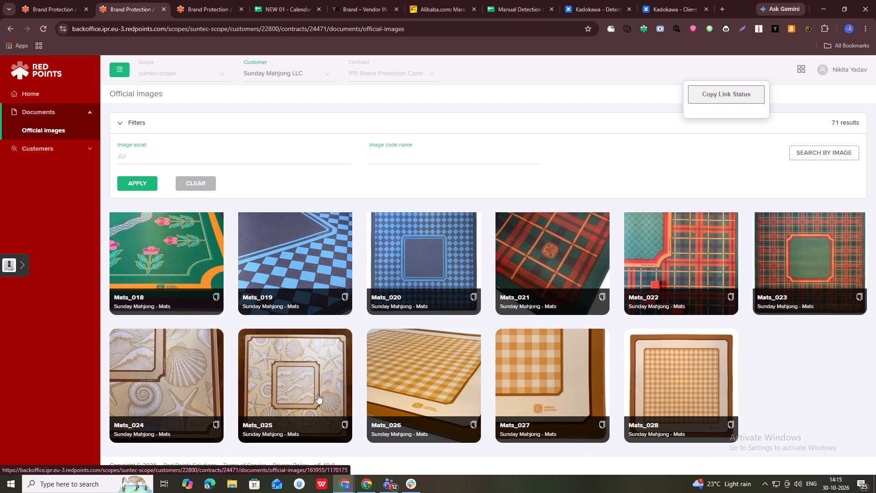
Run an Alibaba image search using the Mats_025 seashell mat from the official images.
left_click_drag(318, 394, 445, 9)
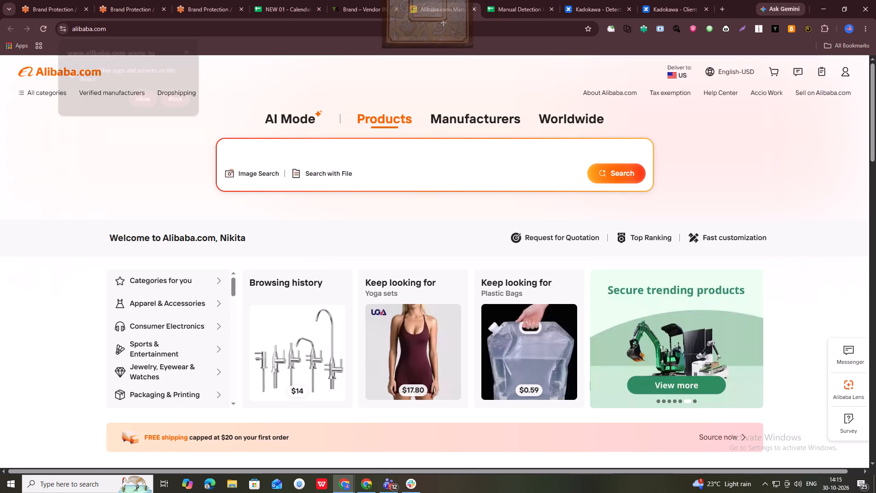
left_click_drag(445, 9, 424, 270)
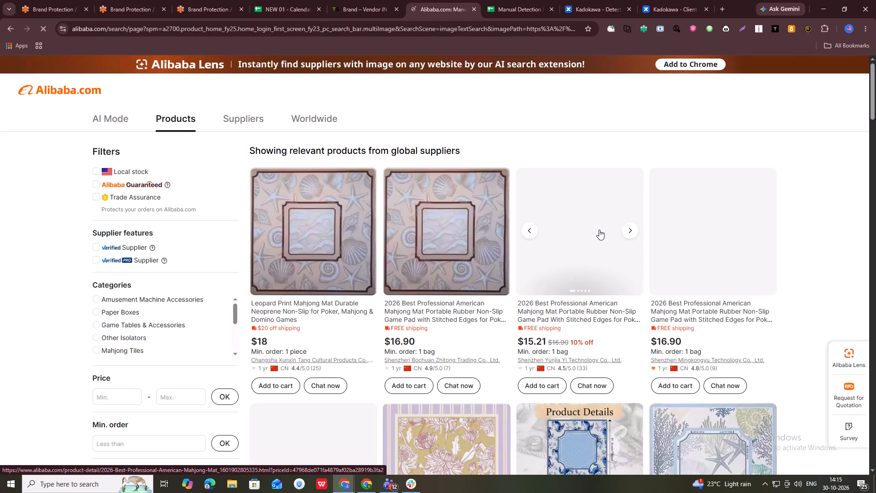
Examine the Alibaba image search results for listings matching the Mats_025 seashell mat.
left_click(148, 0)
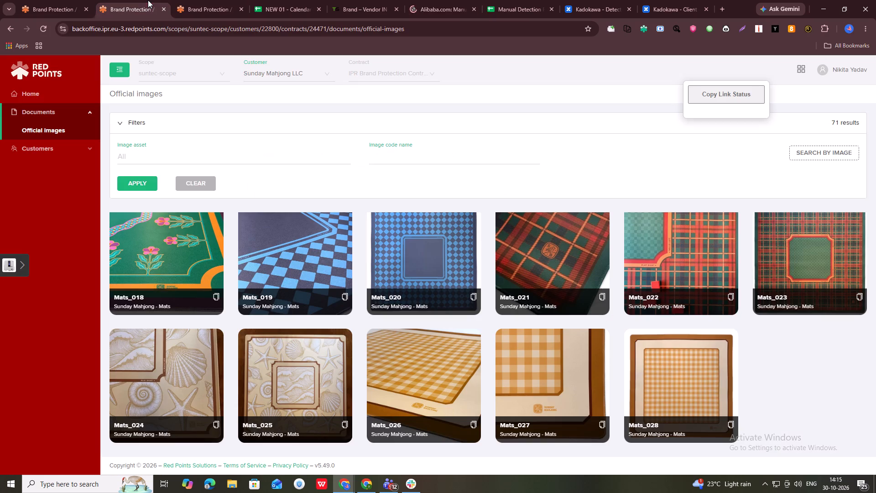
left_click(430, 0)
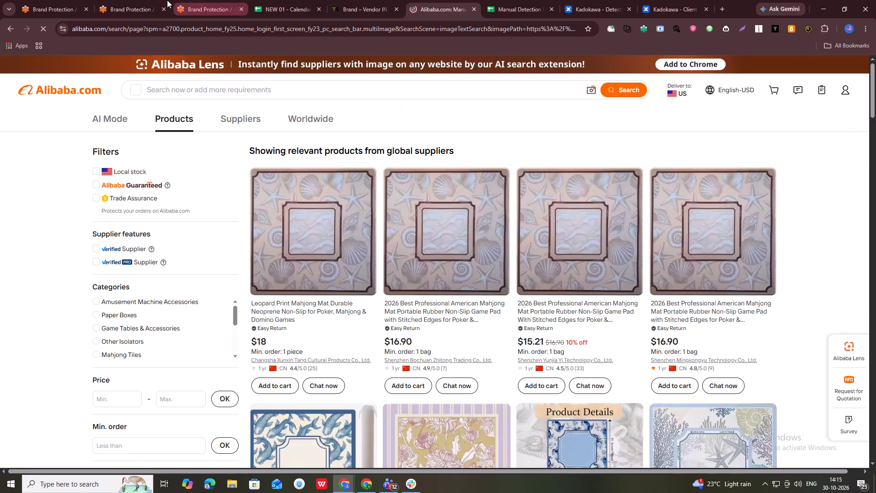
scroll(488, 353, "down", 4)
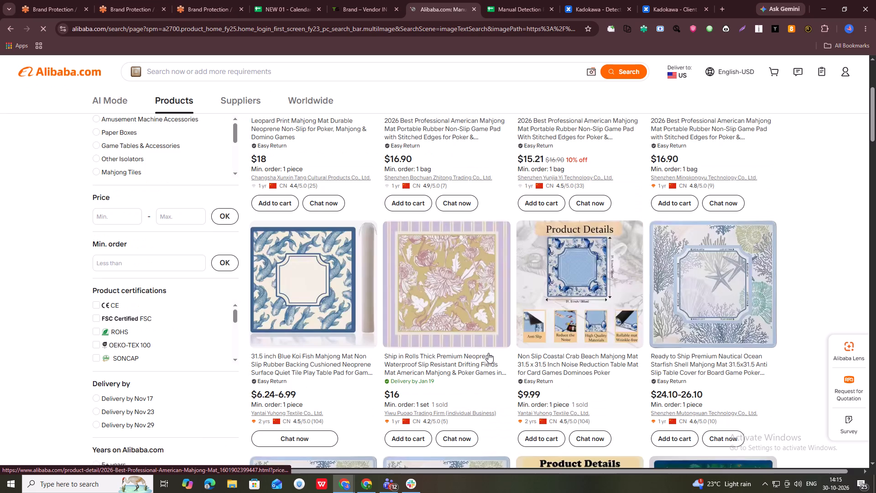
scroll(488, 353, "down", 11)
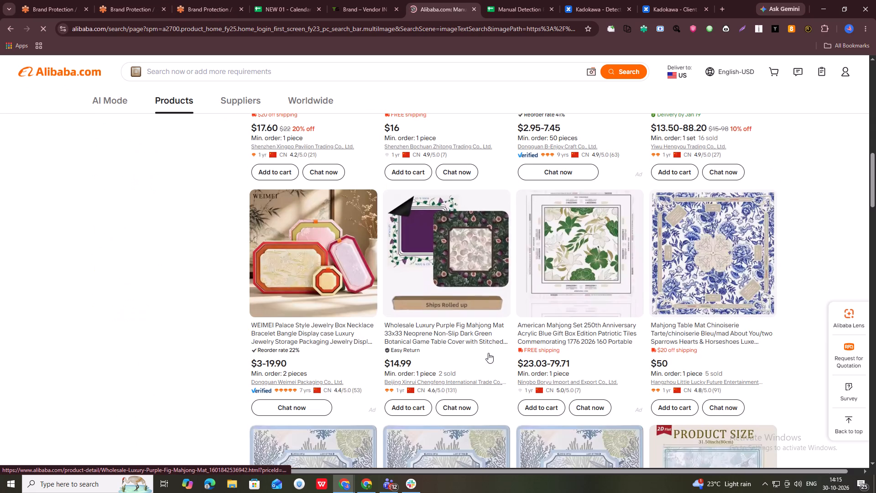
scroll(488, 353, "down", 11)
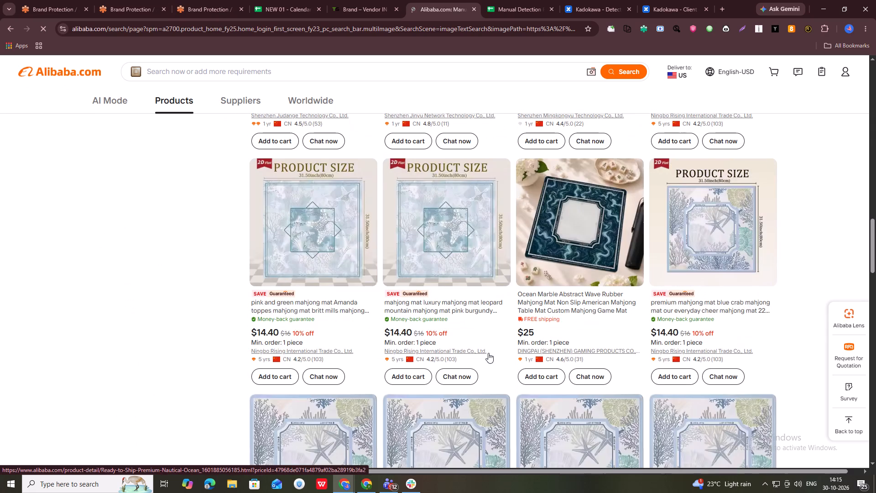
scroll(488, 353, "down", 9)
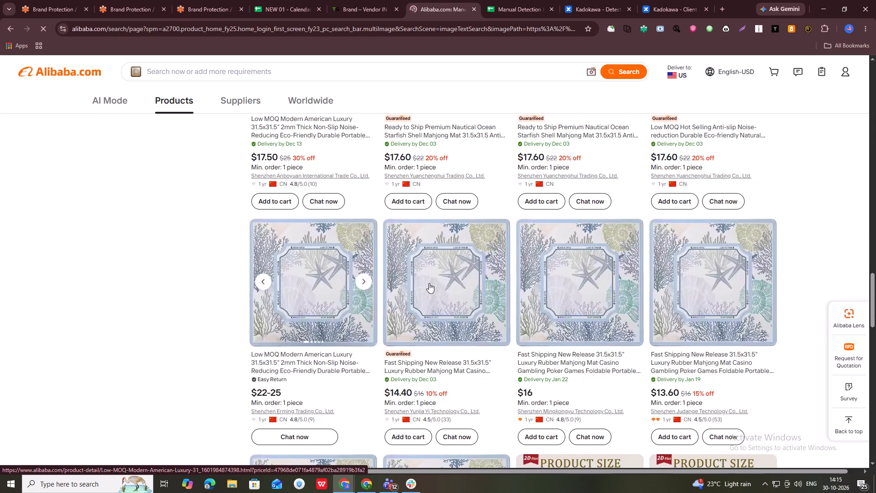
scroll(486, 286, "down", 8)
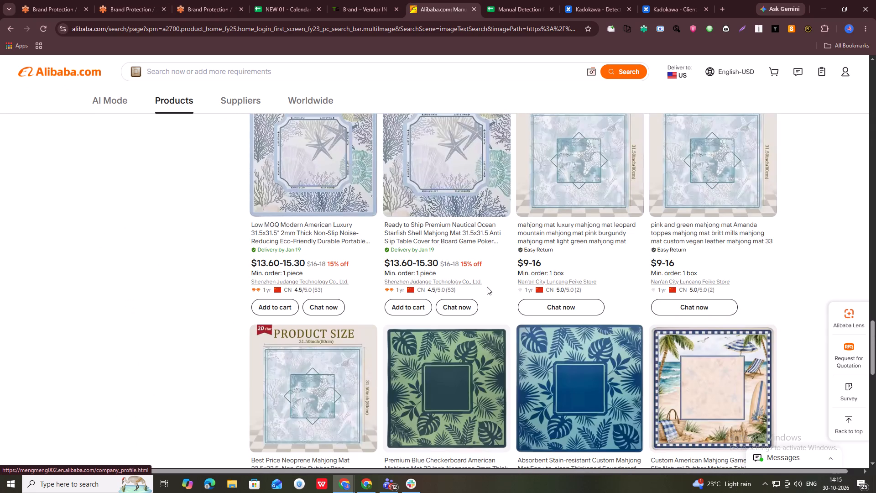
scroll(487, 287, "up", 8)
scroll(487, 287, "up", 20)
scroll(487, 287, "up", 13)
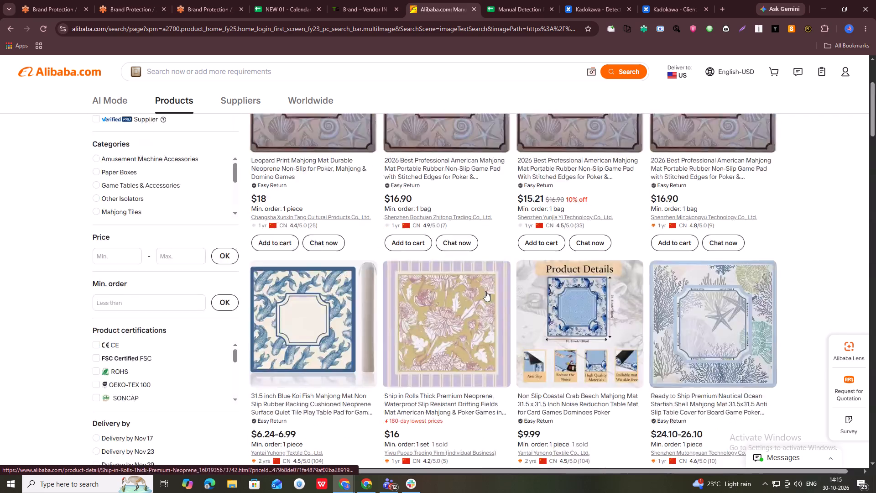
scroll(485, 291, "up", 16)
In a duplicate of the Alibaba results tab, run an image search with the Mats_028 official image and review the listings.
right_click(464, 0)
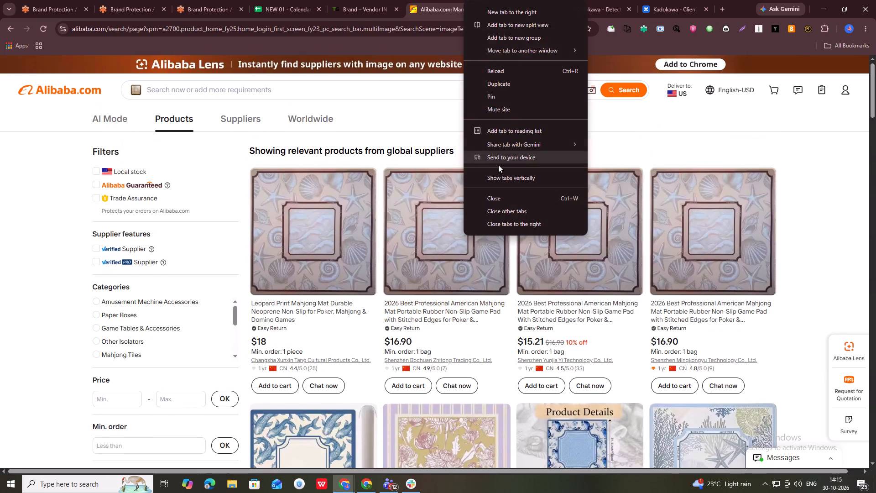
left_click(515, 86)
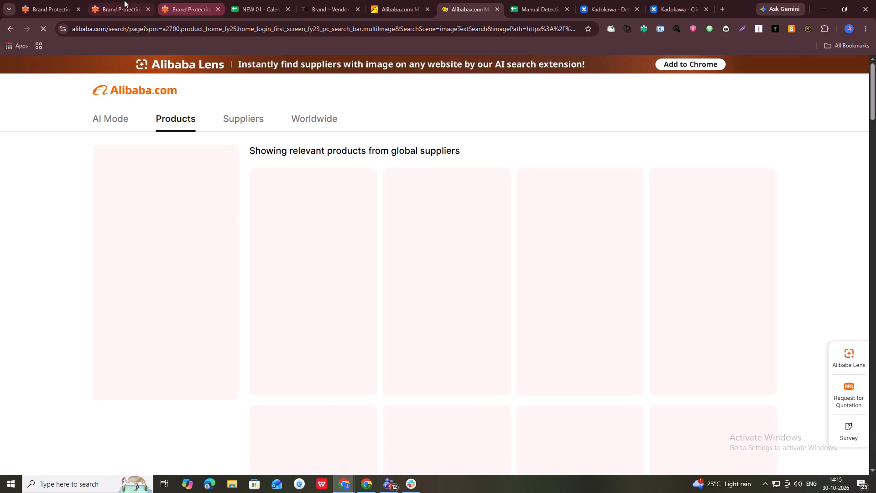
left_click(138, 0)
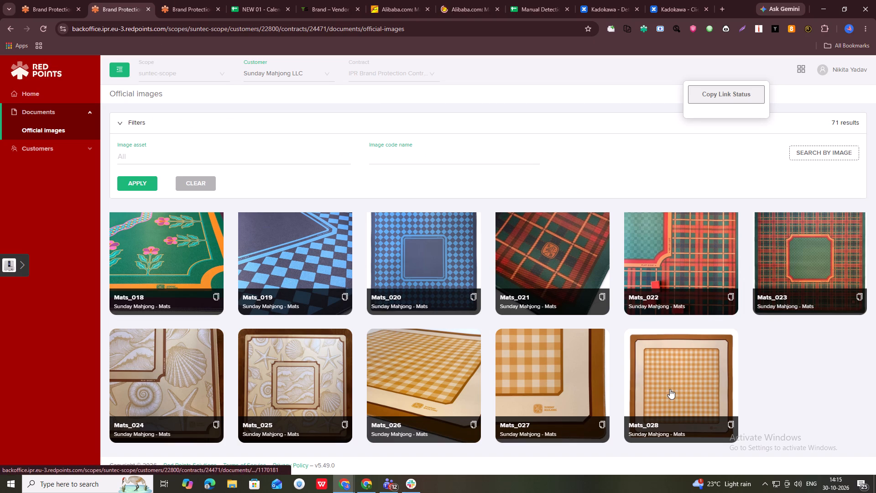
left_click_drag(670, 389, 462, 24)
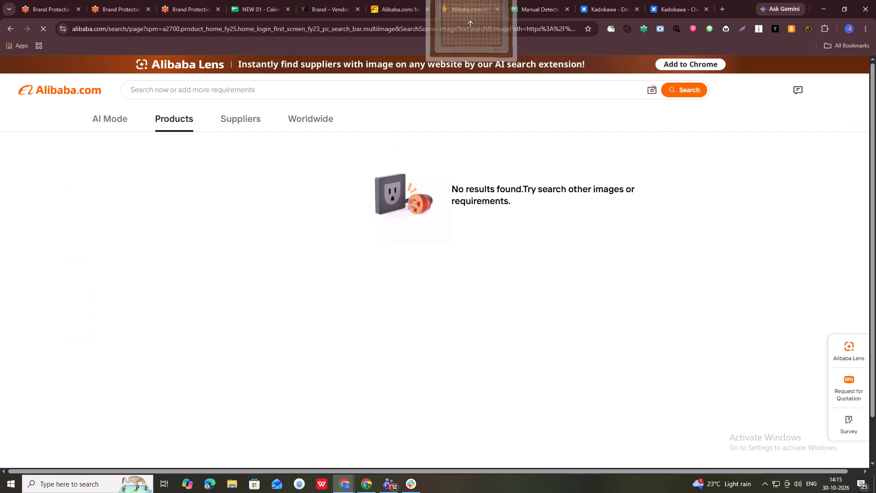
left_click_drag(462, 24, 390, 170)
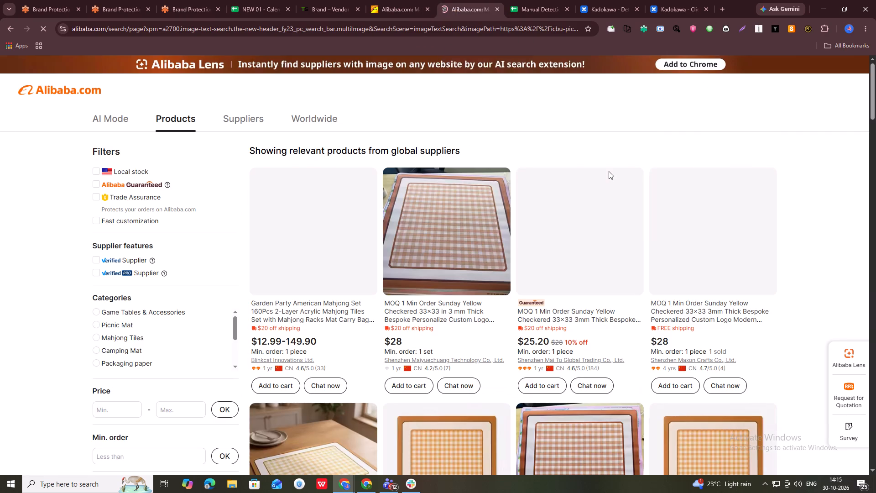
scroll(404, 312, "down", 1)
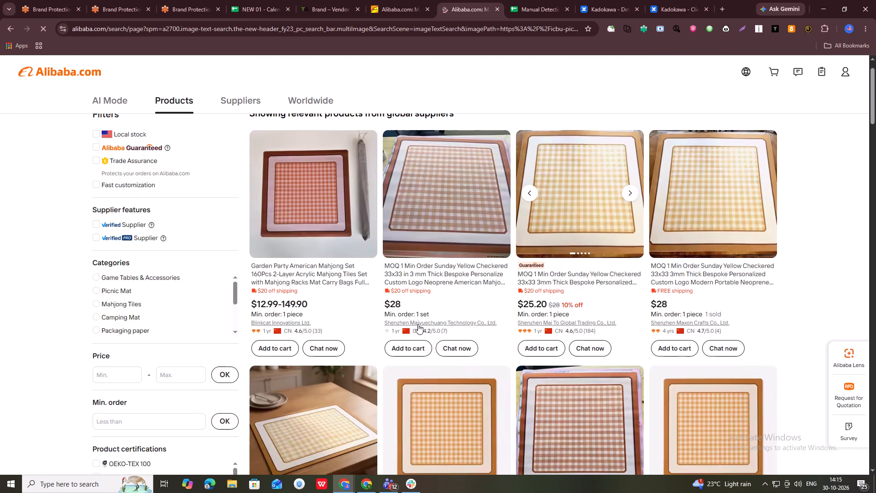
scroll(494, 337, "down", 5)
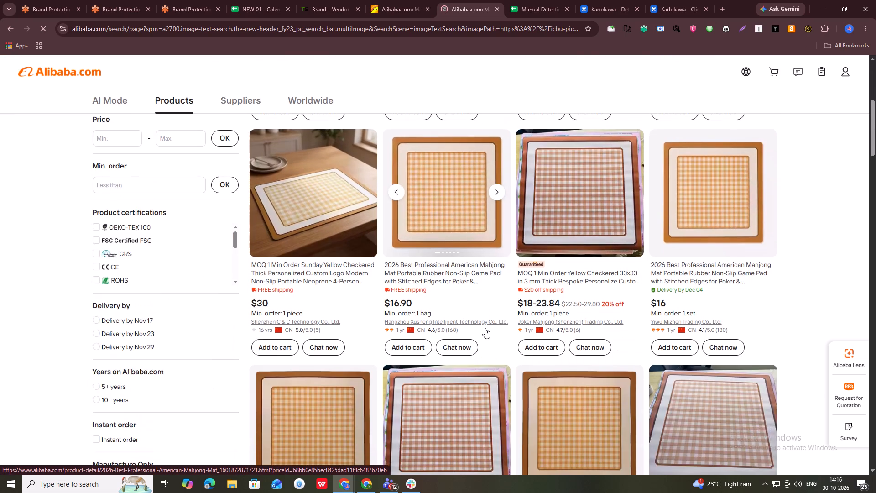
scroll(485, 327, "down", 3)
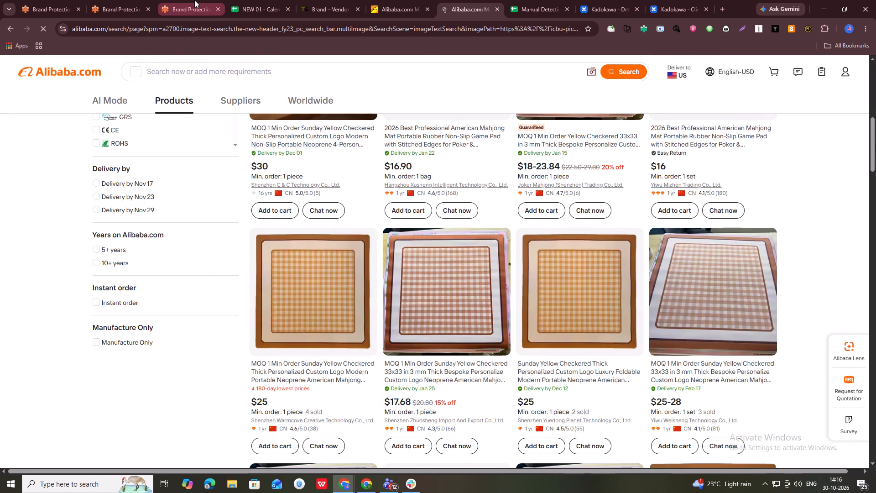
Open the RedPoints IPR Plugin from the official images page and stop its current task.
left_click(139, 0)
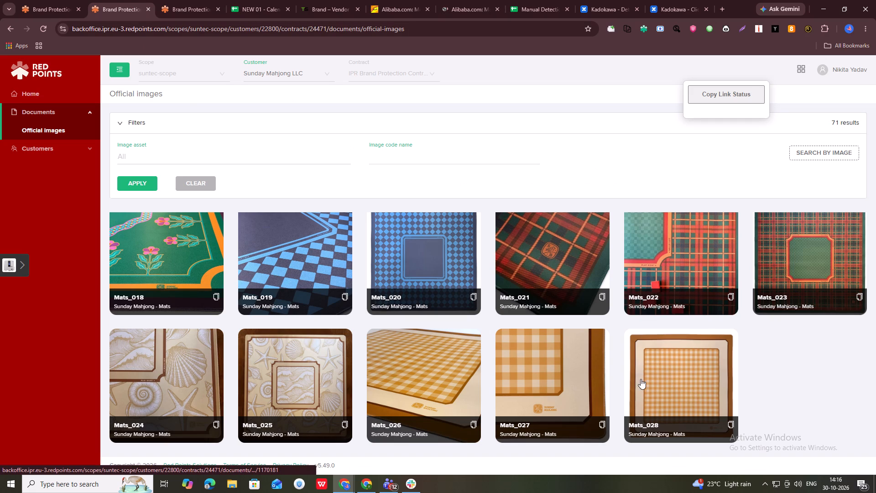
left_click(640, 29)
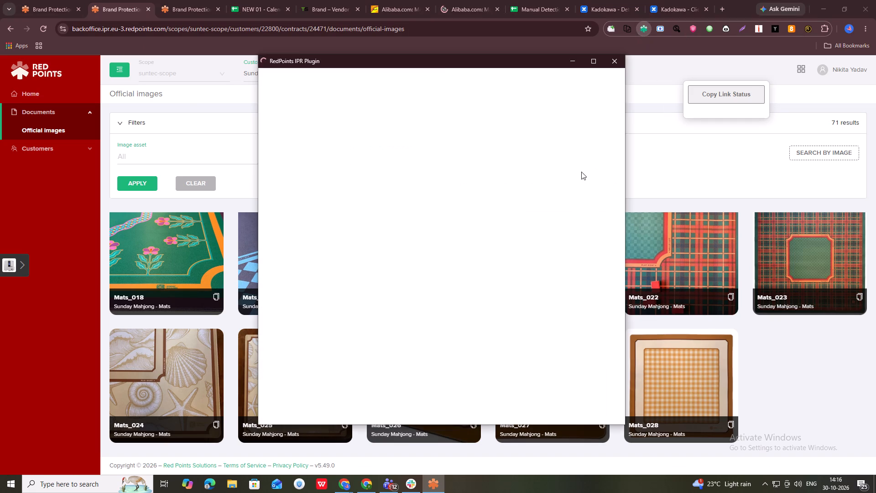
left_click_drag(443, 63, 487, 65)
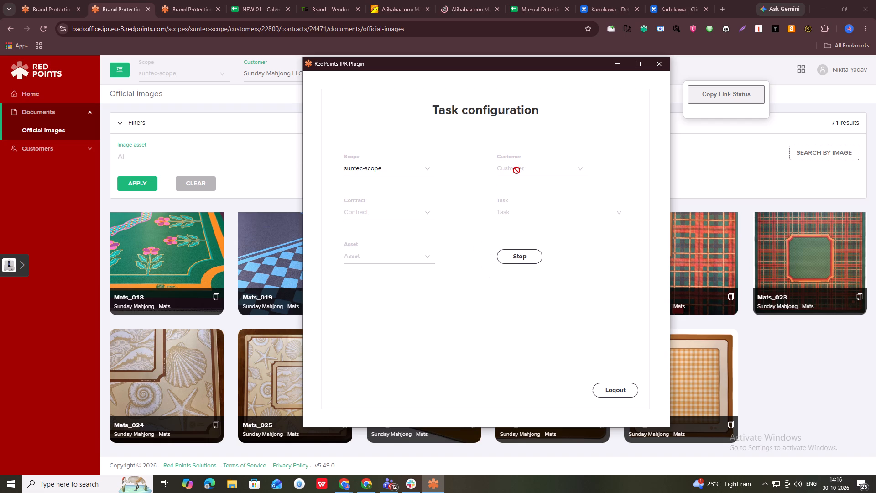
left_click(519, 261)
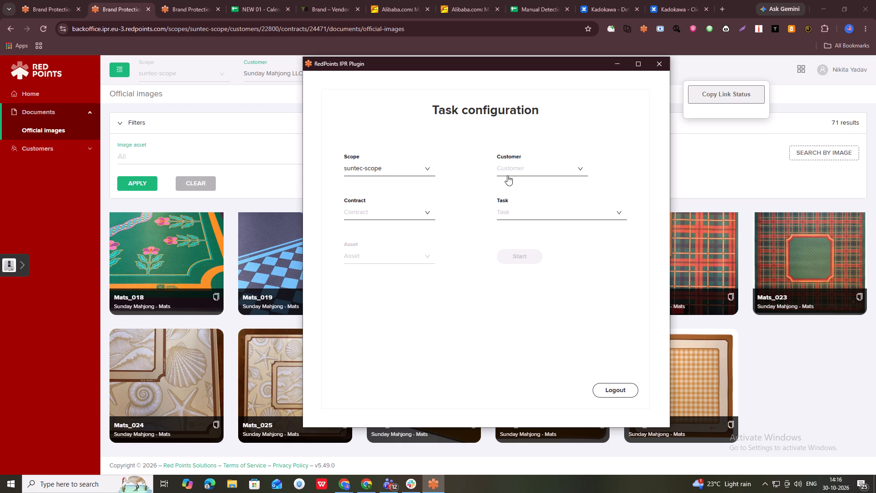
Configure and start a Detection task for customer Sunday Mahjong LLC, with the IPR Brand Protection contract and asset Sunday Mahjong - Mats.
left_click(507, 168)
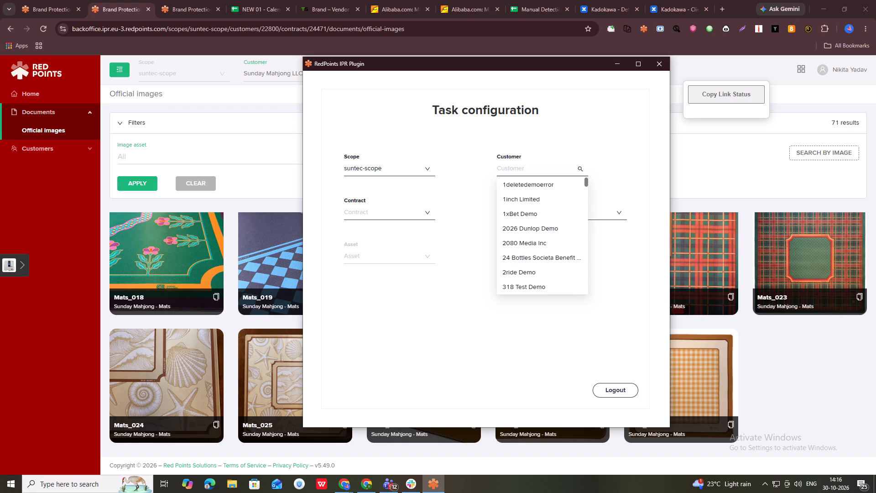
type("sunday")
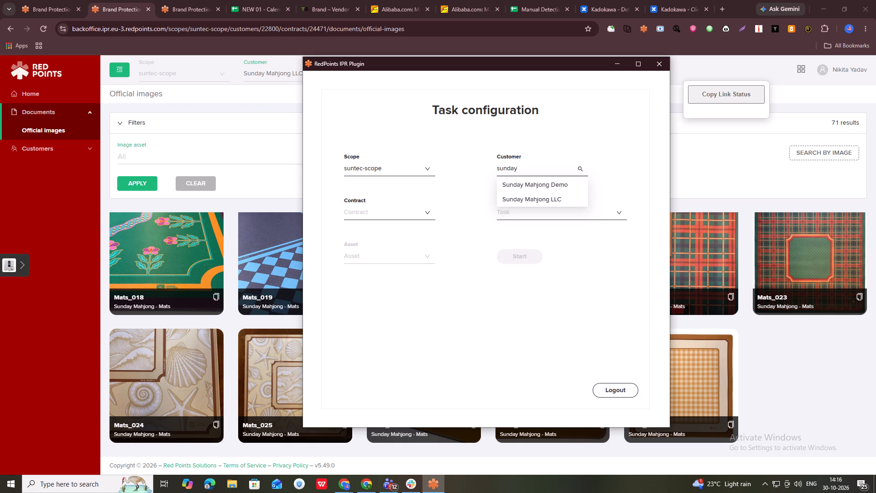
left_click(521, 199)
left_click(515, 216)
left_click(514, 238)
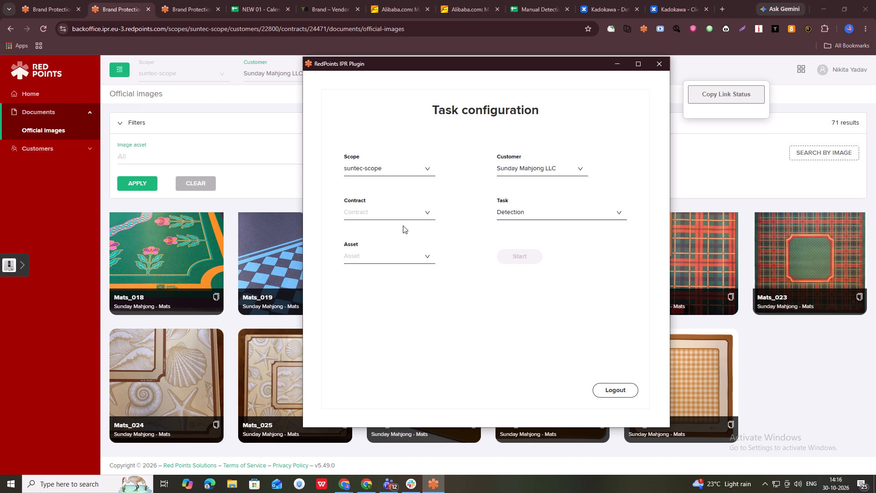
left_click(393, 211)
left_click(391, 225)
left_click(397, 252)
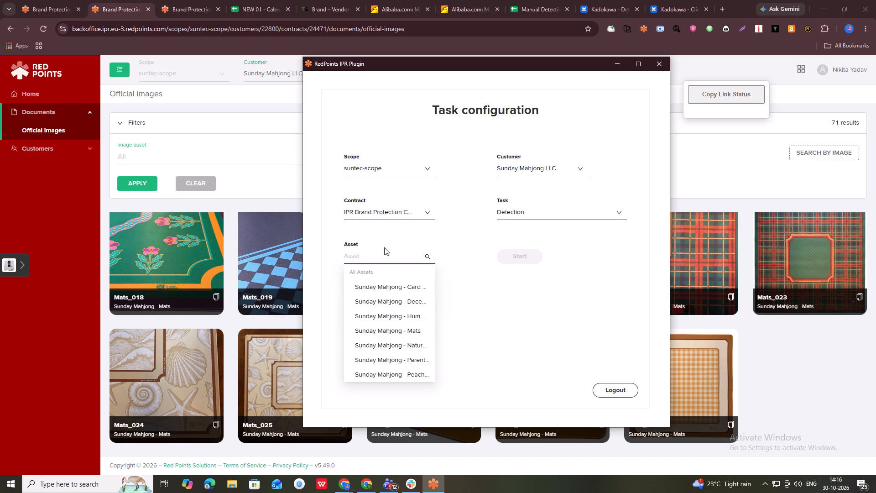
left_click(382, 330)
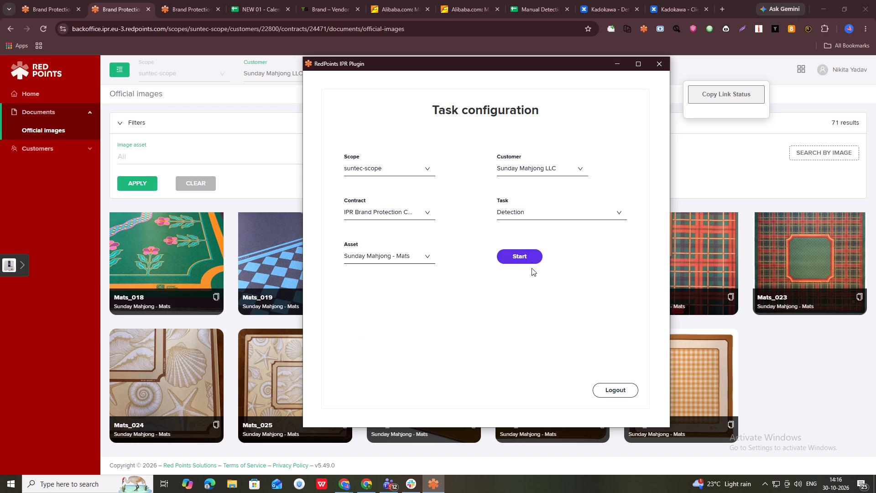
left_click(530, 261)
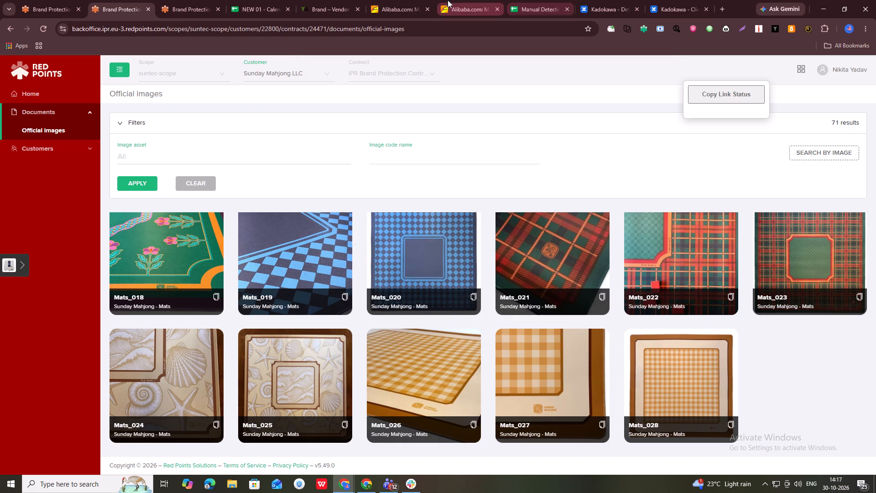
Review the photos of the $17.68 yellow checkered mahjong mat listing in the Alibaba results for Mats_028.
left_click(469, 0)
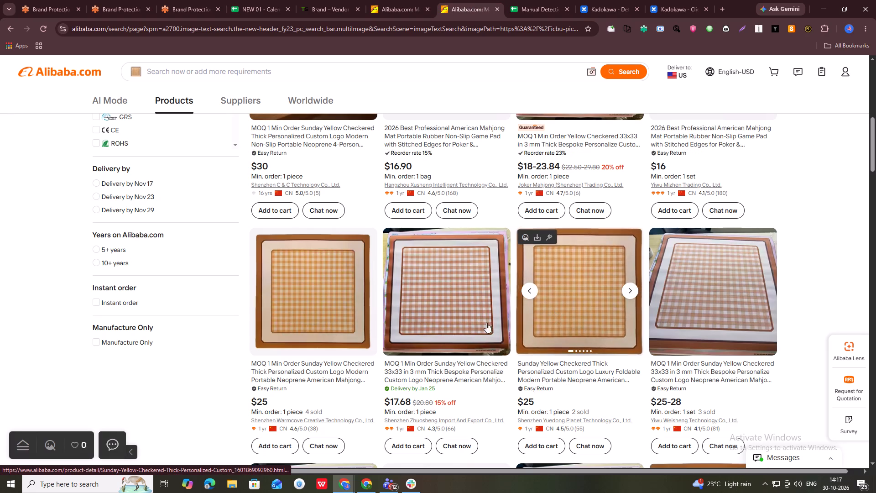
left_click(500, 289)
left_click(500, 289)
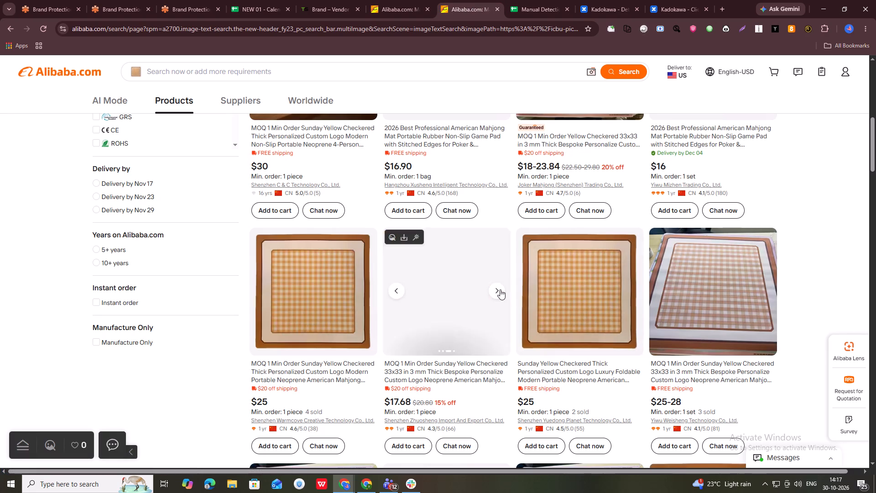
left_click(500, 289)
scroll(616, 321, "up", 7)
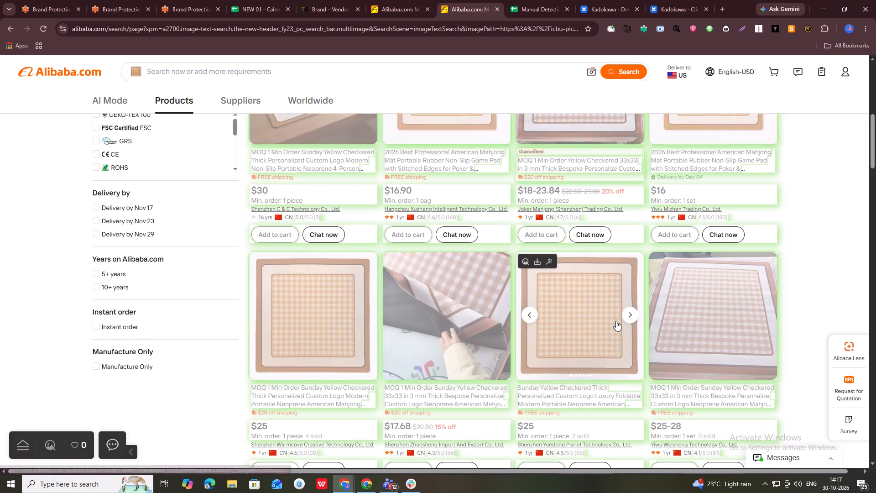
scroll(616, 321, "up", 5)
In the seashell mat results, look through the product photos of the Leopard Print Mahjong Mat listing.
left_click(401, 0)
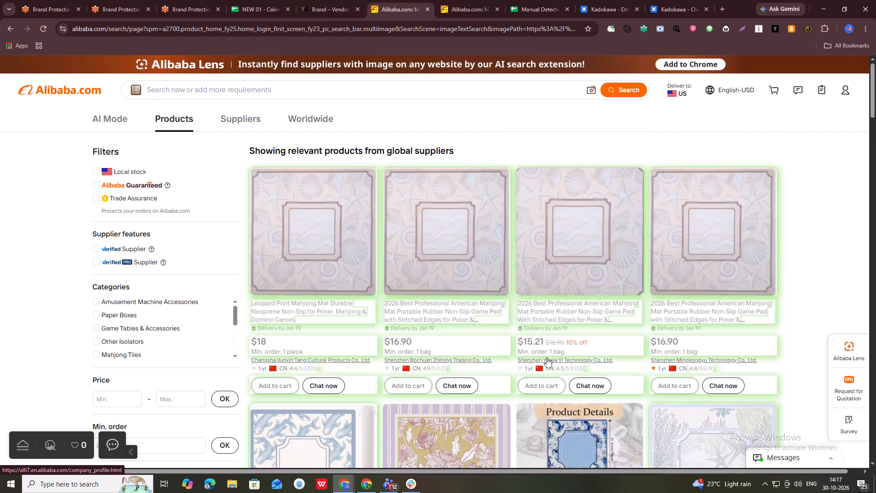
scroll(547, 357, "down", 4)
scroll(547, 358, "up", 7)
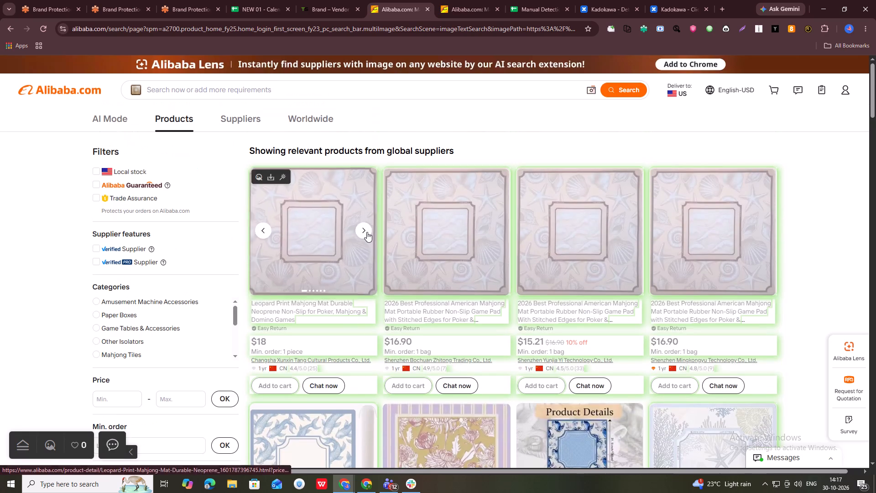
left_click(367, 231)
left_click(367, 231)
left_click(367, 231)
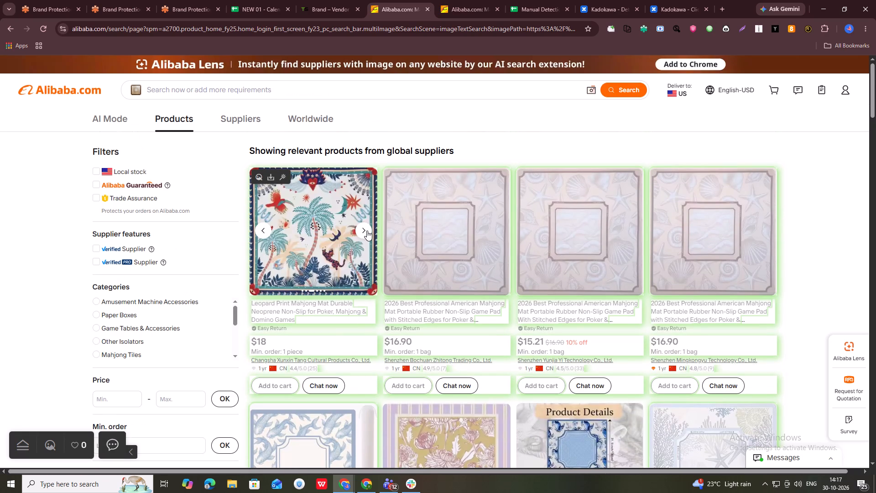
left_click(367, 231)
left_click(367, 231)
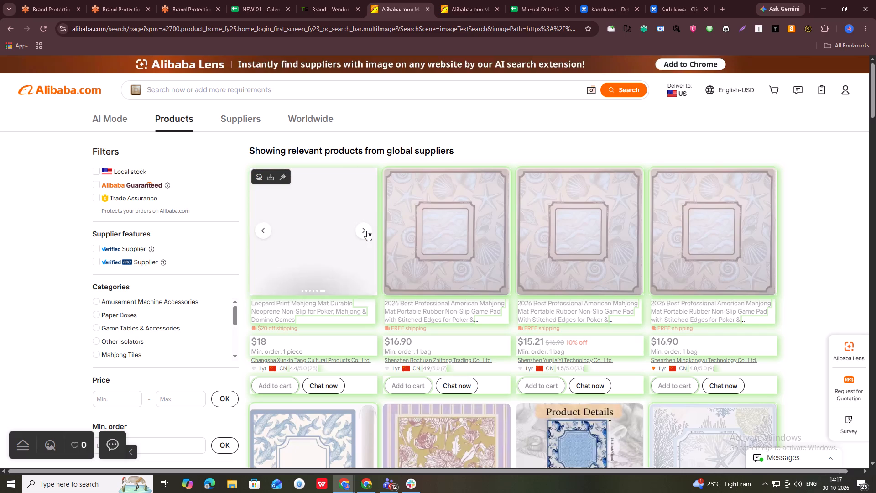
left_click(367, 231)
Examine the remaining seashell mat results on the first page for matching listings and open results page 2.
scroll(571, 362, "down", 7)
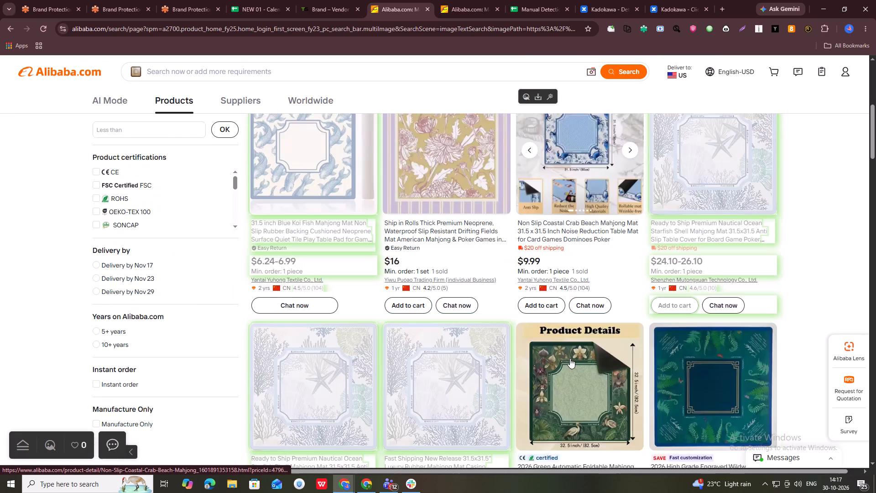
scroll(570, 358, "down", 7)
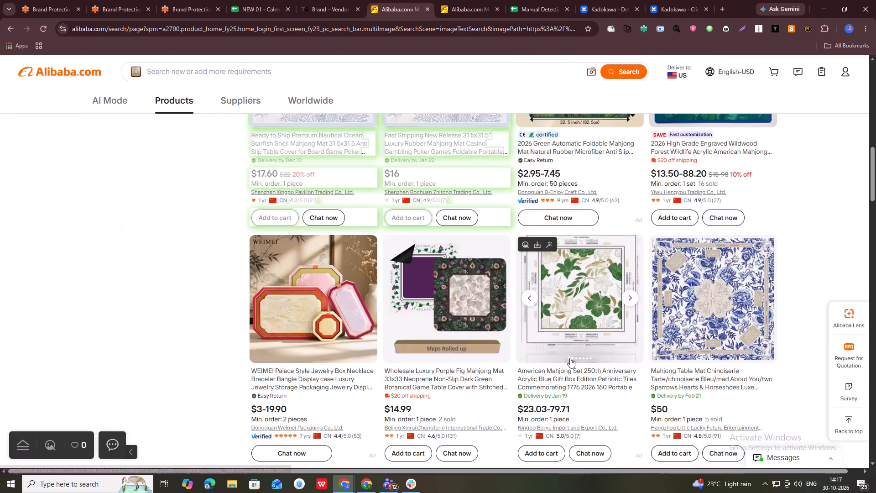
scroll(570, 357, "down", 20)
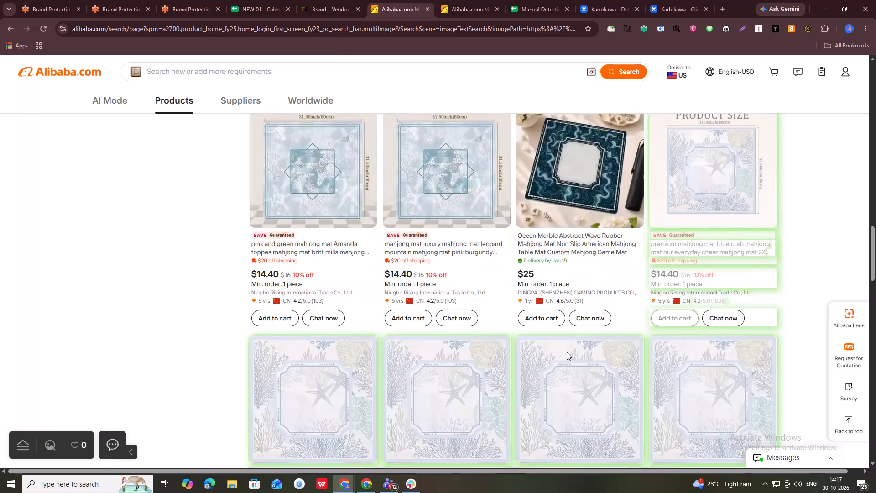
scroll(567, 352, "down", 16)
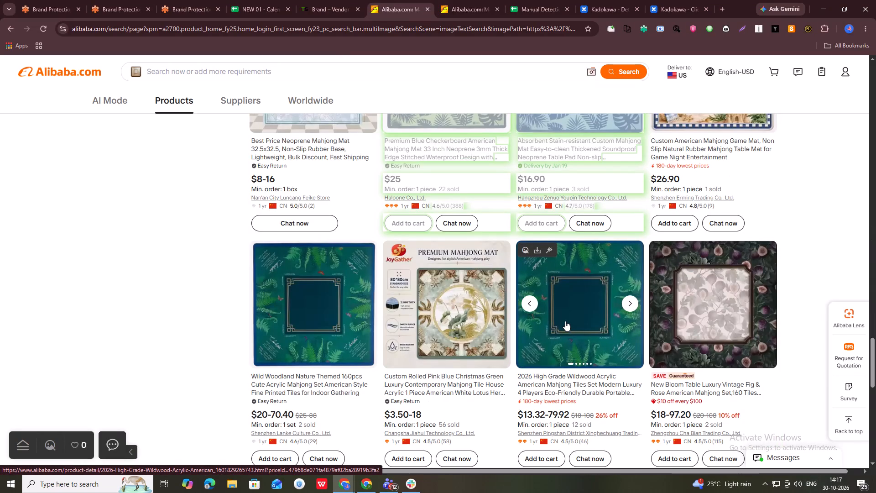
scroll(565, 321, "down", 7)
left_click(486, 417)
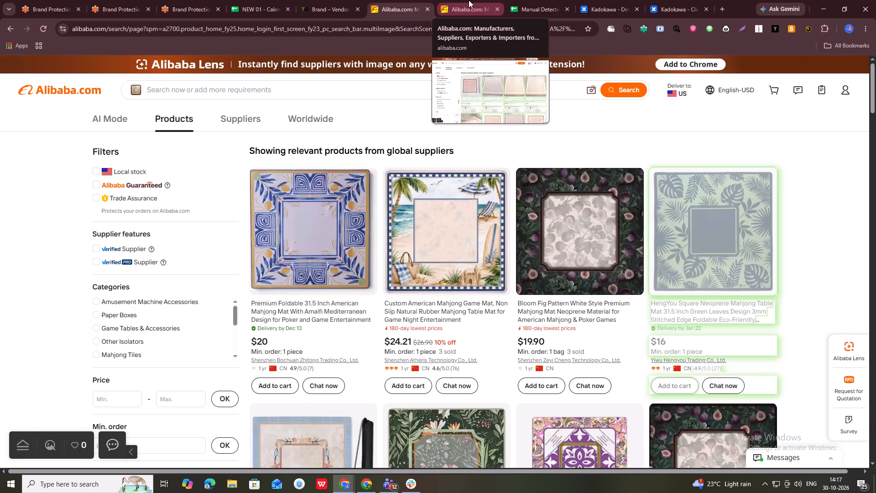
Examine the Alibaba results for the yellow checkered Mats_028 mat on page 1 and the upper part of page 2.
left_click(469, 0)
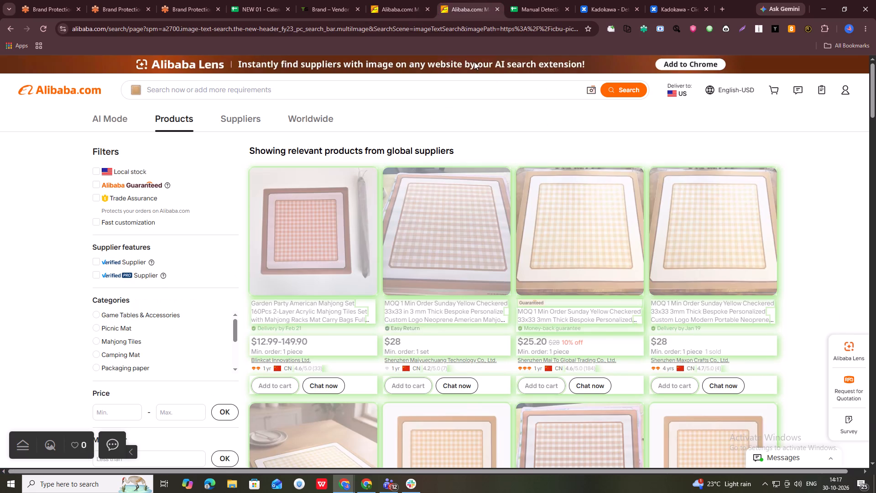
scroll(635, 304, "down", 9)
scroll(633, 299, "down", 19)
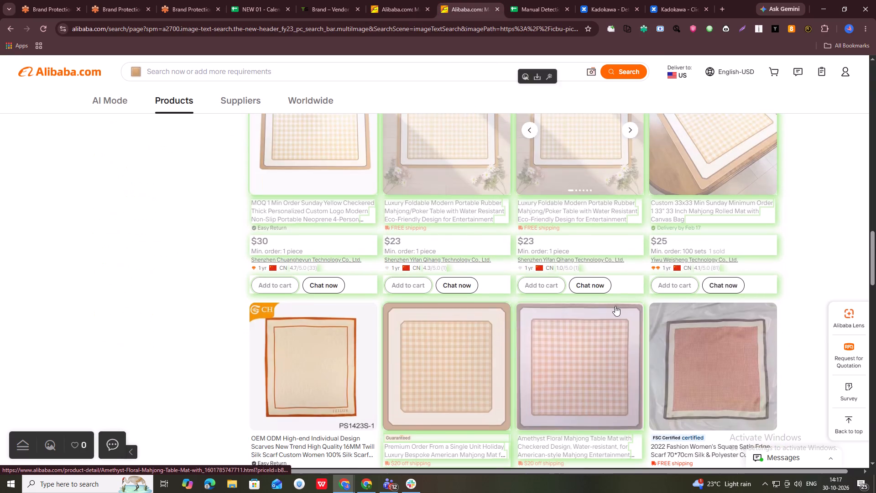
scroll(555, 326, "down", 6)
scroll(512, 313, "up", 3)
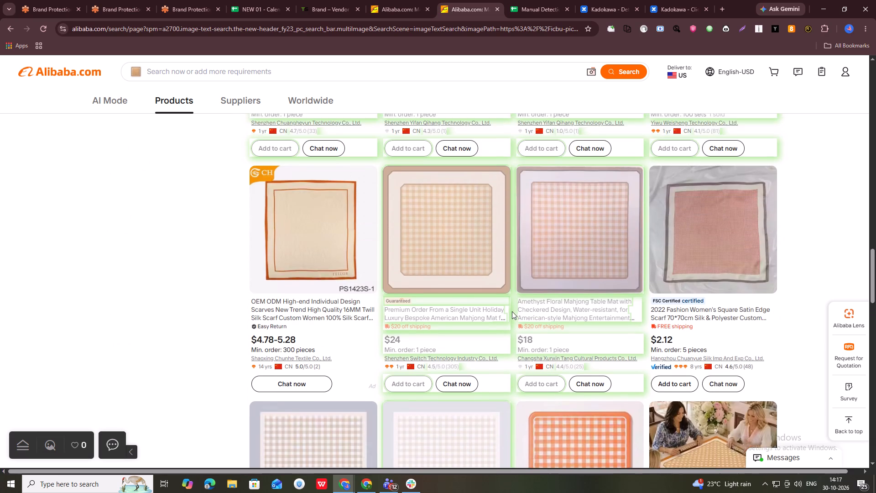
scroll(514, 310, "down", 13)
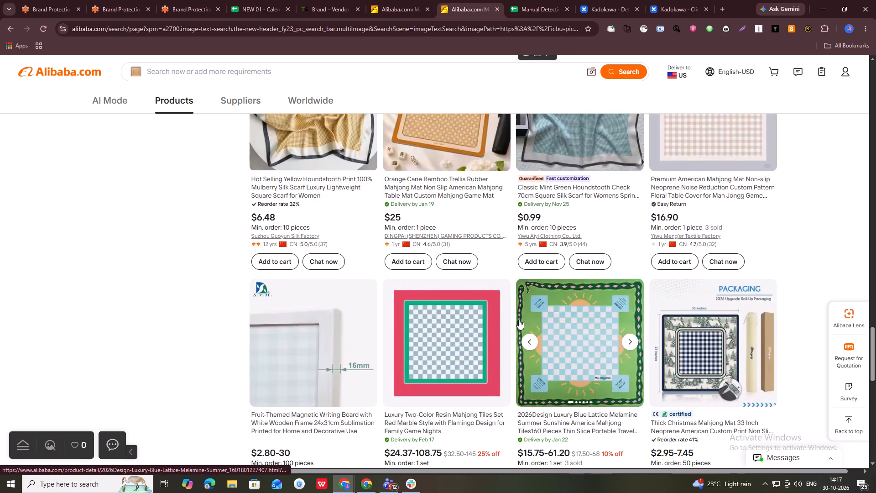
scroll(518, 325, "down", 10)
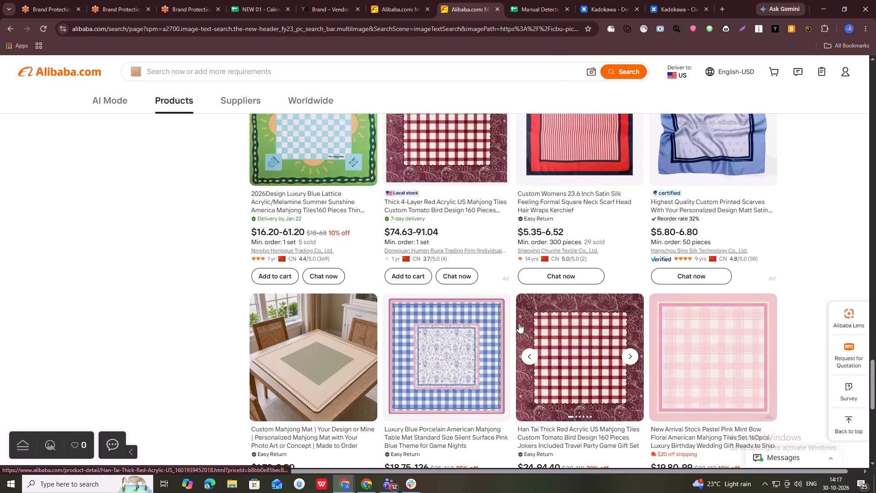
scroll(519, 323, "down", 4)
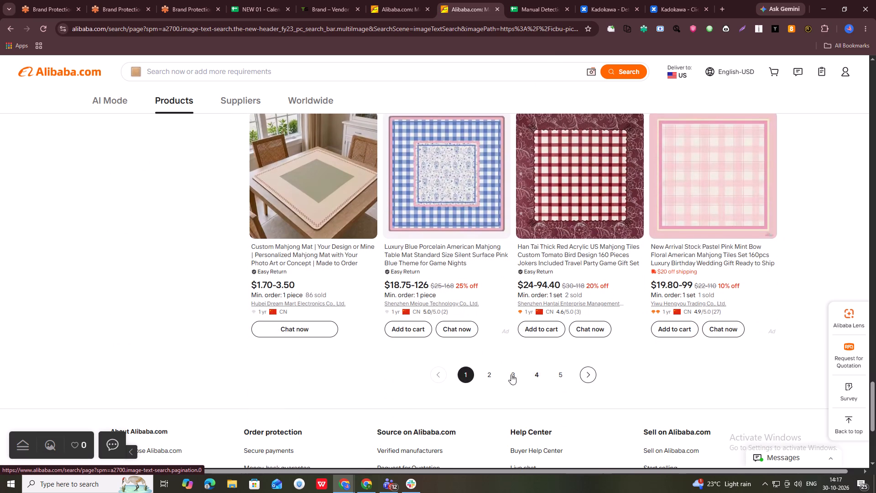
left_click(491, 373)
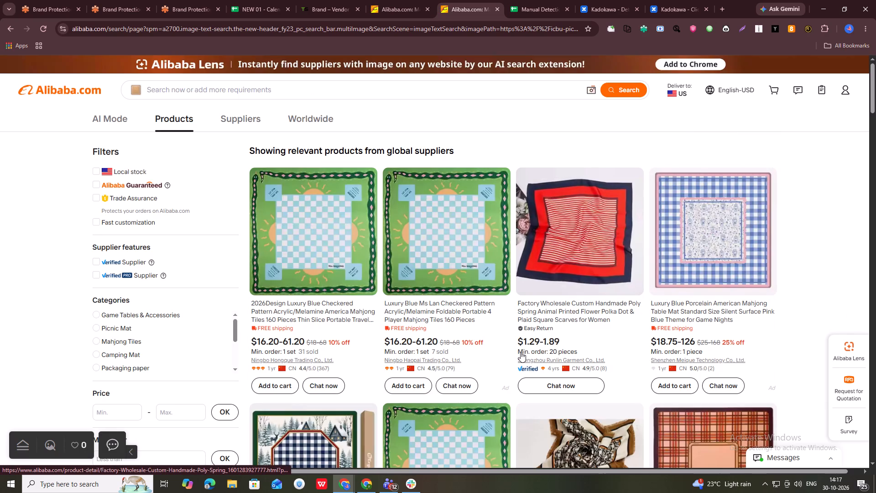
scroll(632, 430, "down", 7)
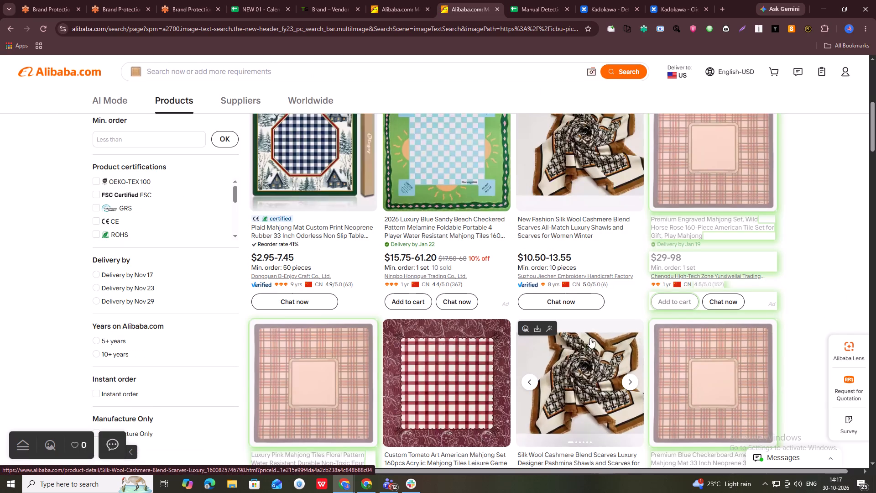
scroll(590, 338, "down", 5)
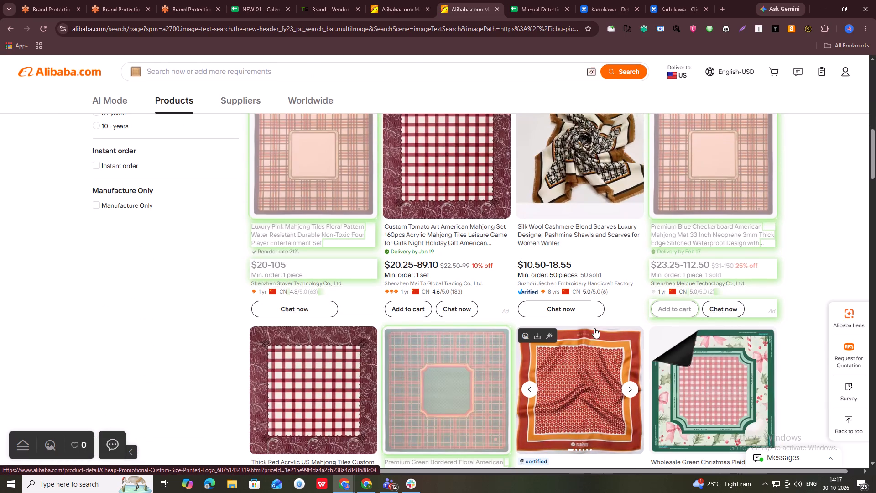
Run an image search with the Mats_014 floral official image in the Alibaba tab holding the seashell mat results.
left_click(183, 0)
left_click(142, 0)
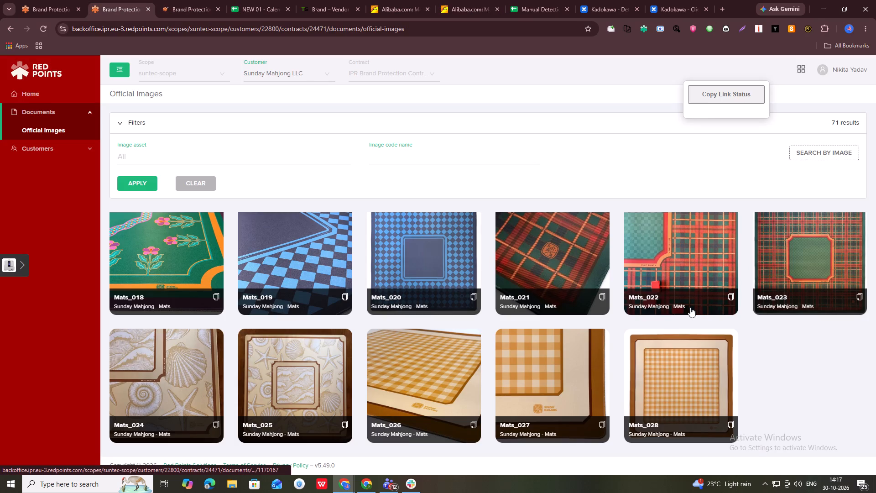
scroll(634, 360, "up", 2)
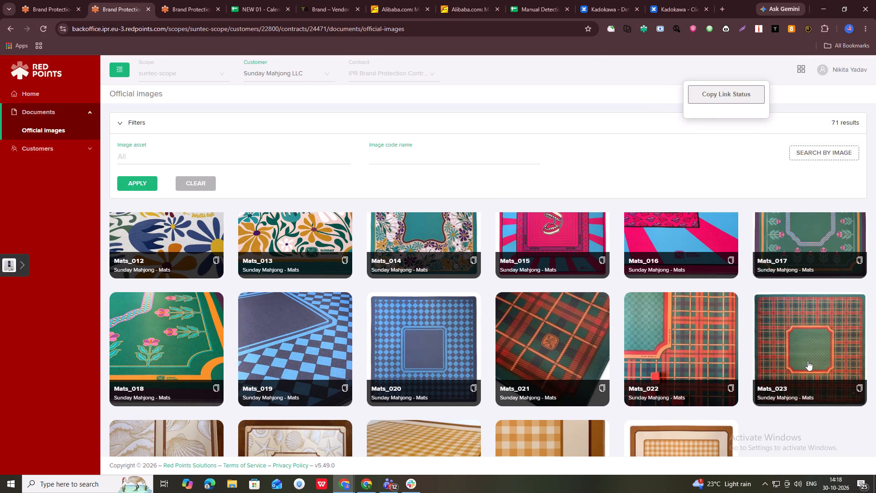
scroll(801, 355, "up", 1)
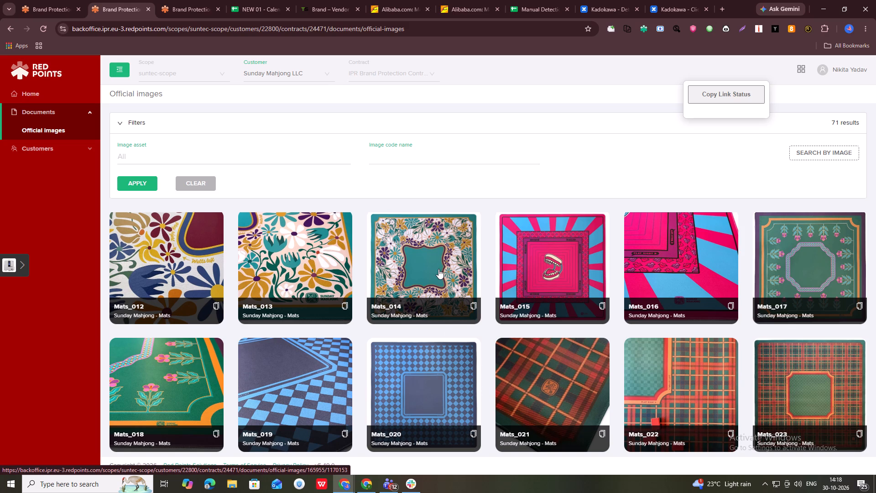
left_click_drag(438, 269, 425, 144)
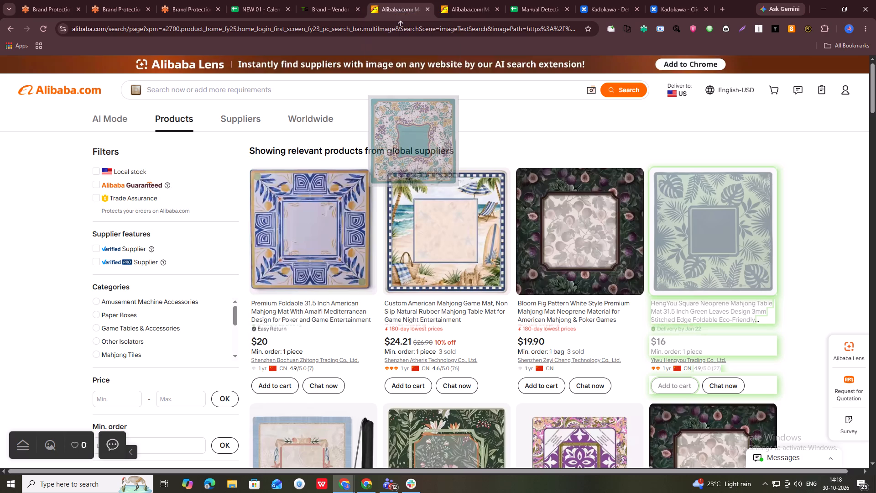
left_click_drag(425, 144, 398, 162)
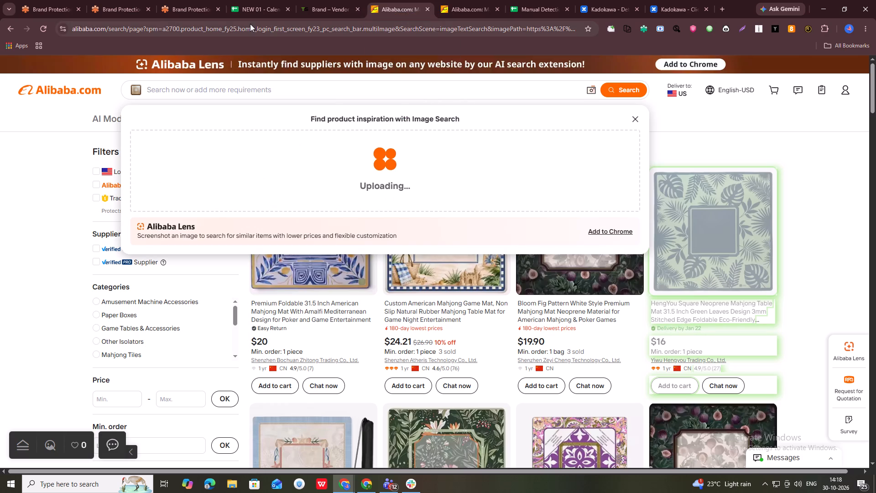
Run an image search with the Mats_015 pink-and-blue official image in the Alibaba tab holding the plaid mat results.
left_click(131, 0)
left_click_drag(546, 287, 540, 256)
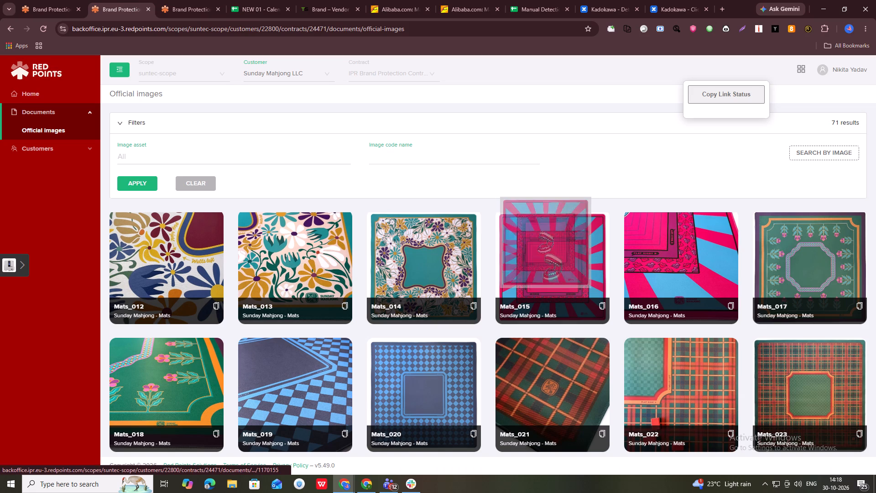
left_click_drag(540, 256, 478, 0)
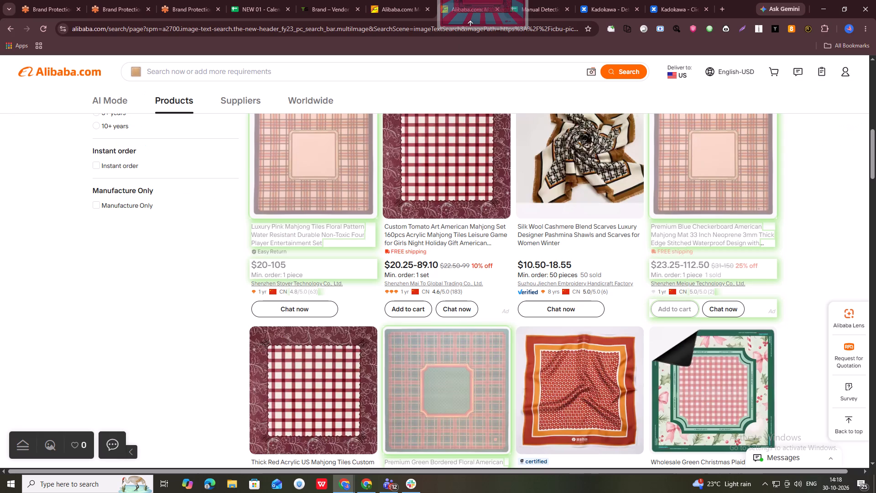
left_click_drag(478, 0, 479, 0)
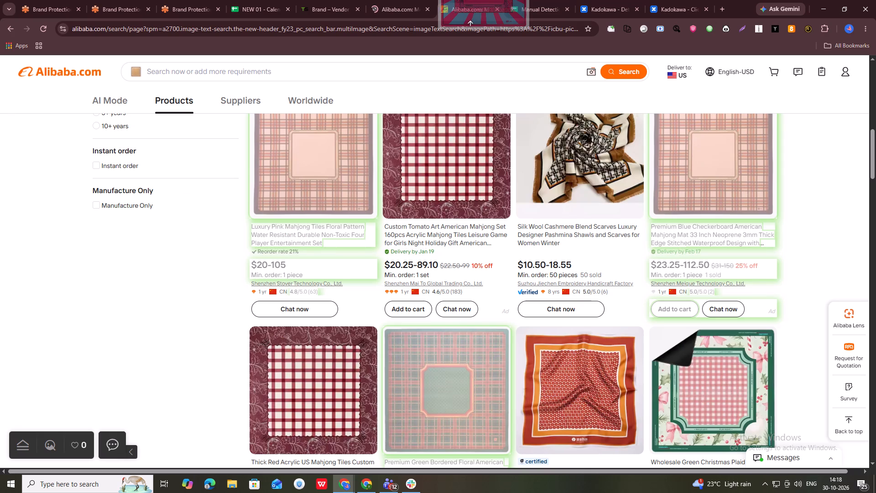
left_click_drag(479, 0, 485, 41)
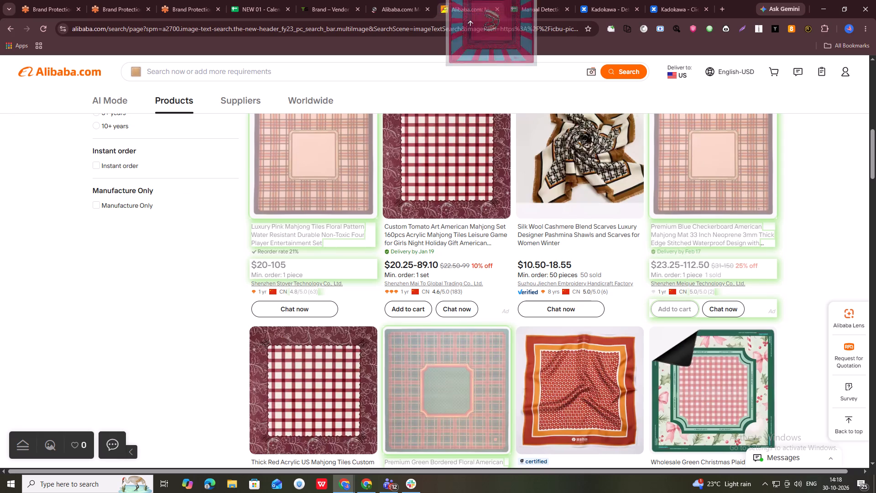
left_click_drag(485, 41, 411, 159)
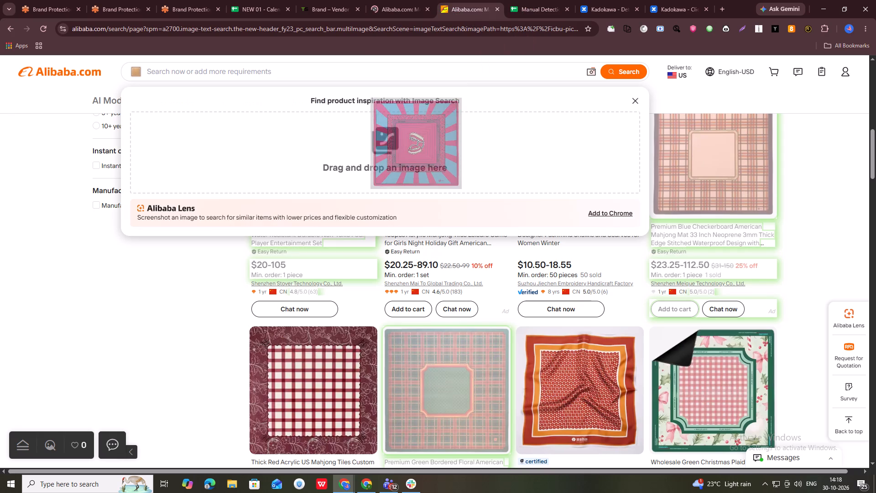
left_click_drag(411, 159, 411, 158)
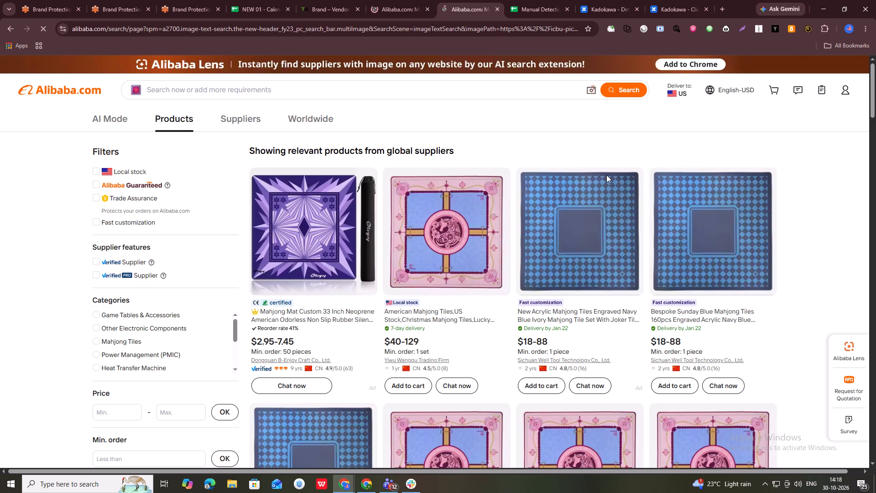
Examine the upper part of the Alibaba results for the Mats_014 floral mat for unmarked matching listings.
left_click(104, 0)
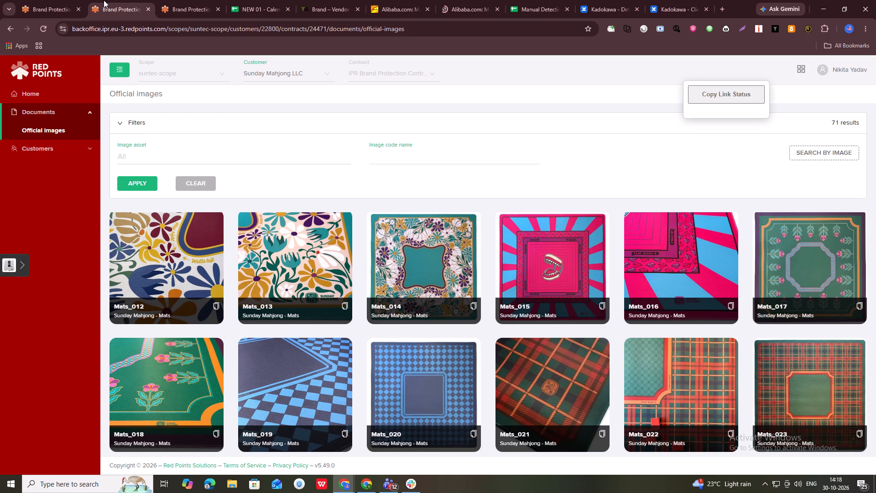
left_click(456, 0)
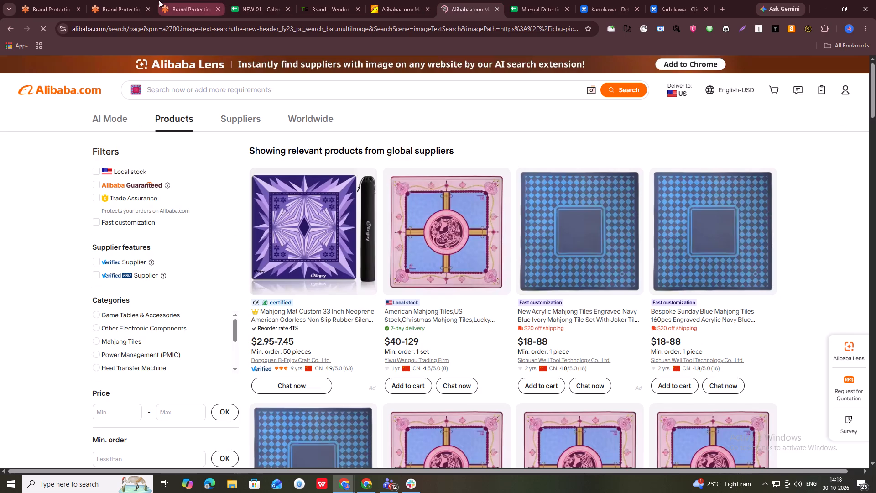
left_click(100, 0)
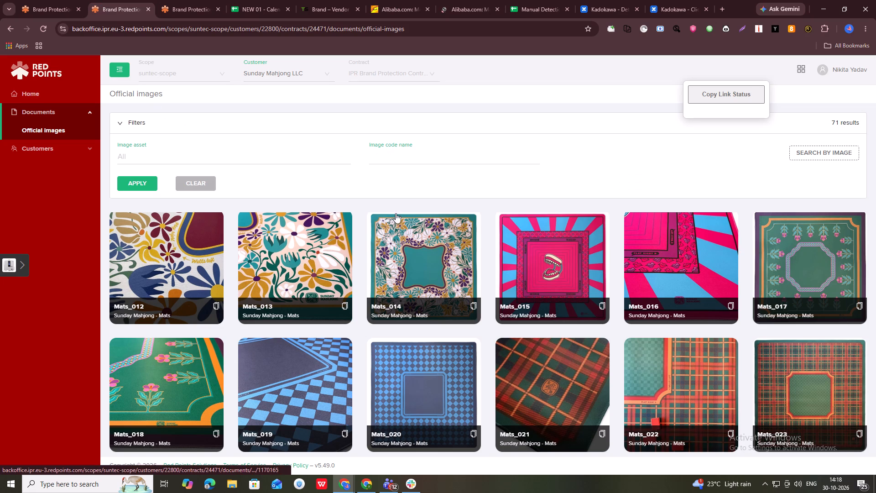
left_click(375, 0)
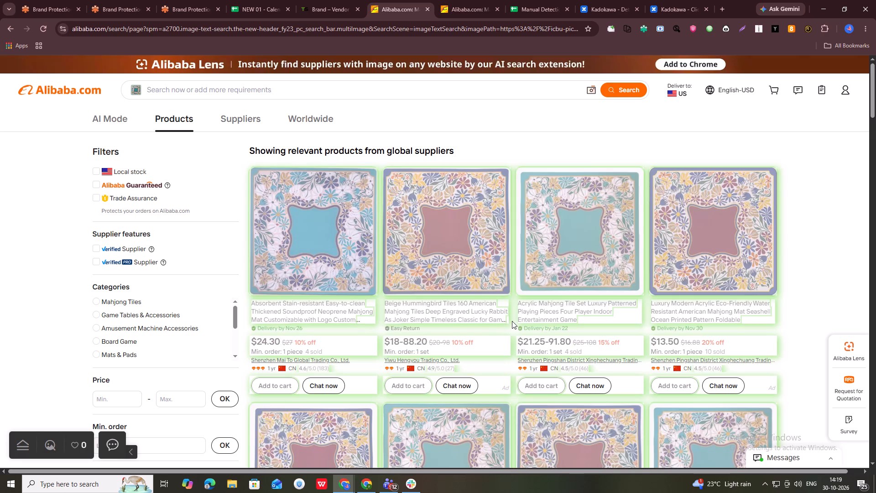
scroll(503, 318, "down", 11)
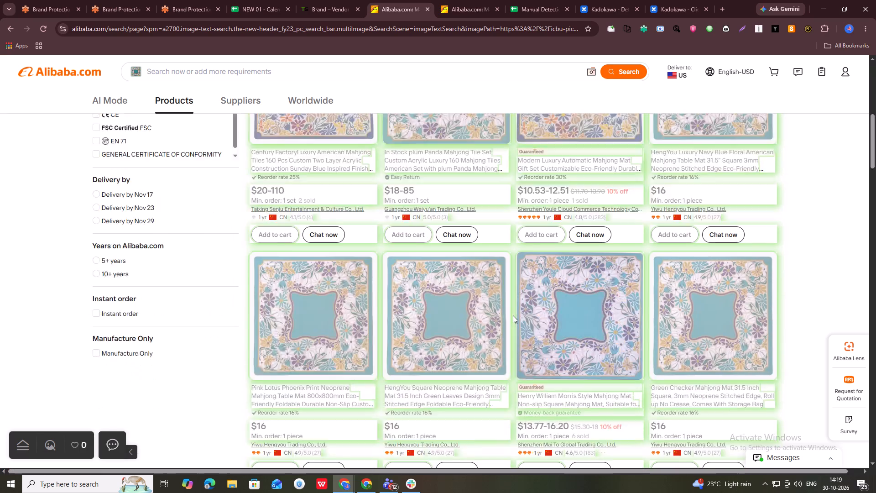
scroll(513, 315, "down", 6)
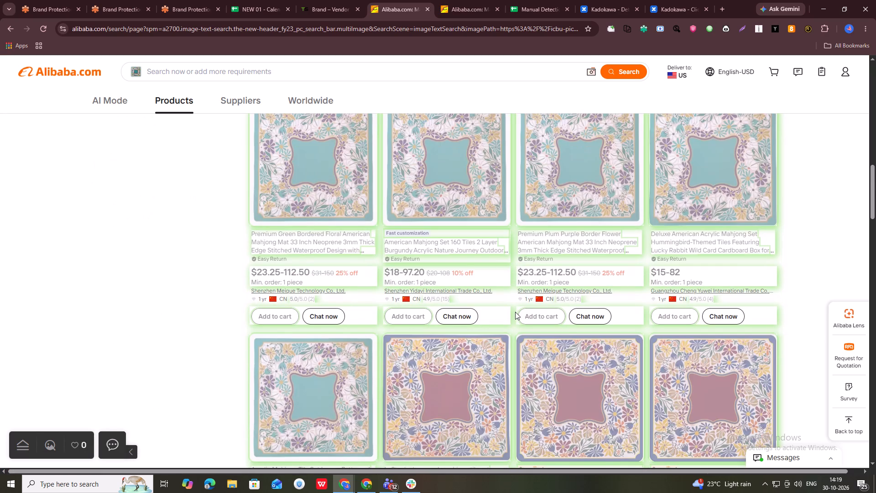
scroll(515, 312, "down", 8)
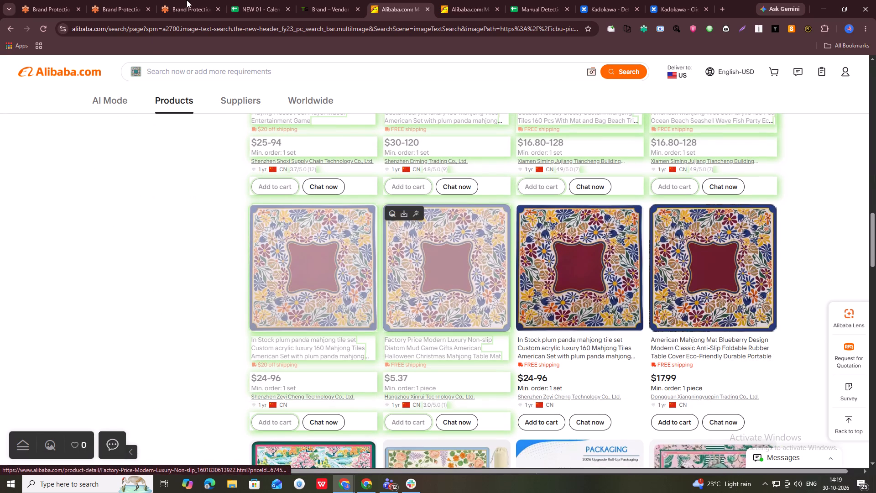
Compare the unmarked blue-and-burgundy floral listings with the Sunday Mahjong official images, including Mats_011.
left_click(125, 0)
right_click(125, 0)
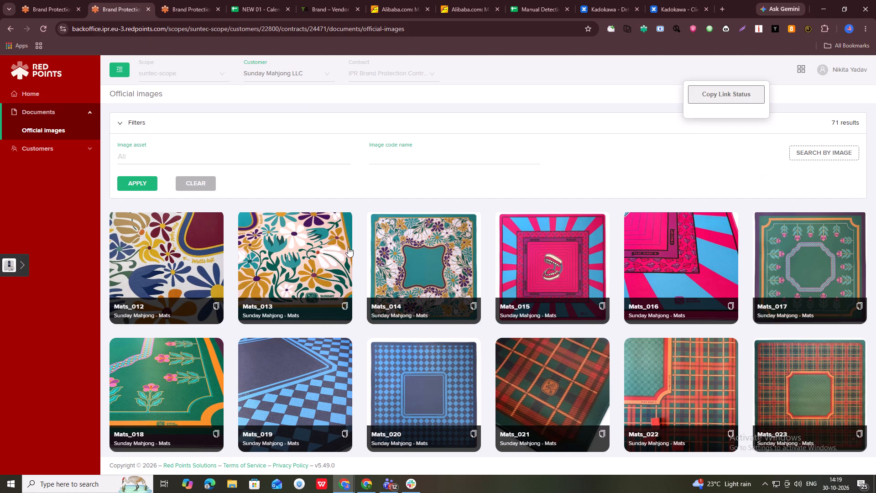
scroll(557, 339, "up", 3)
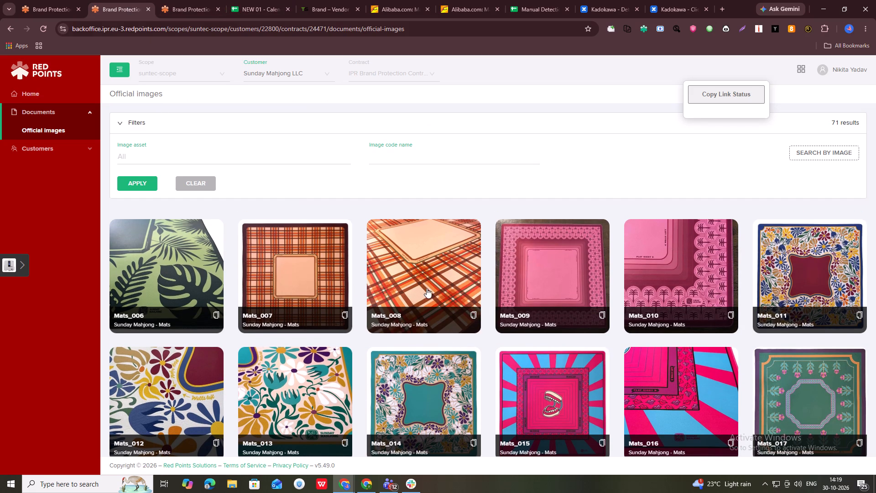
left_click(384, 0)
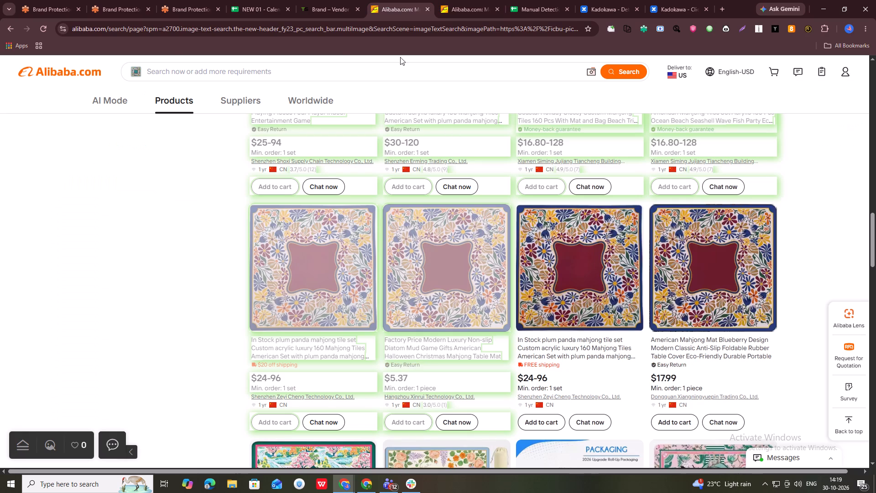
left_click(121, 0)
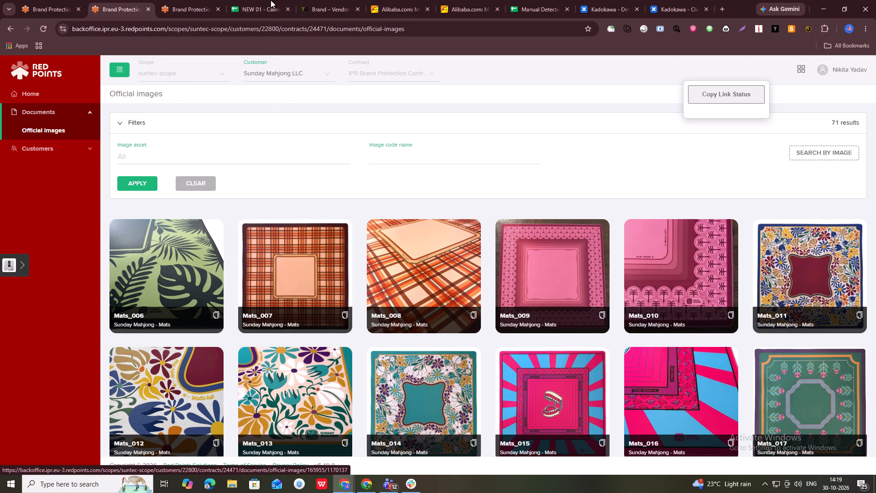
left_click(412, 0)
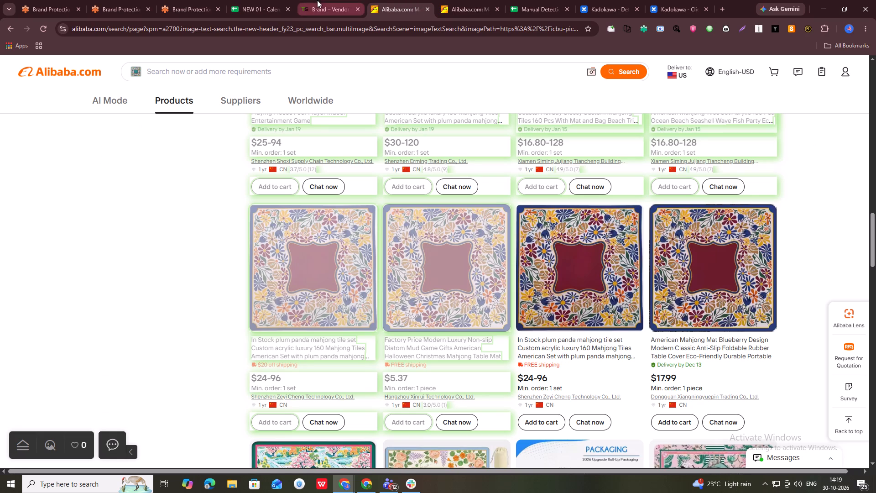
left_click(134, 0)
right_click(134, 0)
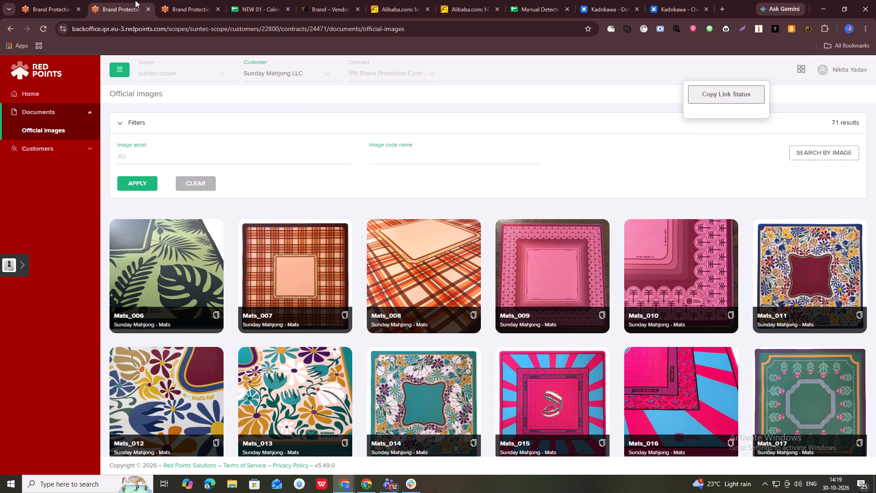
left_click(409, 0)
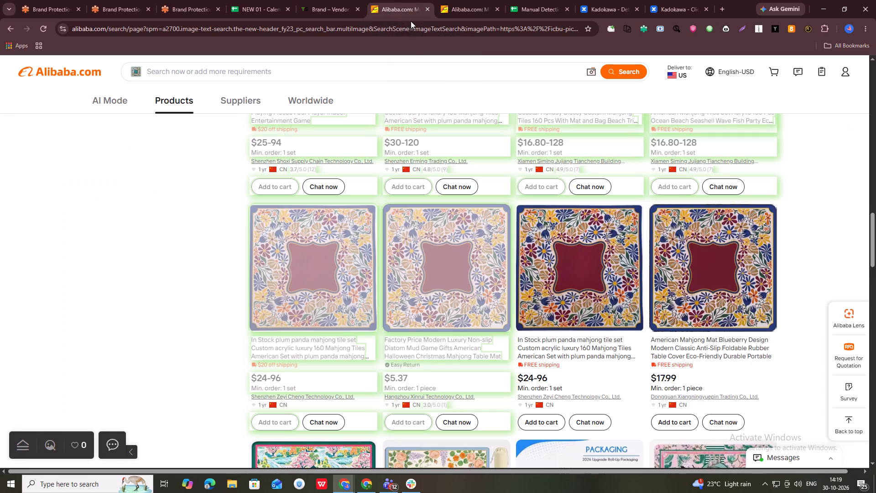
Copy the link of the unmarked "In Stock plum panda mahjong tile set" listing into Links cell C103052 of the Manual Detection Records sheet.
right_click(579, 340)
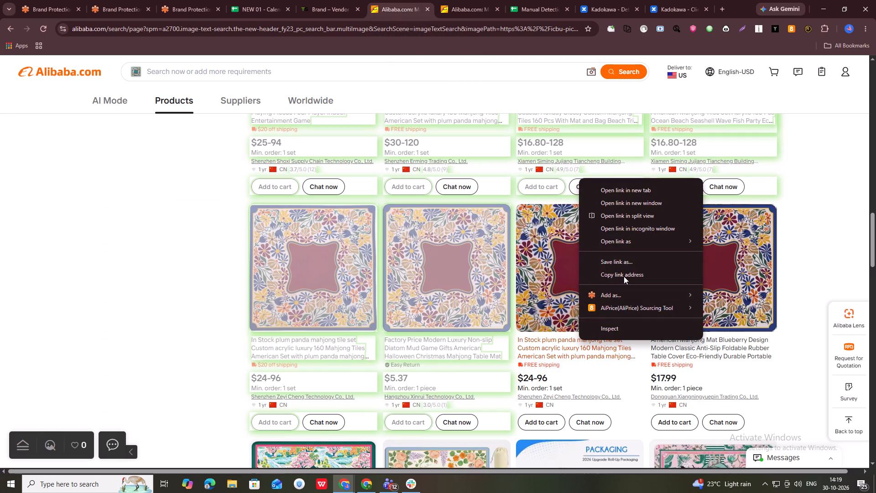
left_click(624, 276)
key("alt+Tab")
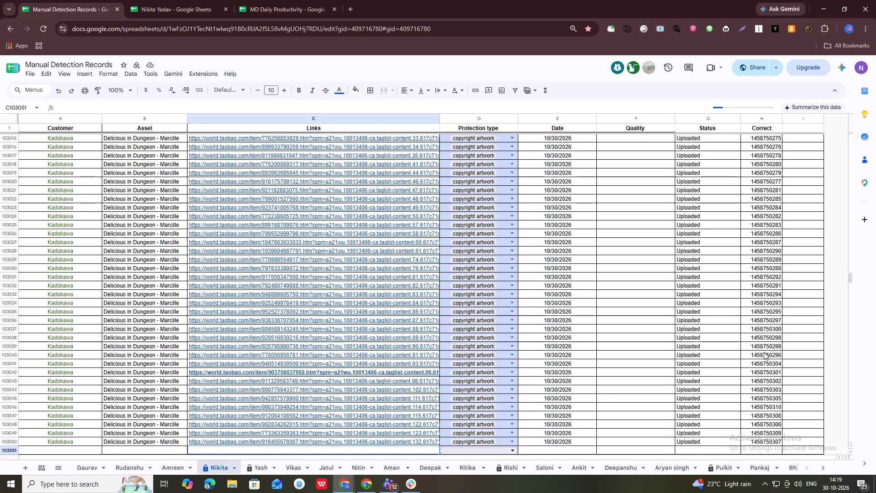
key("Down")
key("ctrl+v")
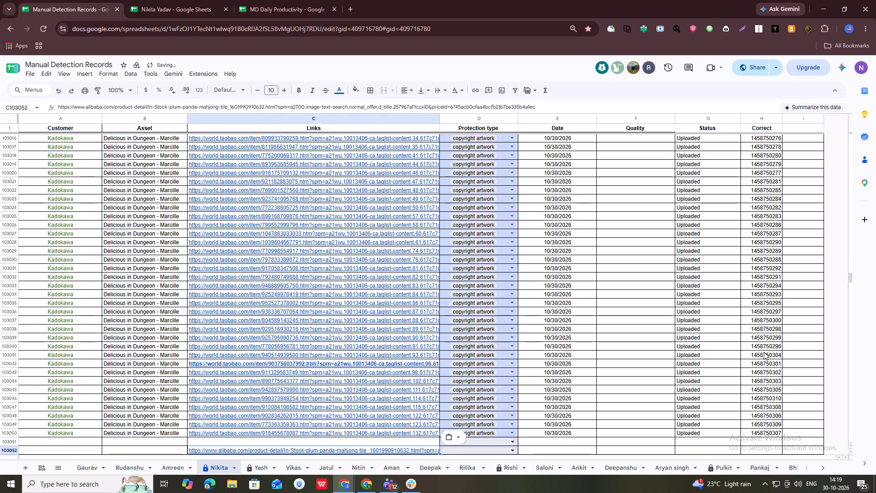
key("Left")
key("Left")
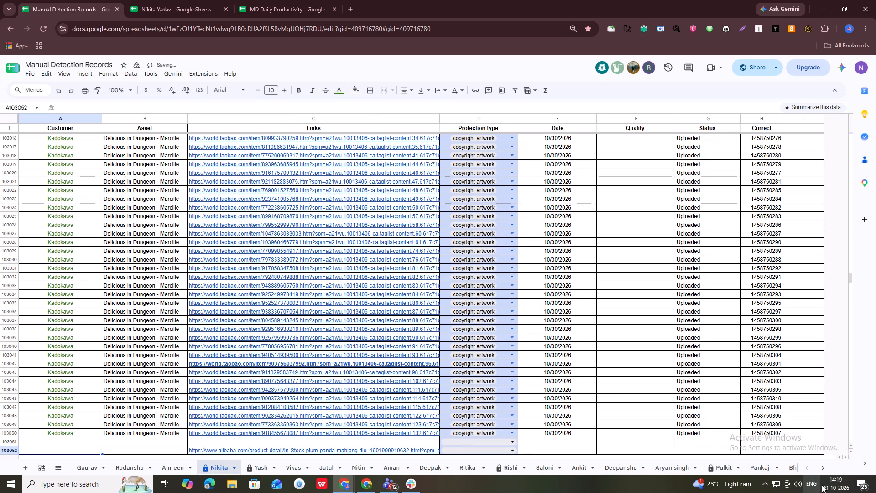
Copy the link of the "American Mahjong Mat Blueberry Design" listing into Links cell C103053 of the Manual Detection Records sheet.
key("alt+Tab")
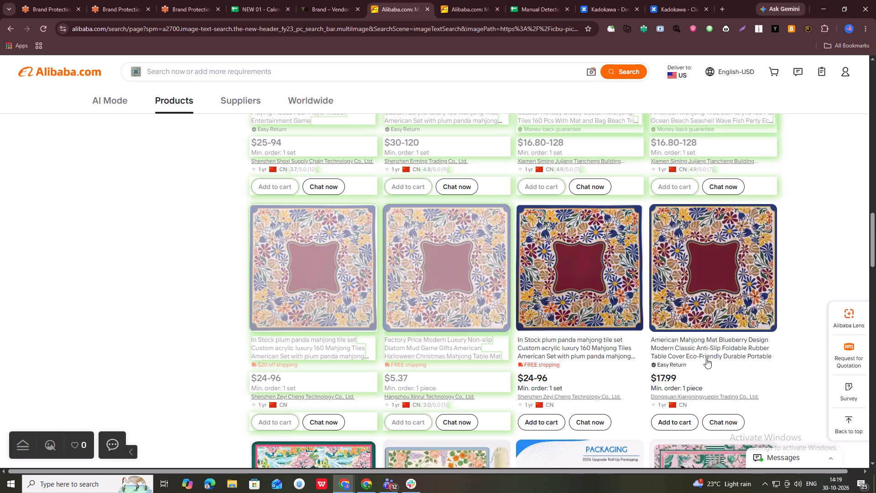
right_click(713, 351)
right_click(709, 352)
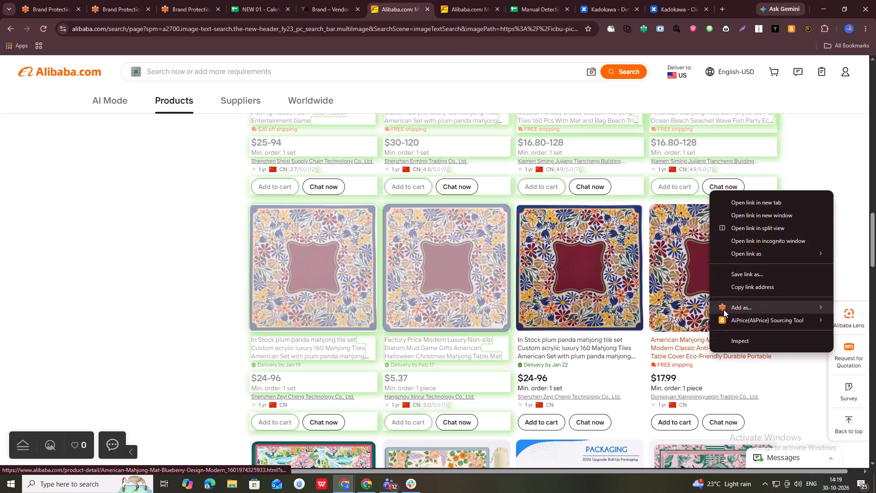
left_click(732, 286)
key("alt+Tab")
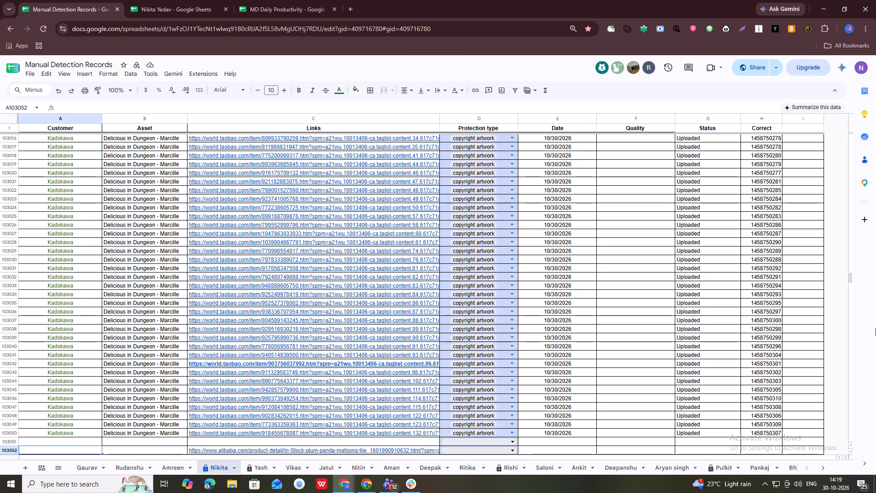
key("Down")
key("Right")
key("Right")
key("ctrl+v")
key("Down")
Back in Alibaba, examine the remaining Mats_014 results on page 1 for matching listings and open results page 2.
key("alt+Tab")
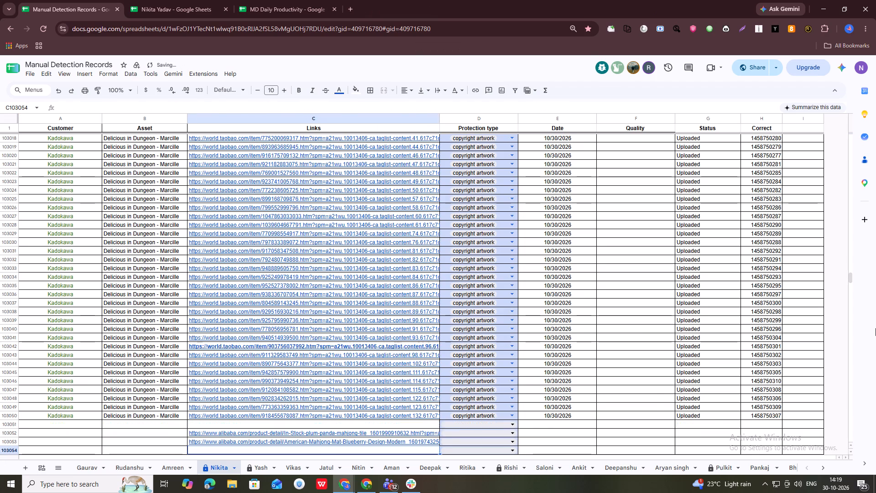
key("Down")
key("Down")
key("Down")
key("Down")
key("Down")
key("Down")
key("Down")
key("Down")
key("Down")
key("Down")
key("Down")
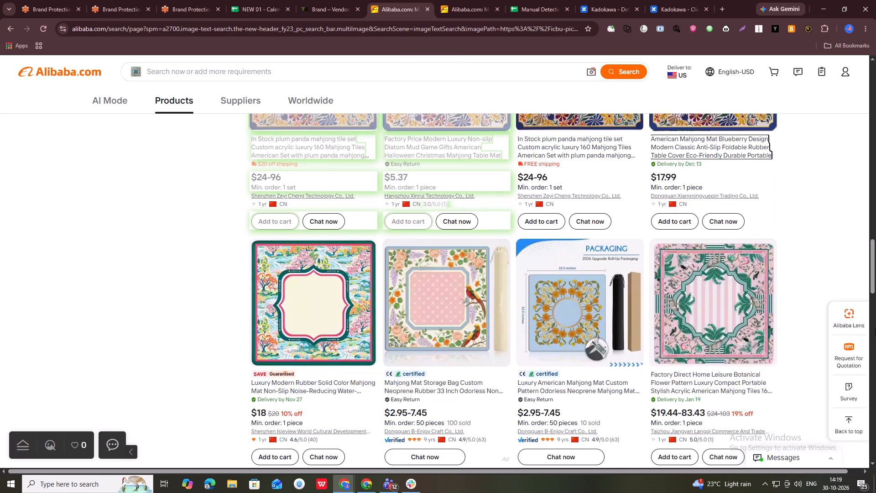
key("Down")
scroll(643, 426, "down", 6)
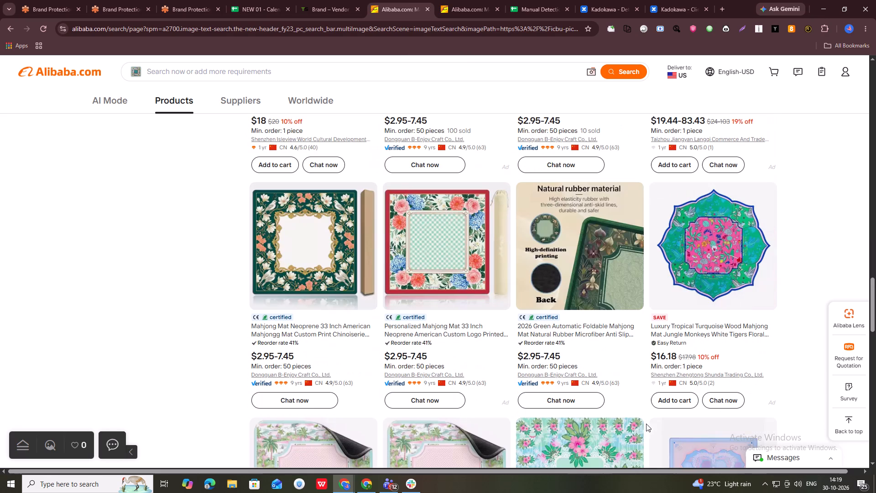
scroll(585, 409, "down", 4)
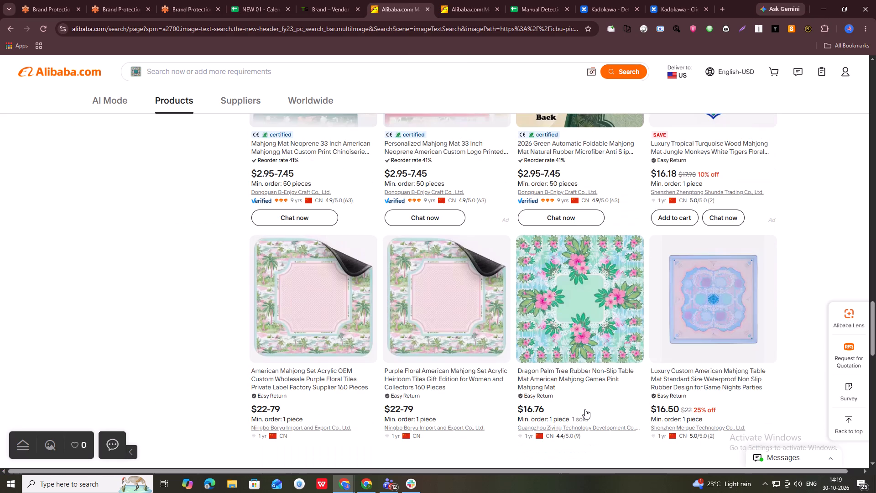
scroll(585, 404, "down", 6)
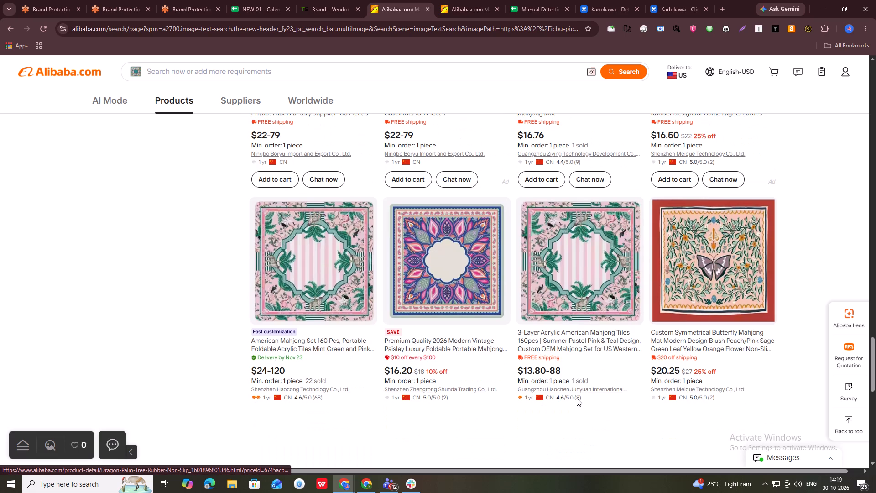
scroll(582, 395, "down", 6)
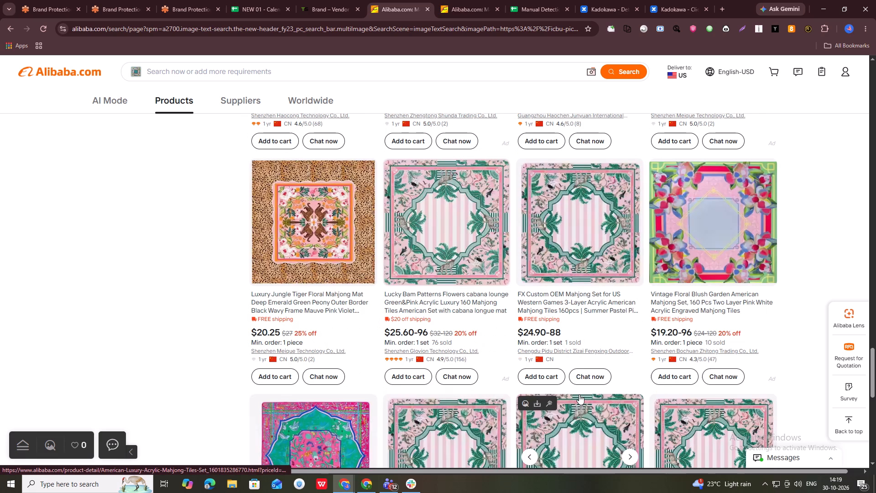
scroll(579, 394, "down", 5)
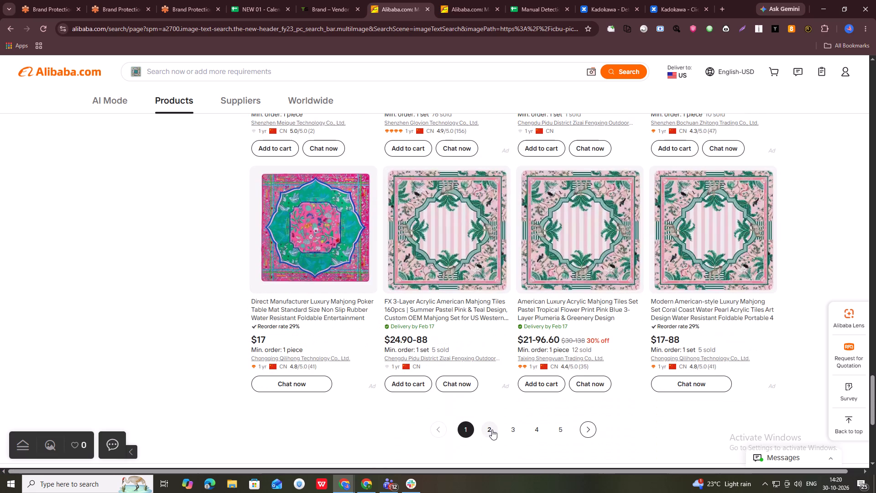
left_click(492, 430)
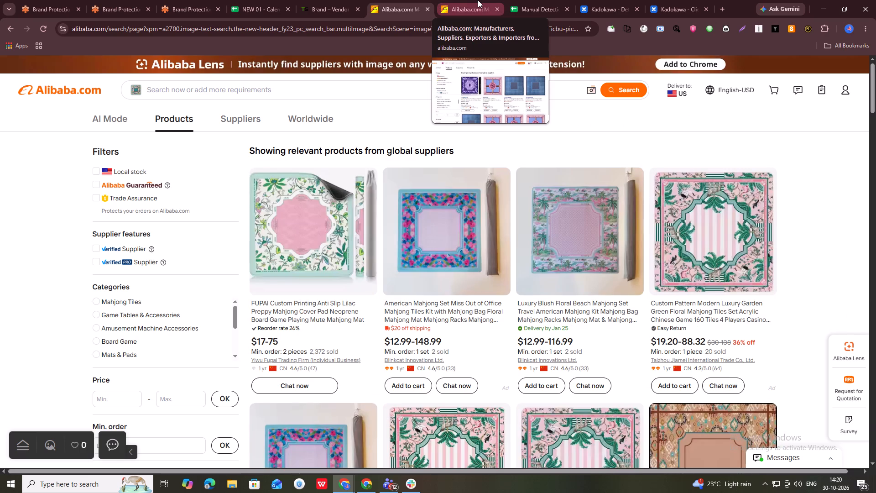
Look through the Sunday Mahjong official images for the blue diamond-checkered mat seen in the second Alibaba results, and open Mats_020.
left_click(478, 0)
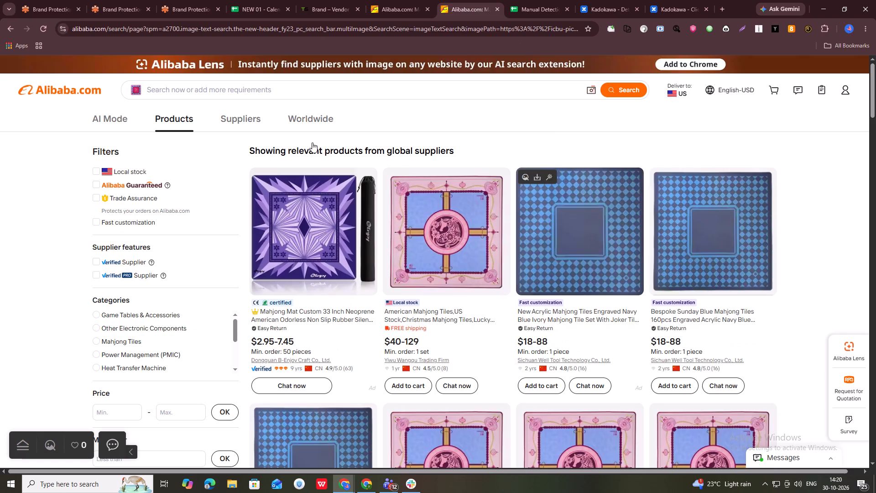
left_click(124, 0)
scroll(652, 226, "down", 4)
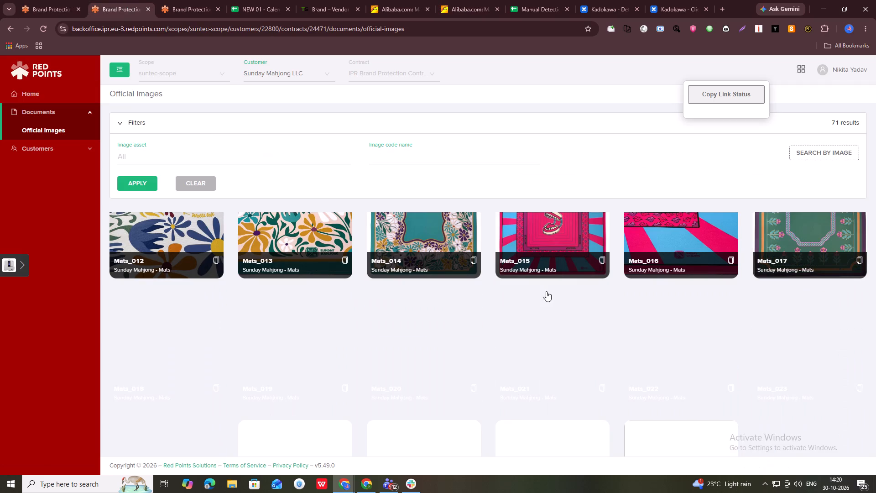
scroll(696, 294, "down", 2)
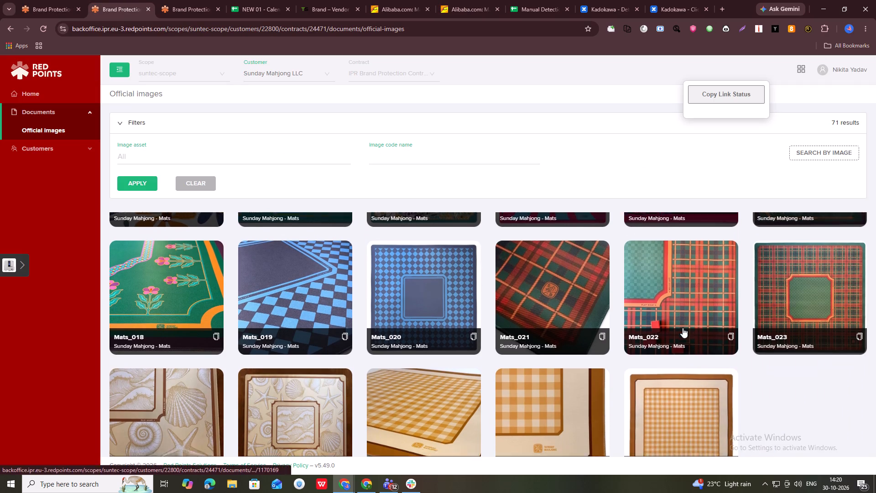
scroll(683, 328, "down", 1)
scroll(683, 328, "up", 1)
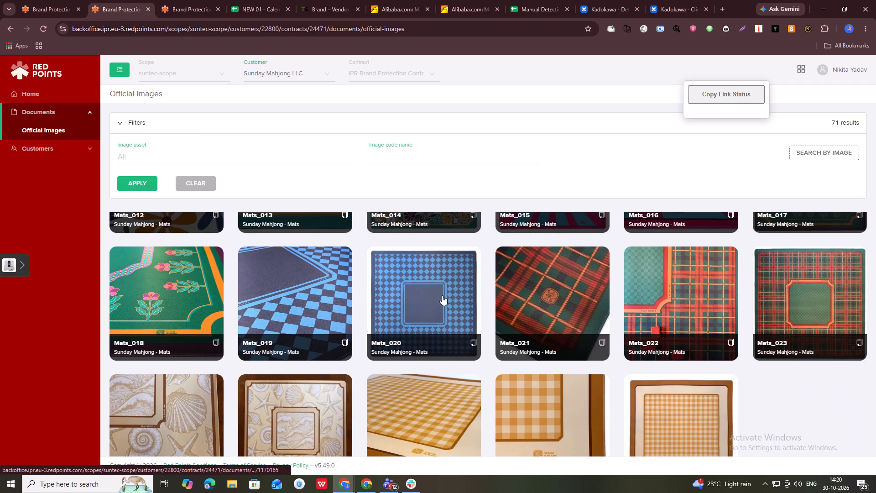
left_click(442, 296)
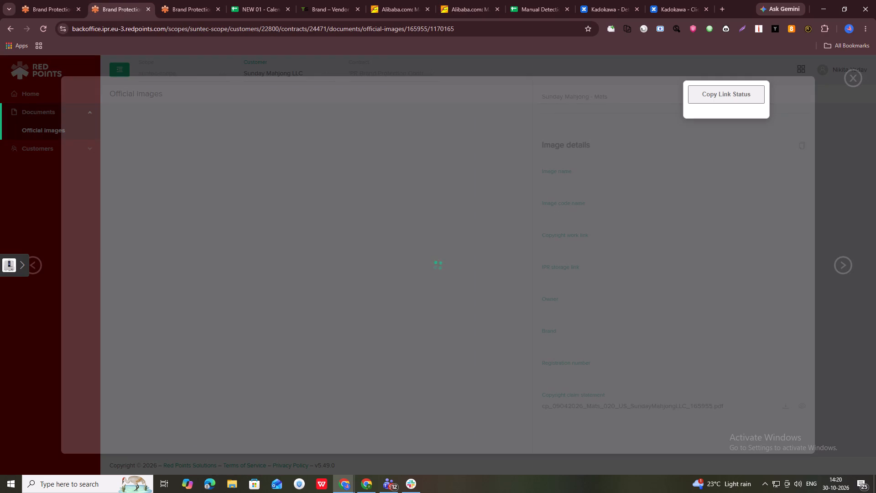
Open the "New Acrylic Mahjong Tiles Engraved Navy Blue" listing's image in a new tab and compare its design with official image Mats_020.
left_click(457, 0)
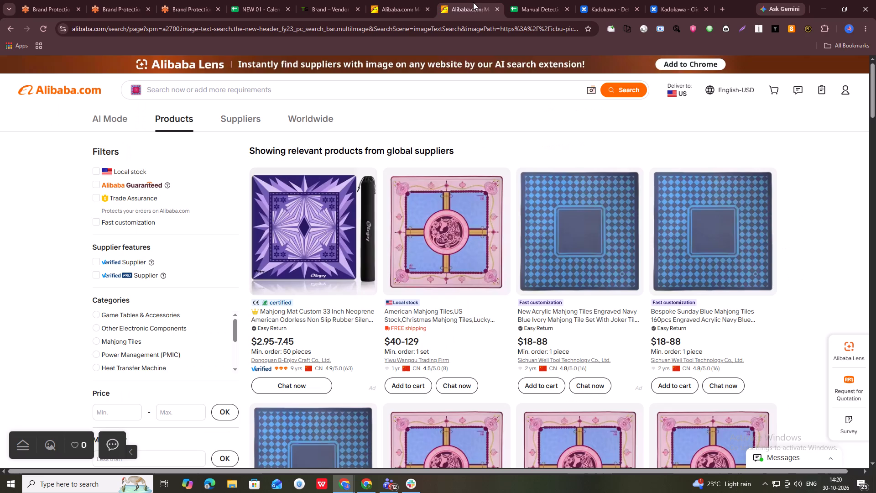
right_click(573, 230)
left_click(601, 341)
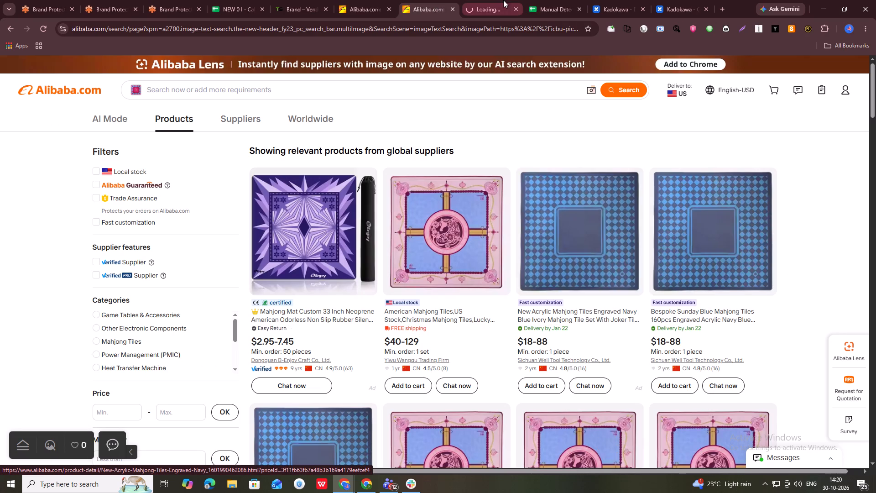
left_click(503, 0)
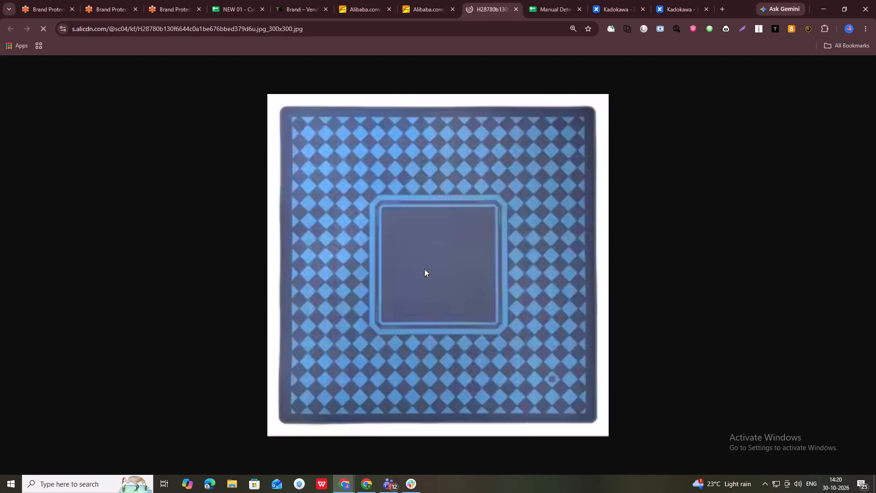
left_click(91, 6)
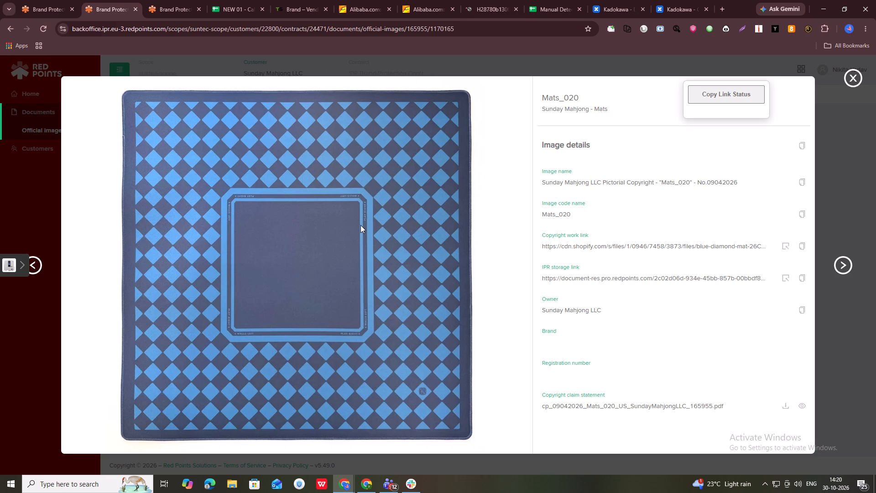
left_click(502, 0)
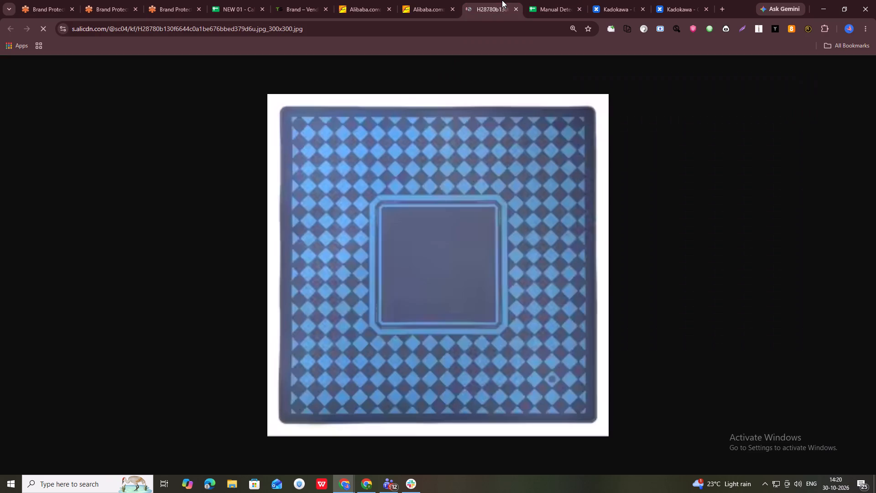
left_click(124, 0)
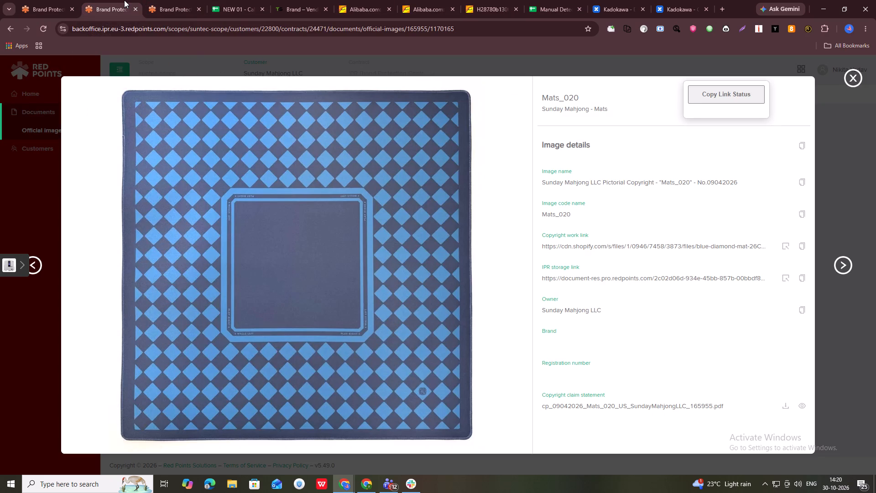
left_click(500, 0)
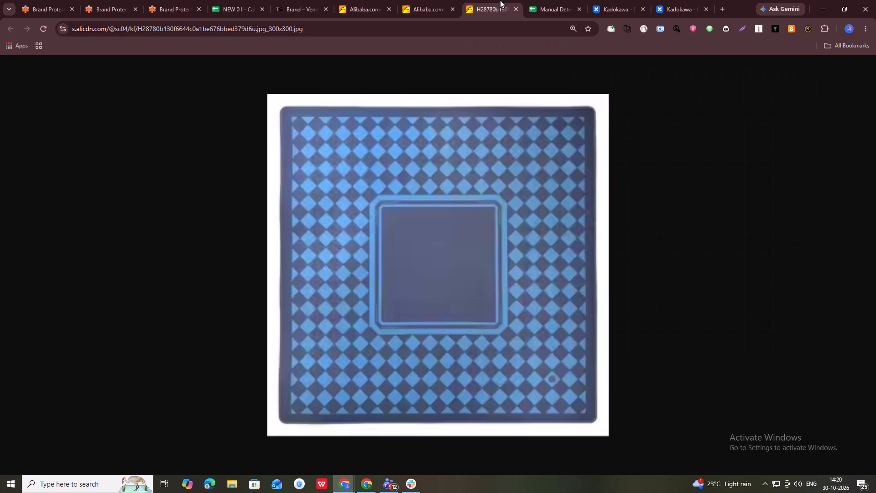
left_click(115, 0)
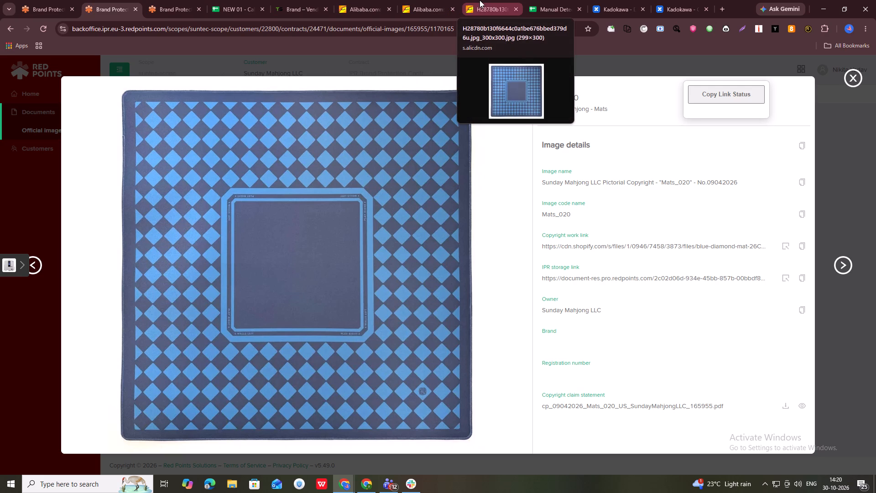
left_click(482, 0)
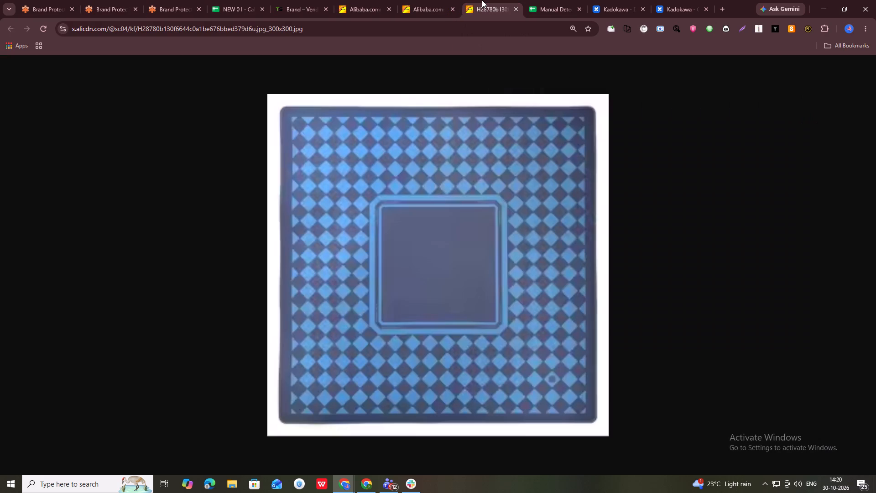
left_click(119, 0)
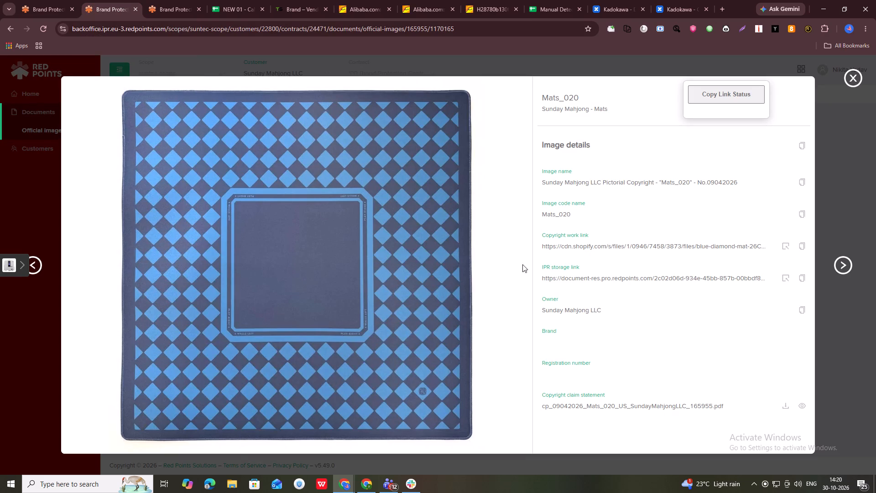
left_click(496, 0)
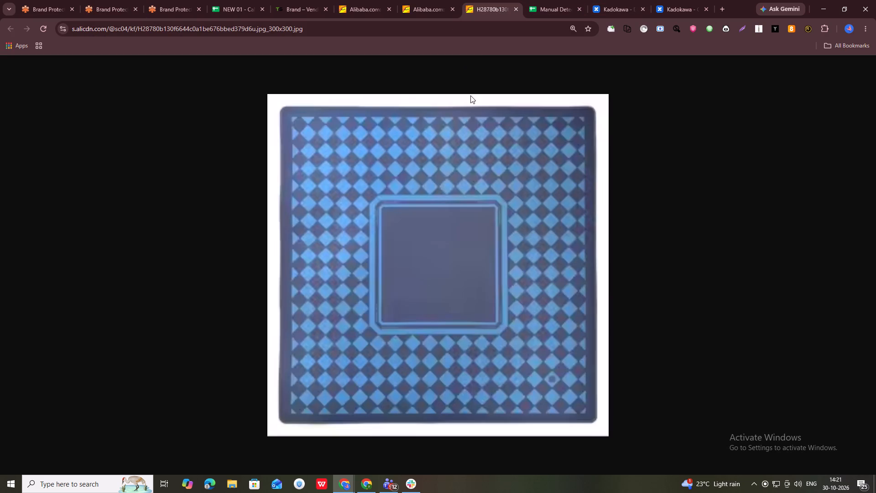
Copy the link of the "New Acrylic Mahjong Tiles Engraved Navy Blue" listing into Links cell C103054 of the Manual Detection Records sheet.
left_click(427, 0)
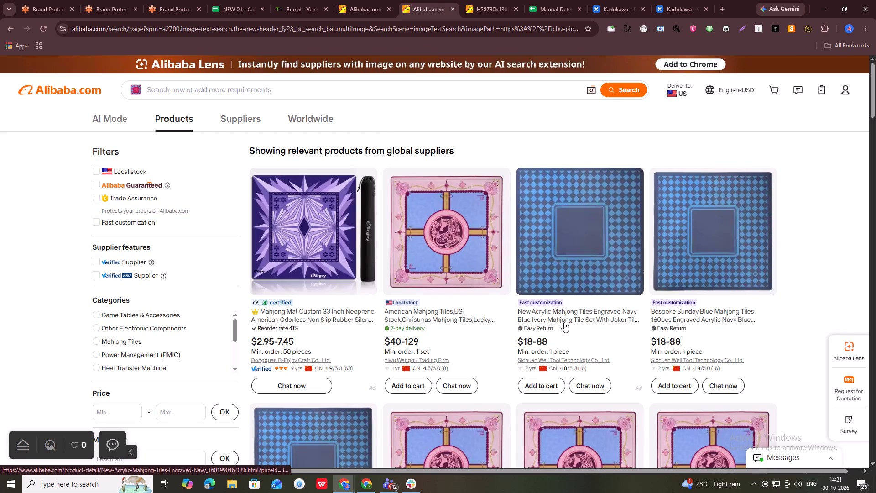
right_click(569, 312)
left_click(600, 402)
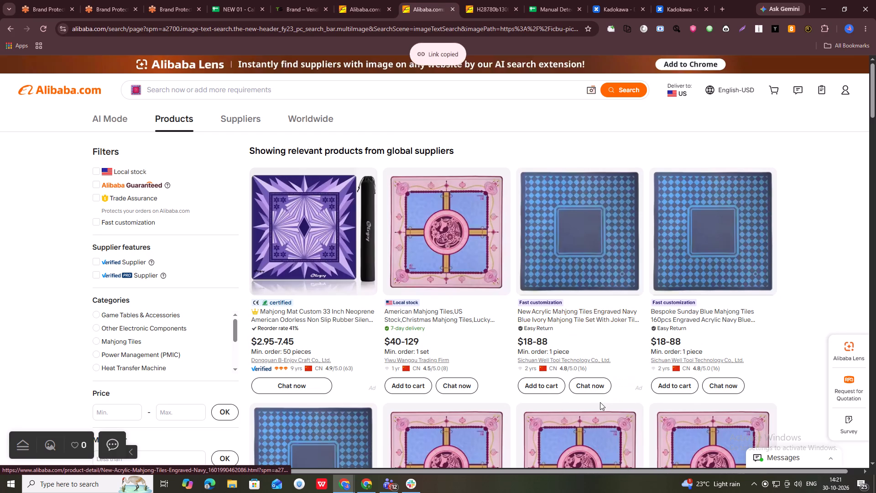
key("alt+Tab")
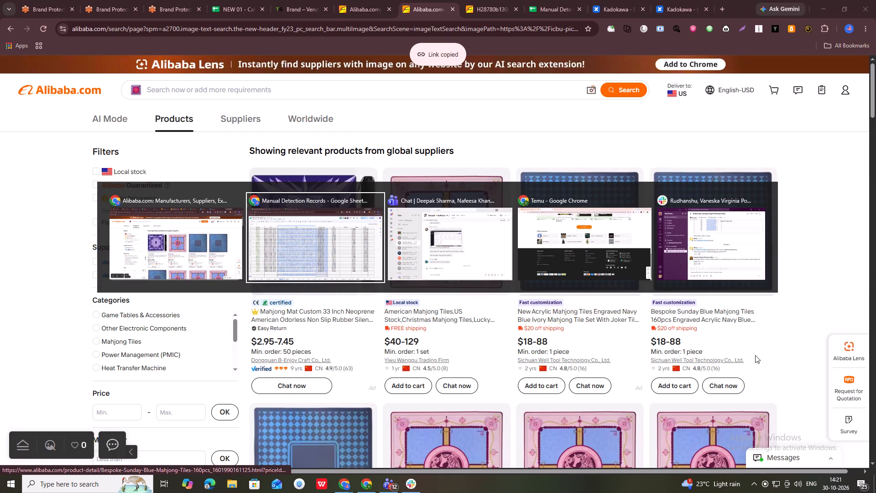
key("ctrl+v")
key("Down")
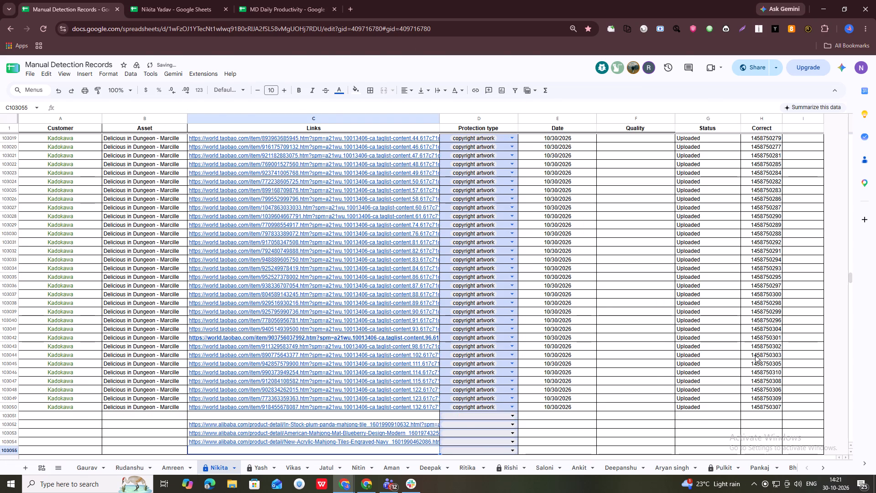
Copy the link of the "Bespoke Sunday Blue Mahjong Tiles 160pcs" Alibaba listing into Links cell C103055 of the Manual Detection Records sheet.
key("alt+Tab")
key("Right")
right_click(662, 322)
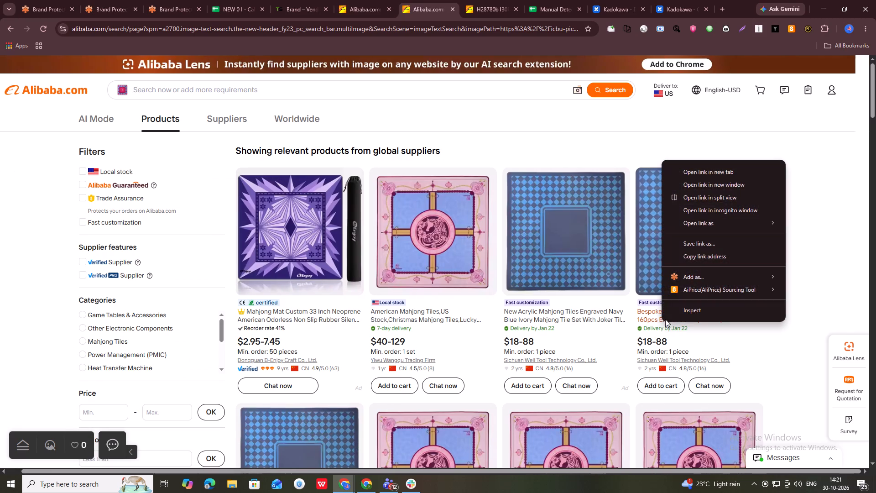
left_click(693, 255)
key("alt+Tab")
key("ctrl+v")
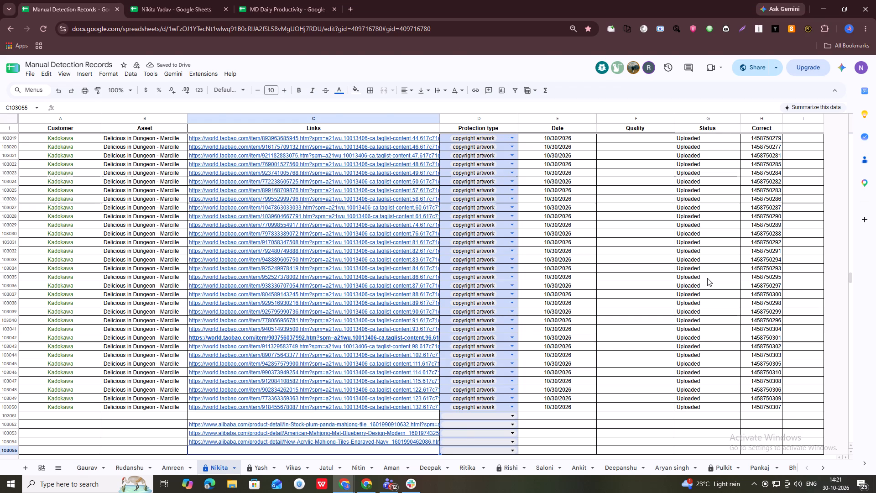
key("Down")
Copy the link of the "Custom Lucky Mahjong Tiles 160pcs Bespoke Navy" Alibaba listing into Links cell C103056 of the Manual Detection Records sheet.
key("alt+Tab")
key("Down")
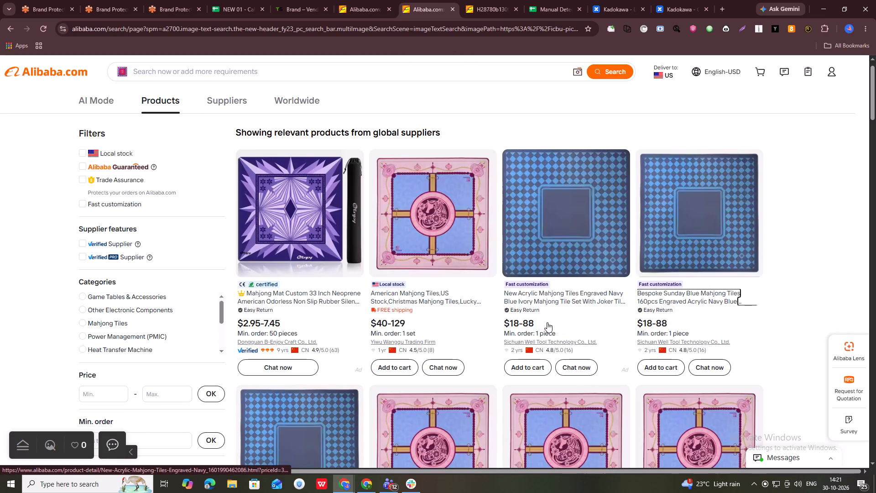
scroll(463, 315, "down", 2)
scroll(371, 383, "down", 1)
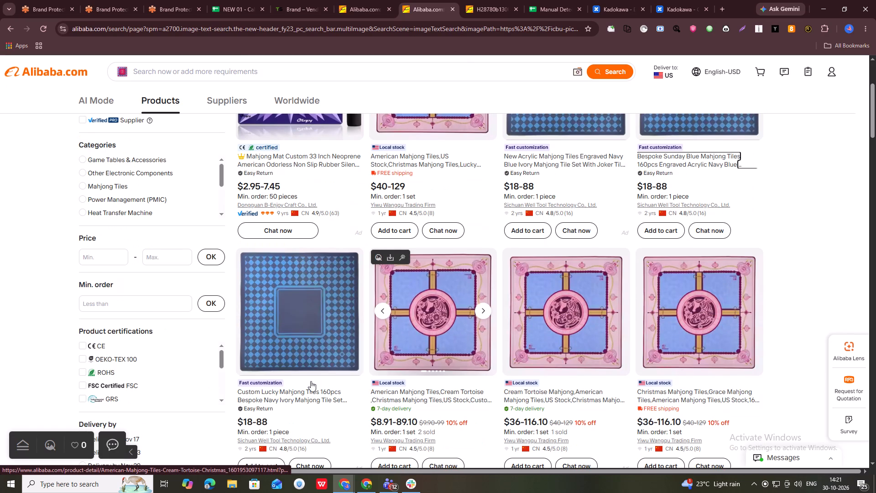
right_click(297, 396)
left_click(332, 327)
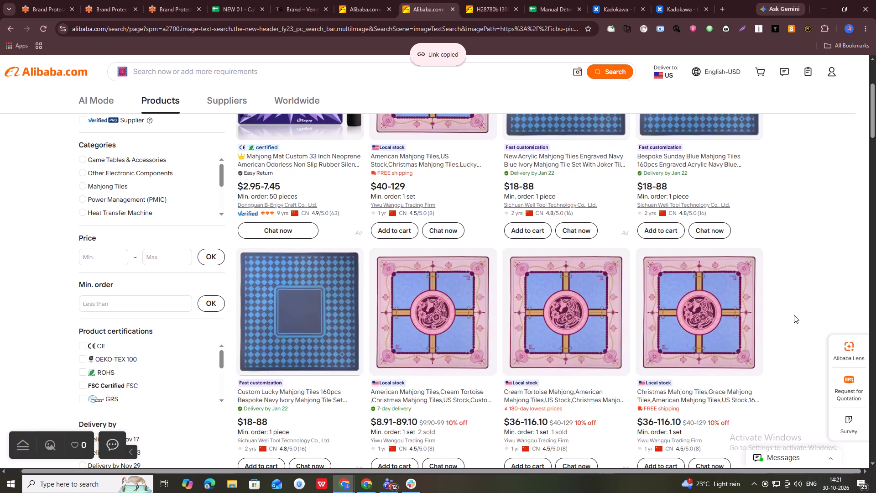
key("alt+Tab")
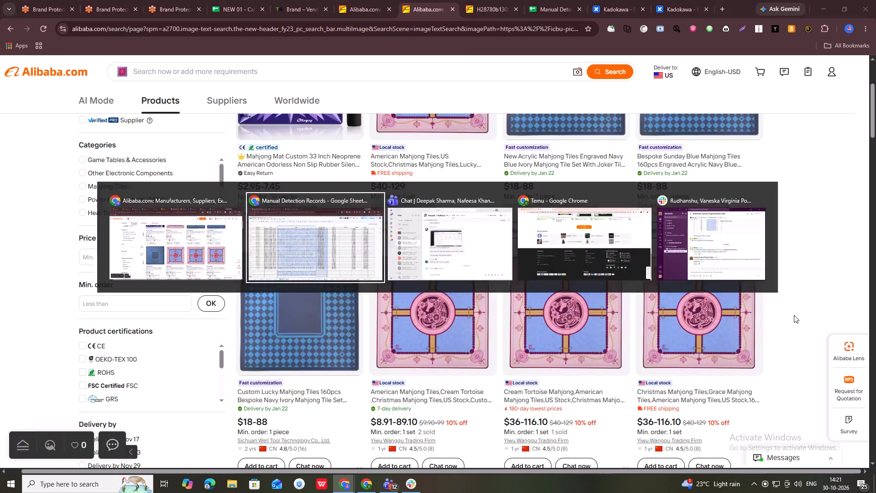
key("ctrl+v")
key("Down")
Copy the link of the "Luxury Navy Blue American Mahjong Tiles Set" Alibaba listing into Links cell C103057 of the Manual Detection Records sheet.
key("alt+Tab")
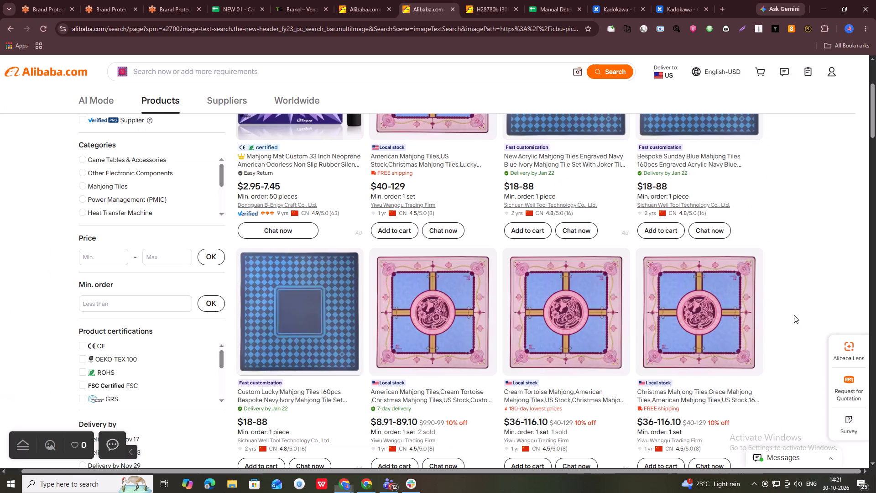
key("Right")
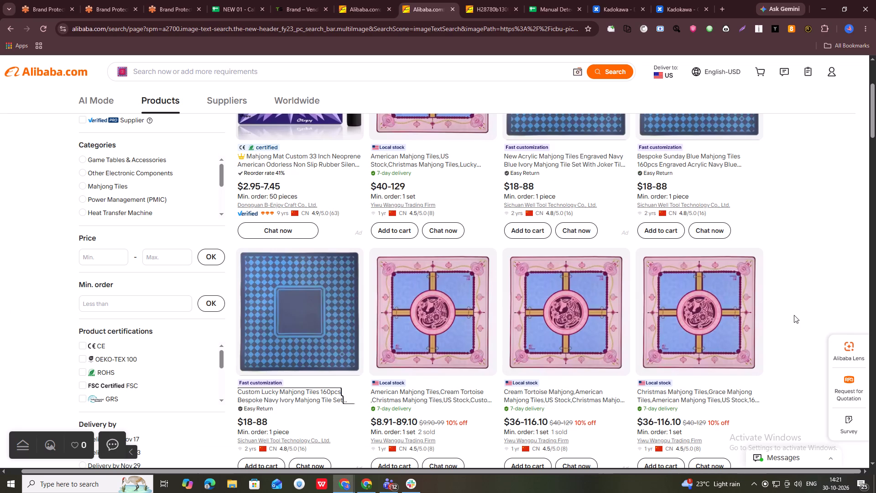
scroll(727, 279, "down", 4)
scroll(555, 347, "down", 3)
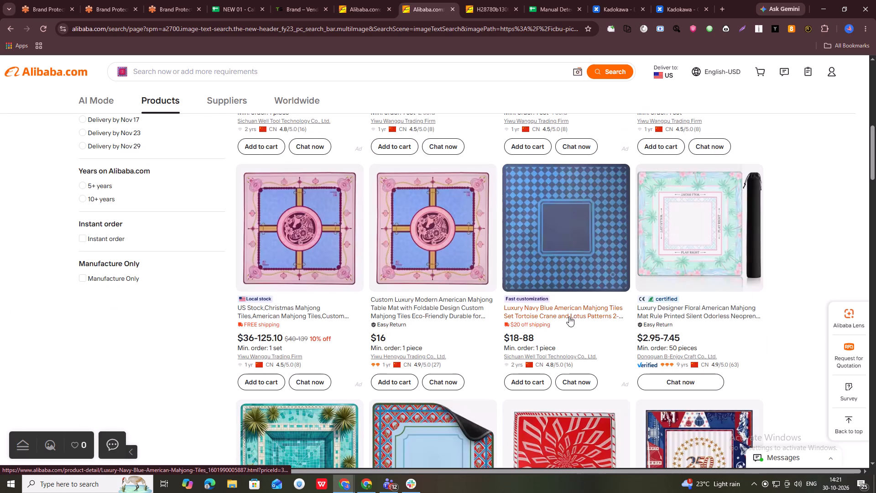
right_click(571, 312)
left_click(598, 406)
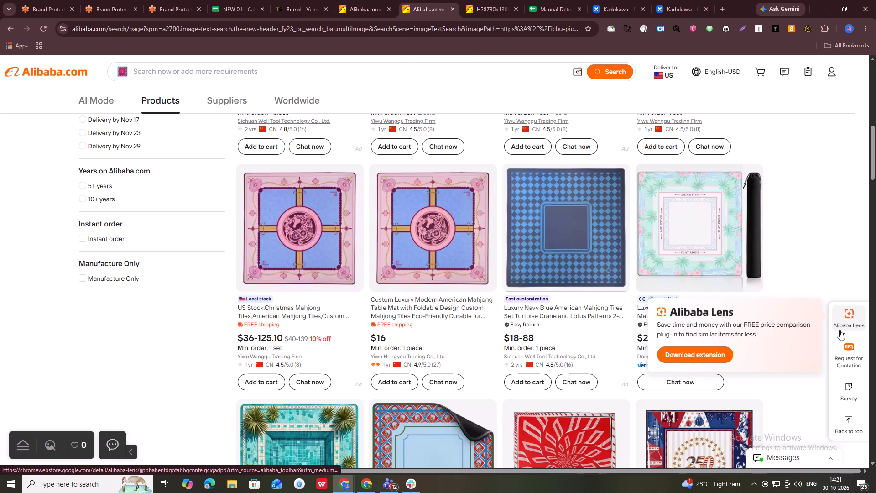
key("alt+Tab")
key("ctrl+v")
key("Down")
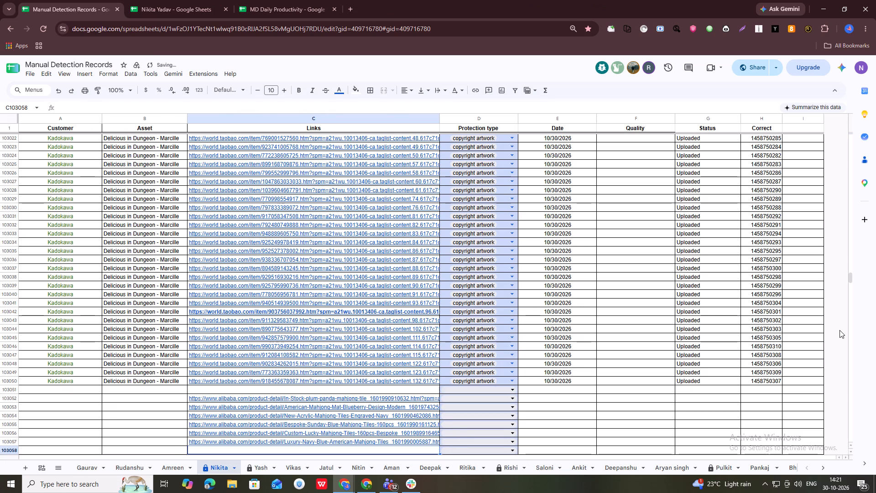
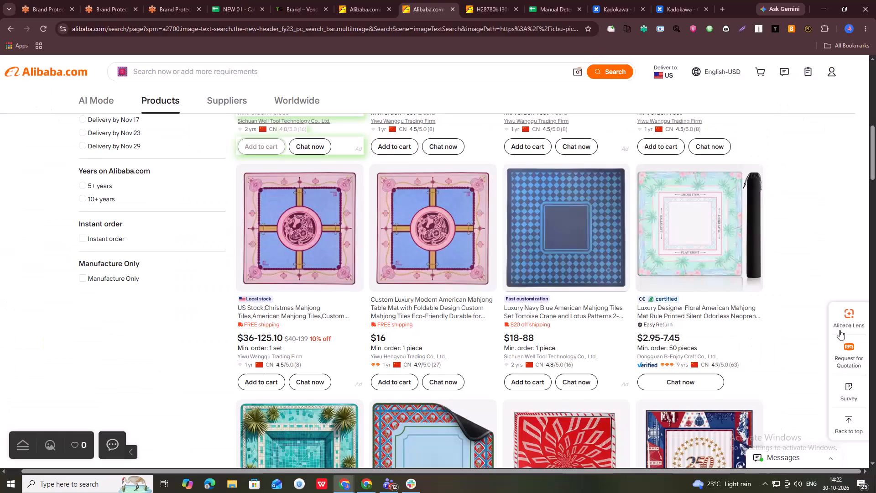
Examine the remaining image-search results on the first Alibaba page for unmarked listings that match the official mat images.
key("Down")
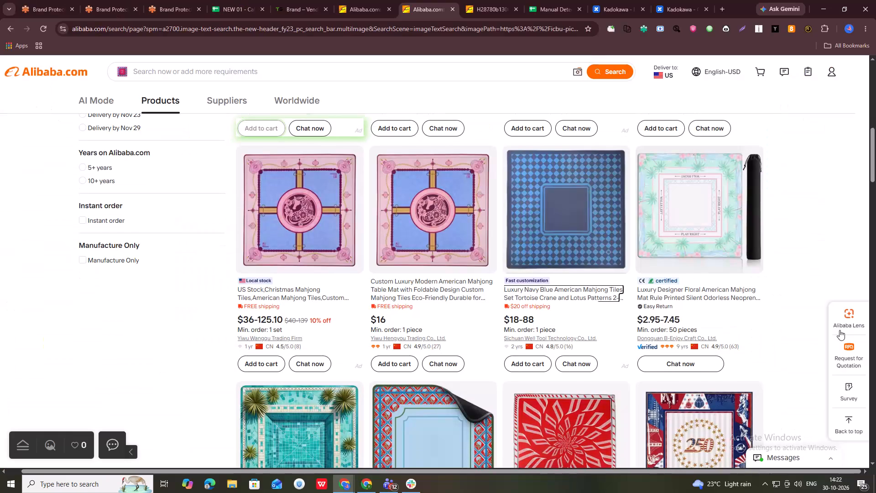
scroll(790, 331, "down", 3)
scroll(600, 349, "down", 3)
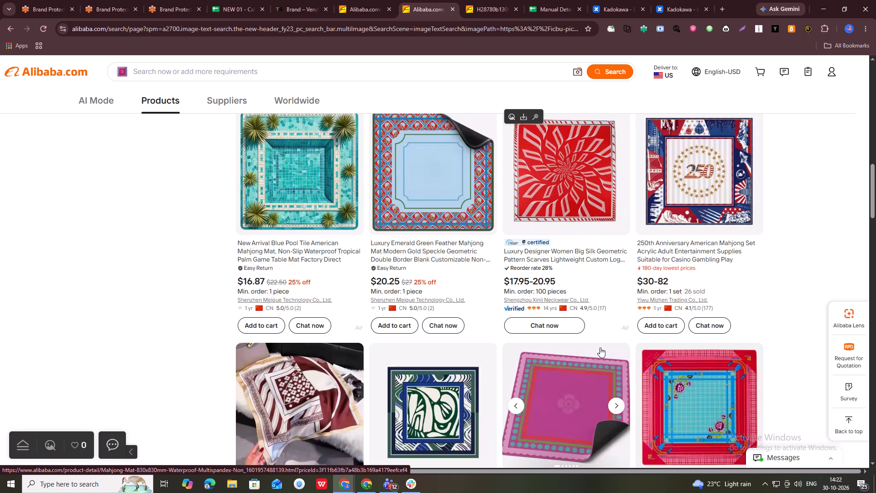
scroll(546, 356, "down", 2)
scroll(619, 368, "down", 4)
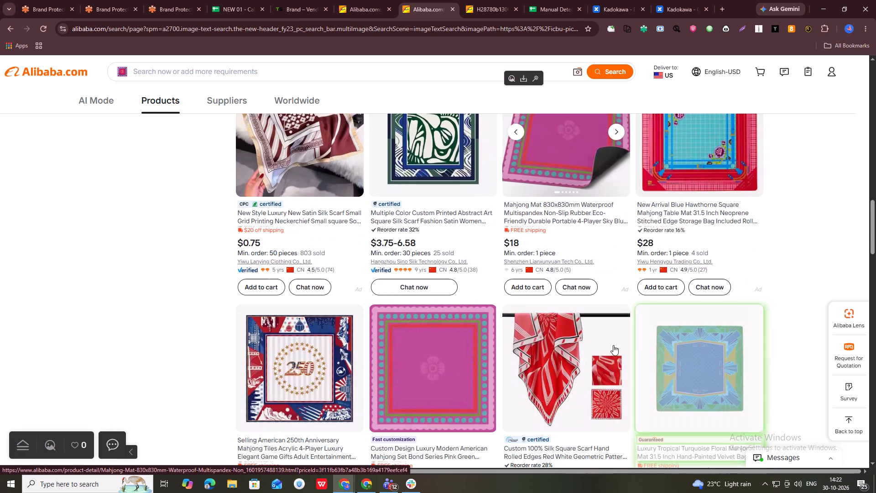
scroll(605, 331, "down", 3)
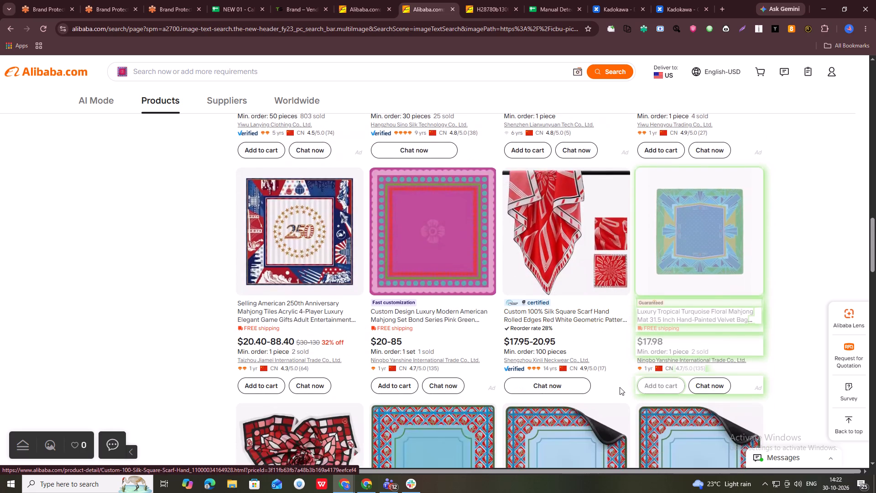
scroll(620, 382, "down", 13)
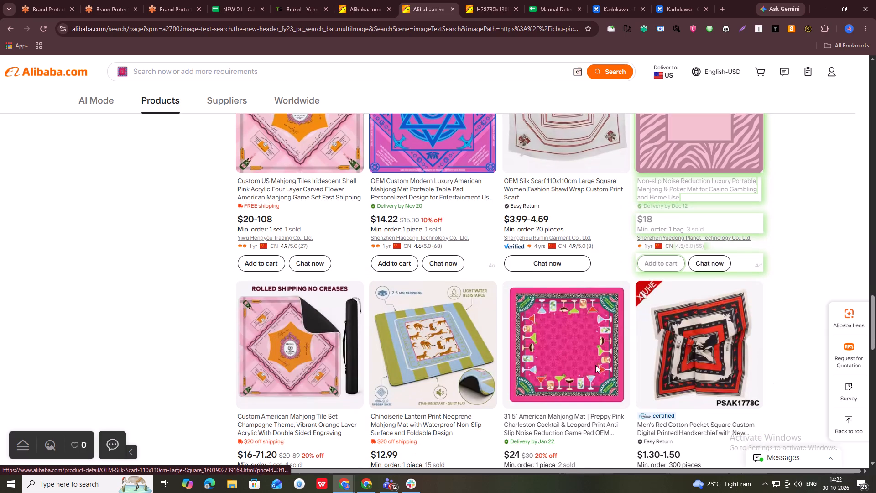
scroll(595, 365, "down", 10)
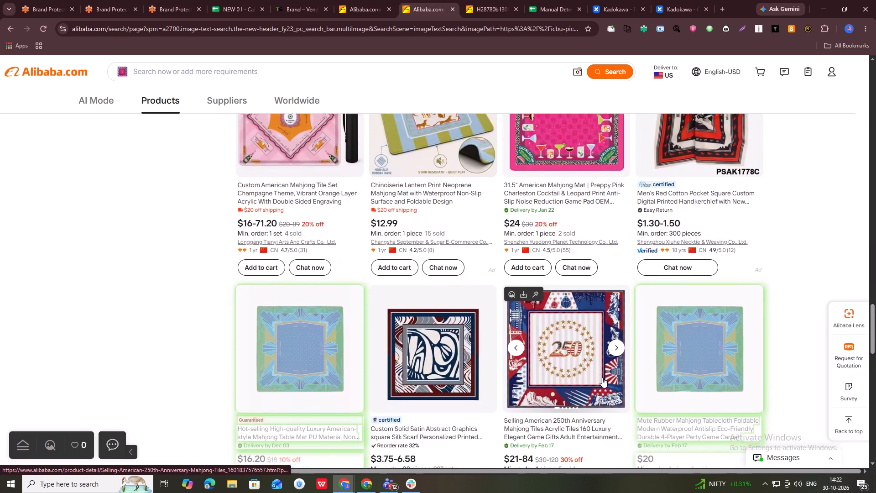
scroll(602, 378, "down", 11)
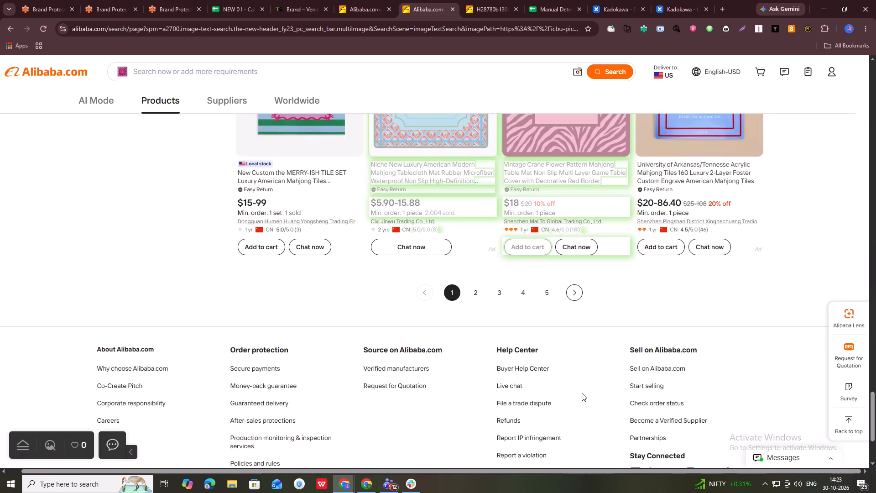
Close the Mats_020 image details and run an Alibaba image search with the official green crane mat image Mats_003.
left_click(487, 0)
left_click(105, 0)
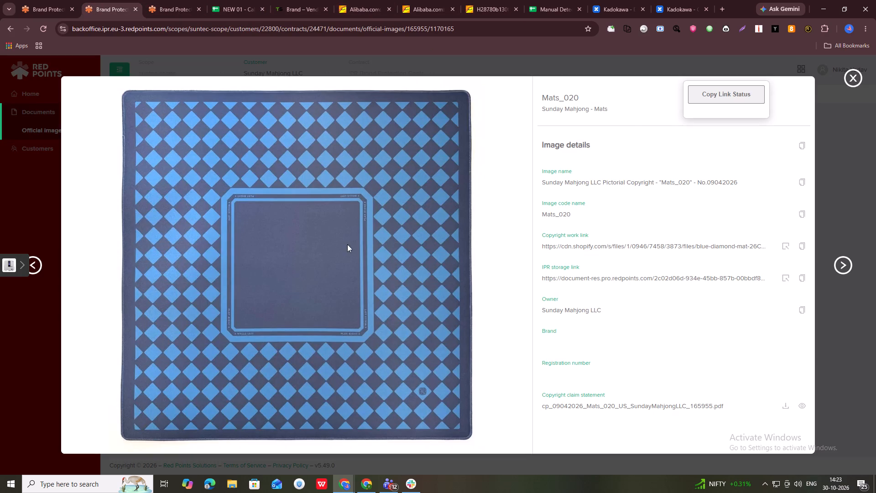
left_click(856, 78)
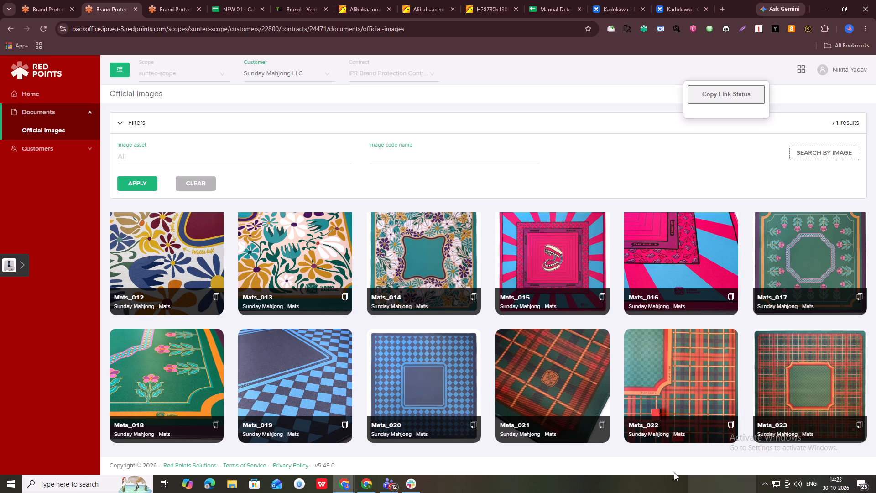
scroll(443, 402, "up", 1)
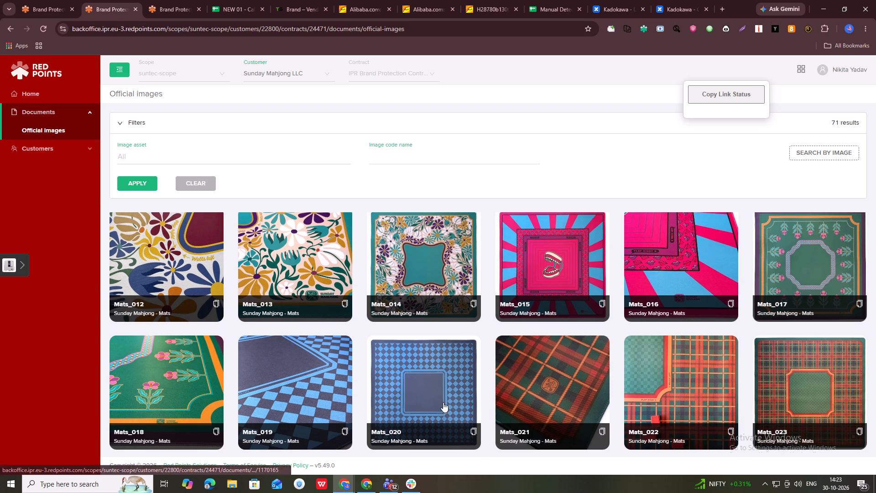
scroll(443, 402, "up", 1)
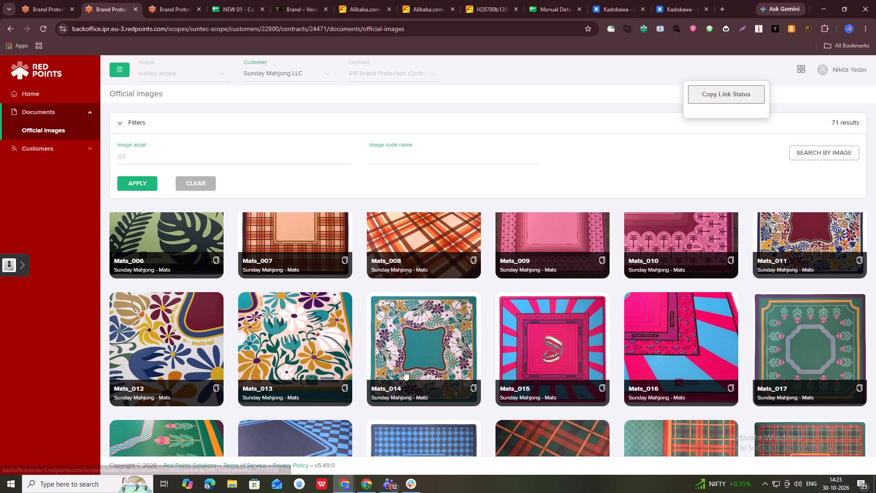
scroll(421, 392, "up", 3)
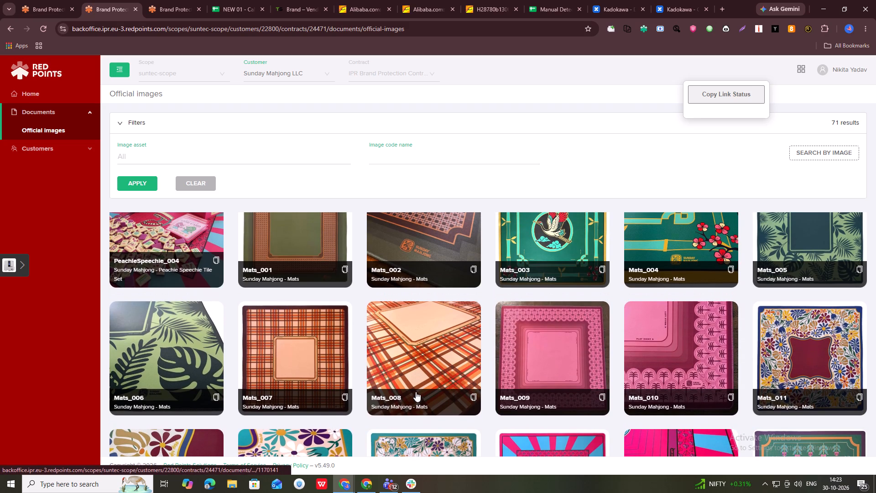
scroll(383, 392, "up", 2)
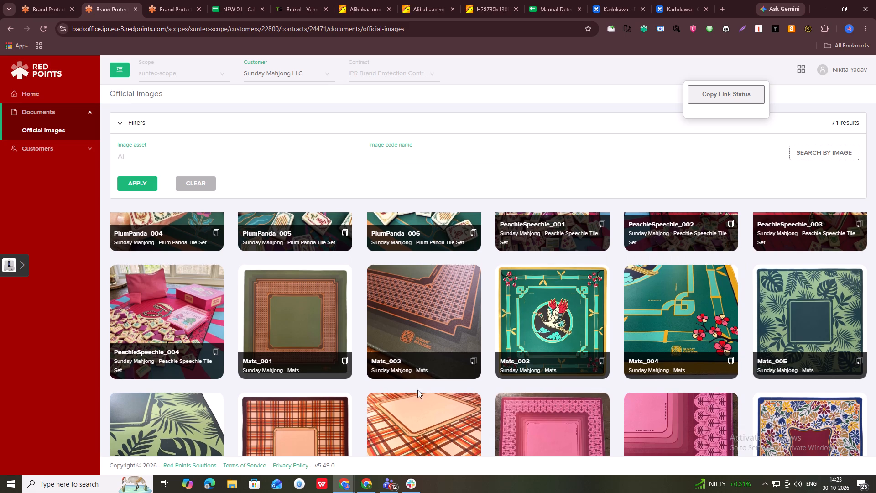
left_click_drag(541, 333, 540, 303)
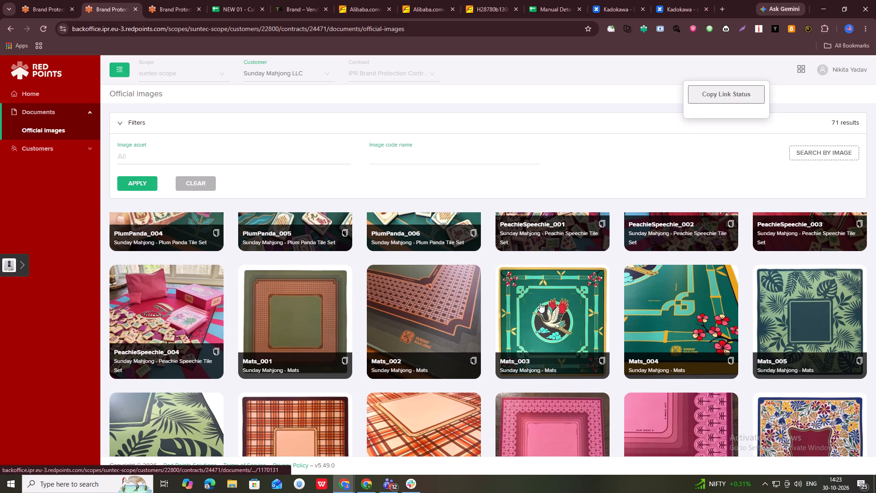
left_click_drag(540, 303, 411, 125)
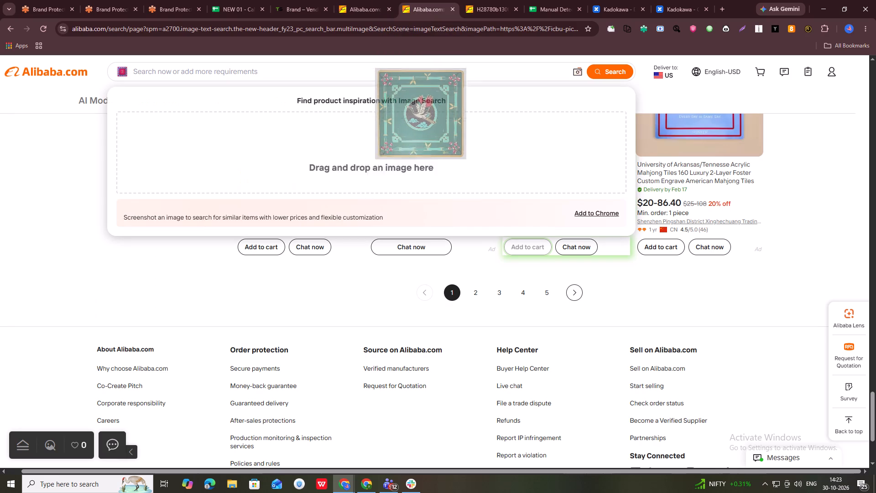
left_click_drag(411, 125, 353, 164)
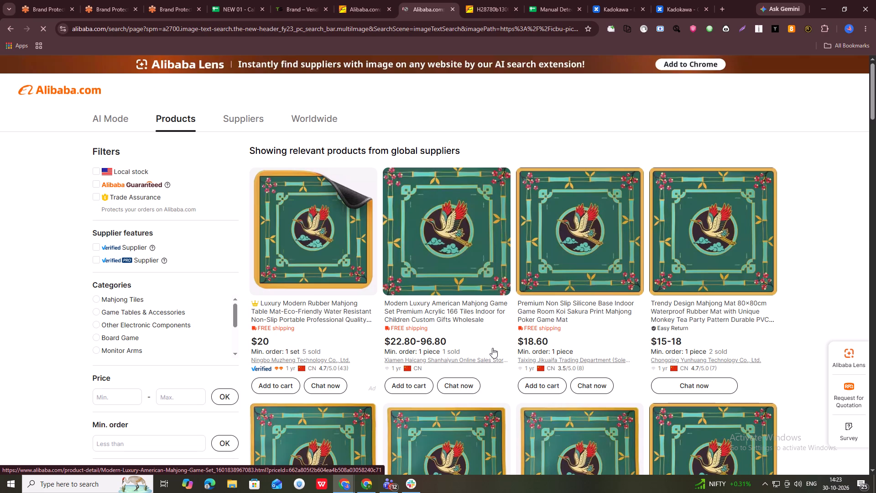
Compare the Alibaba results with the enlarged official Mats_003 image, checking the crane, bamboo border and logo details.
left_click(123, 0)
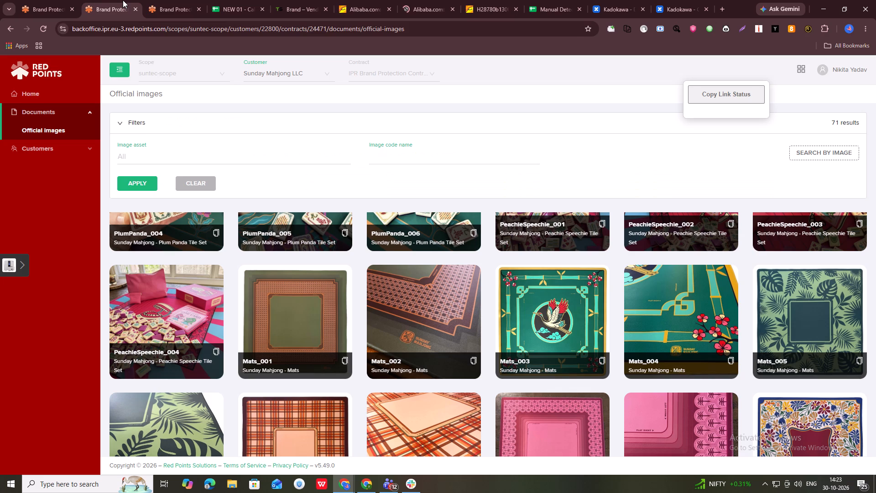
left_click(537, 318)
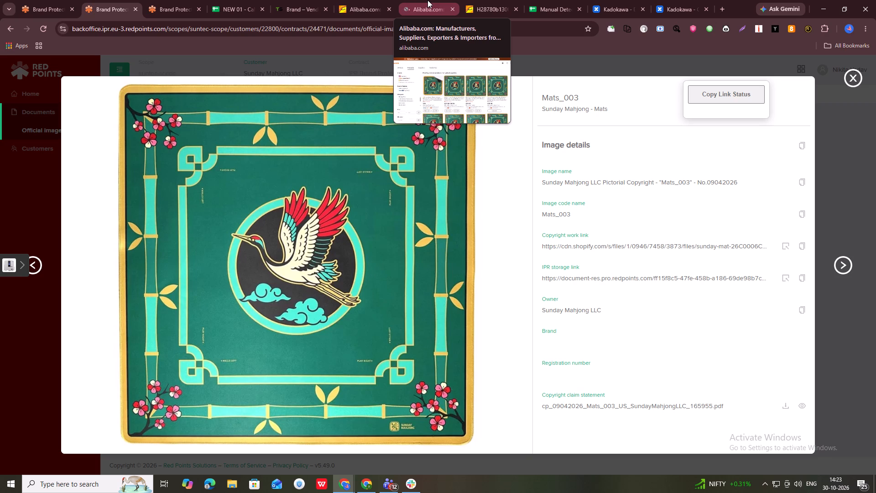
left_click(428, 0)
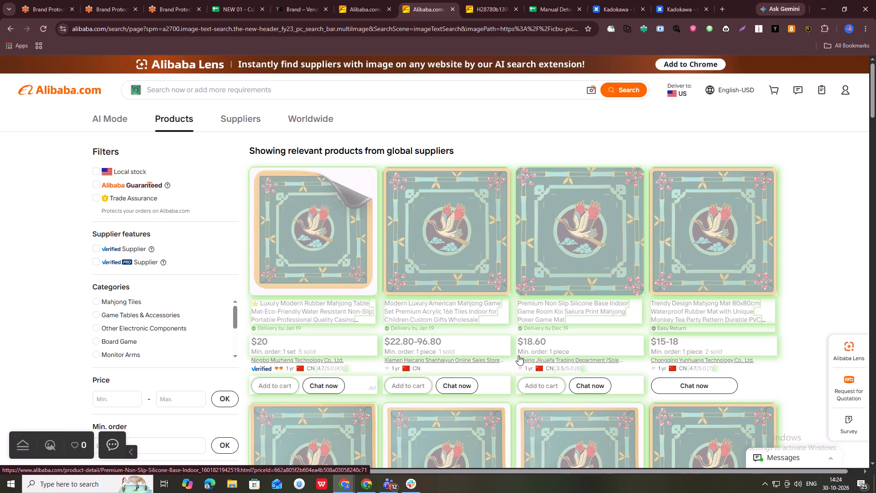
scroll(464, 305, "down", 9)
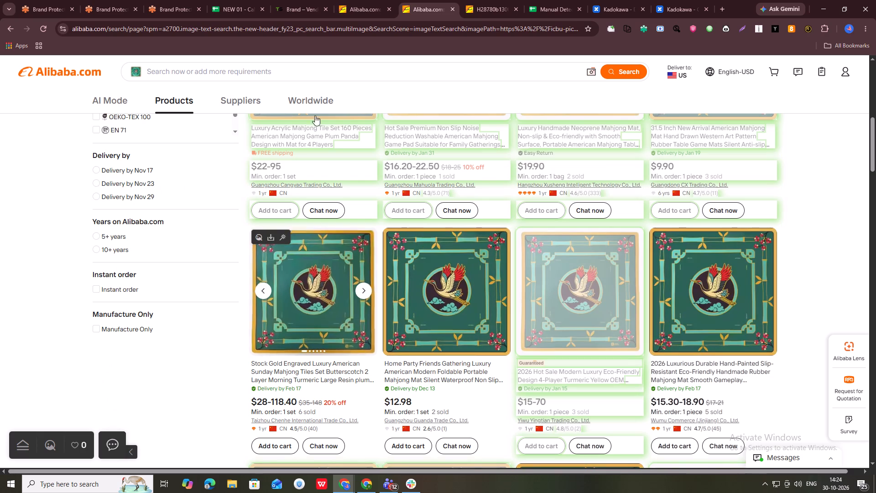
left_click(120, 0)
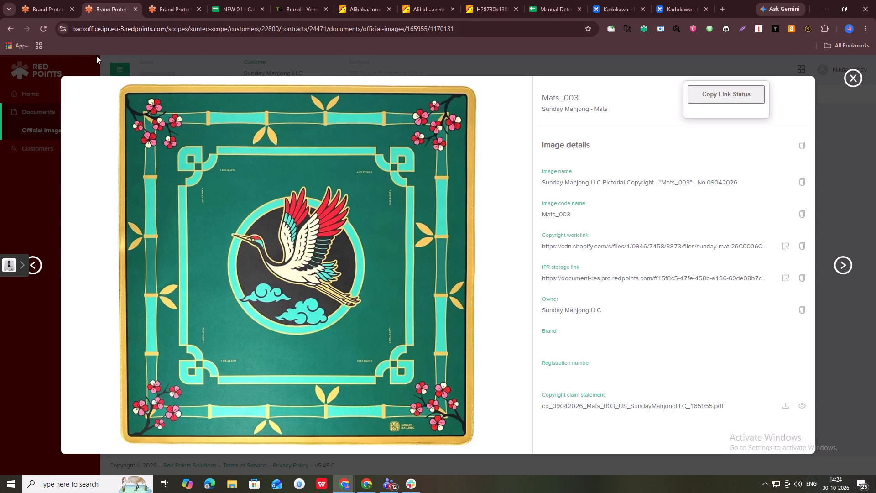
left_click(419, 0)
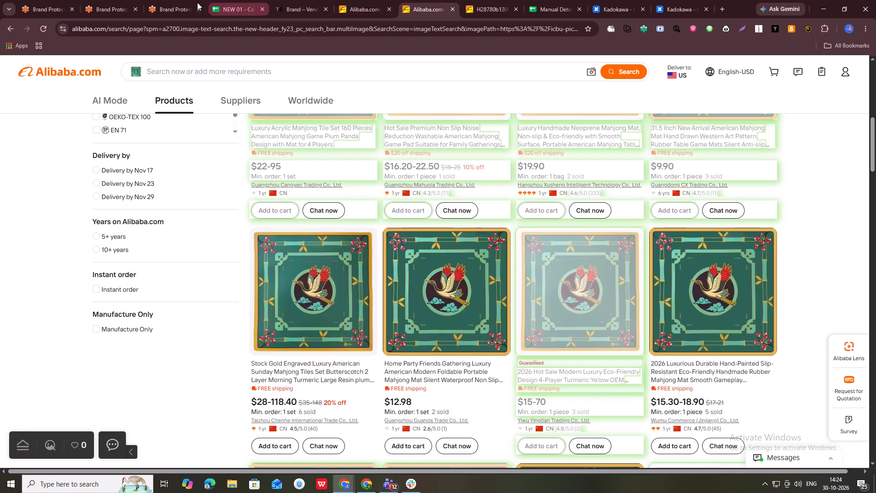
left_click(129, 0)
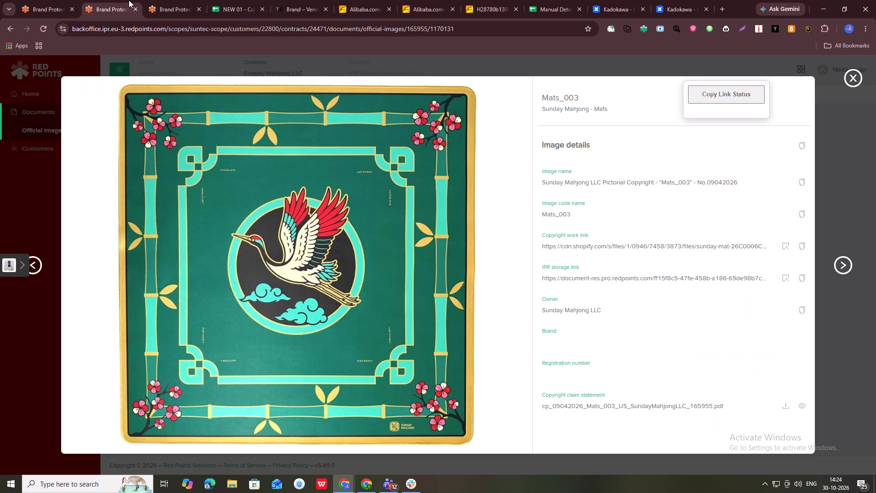
left_click(423, 0)
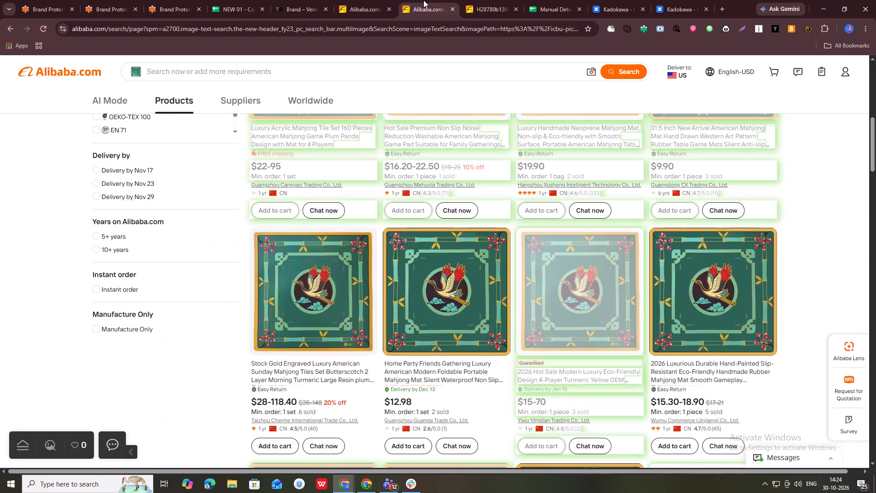
Copy the link of the "Stock Gold Engraved Luxury American Sunday Mahjong Tiles" listing into Links cell C103058 of the Manual Detection Records sheet.
right_click(313, 376)
right_click(299, 376)
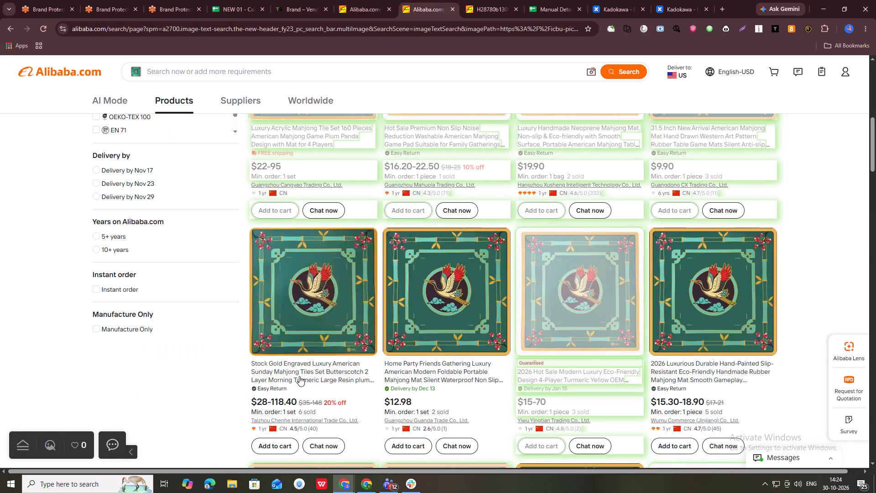
left_click(334, 314)
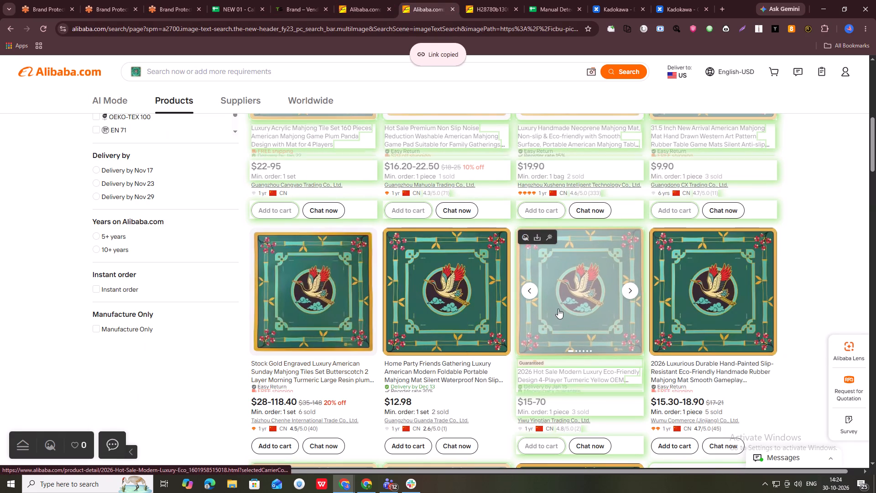
key("alt+Tab")
key("ctrl+v")
key("Down")
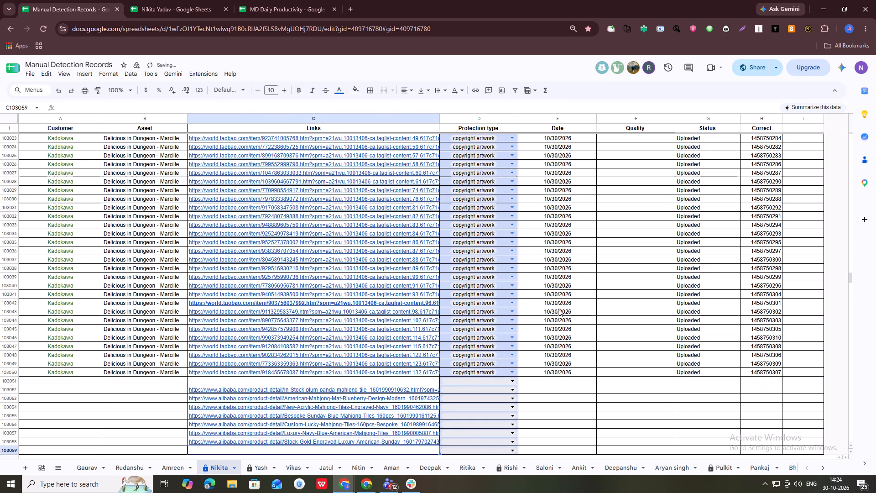
key("alt+Tab")
Copy the link of the "Home Party Friends Gathering Luxury American" Alibaba listing into Links cell C103059 of the Manual Detection Records sheet.
key("Down")
scroll(558, 309, "up", 1)
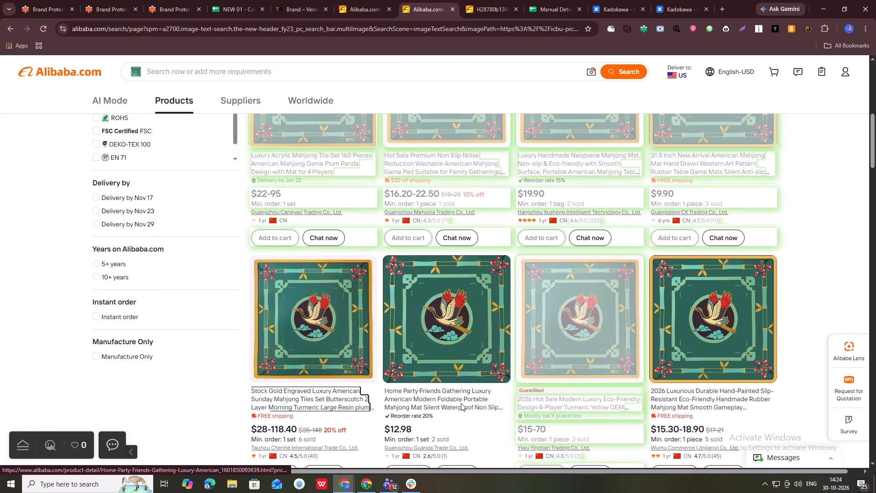
right_click(461, 403)
right_click(427, 400)
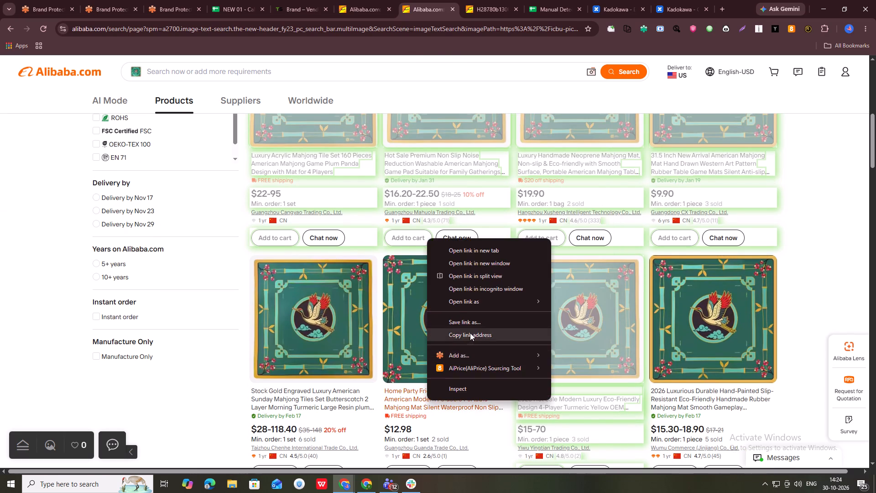
left_click(470, 333)
key("alt+Tab")
key("ctrl+v")
key("Down")
key("alt+Tab")
Copy the link of the "2026 Luxurious Durable Hand-Painted Slip-Resistant" Alibaba listing into Links cell C103060 of the Manual Detection Records sheet.
key("Down")
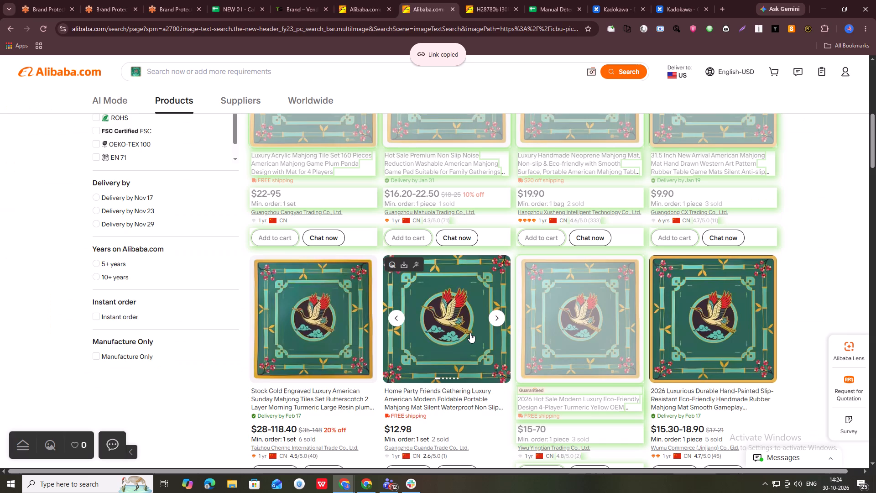
right_click(709, 378)
left_click(738, 313)
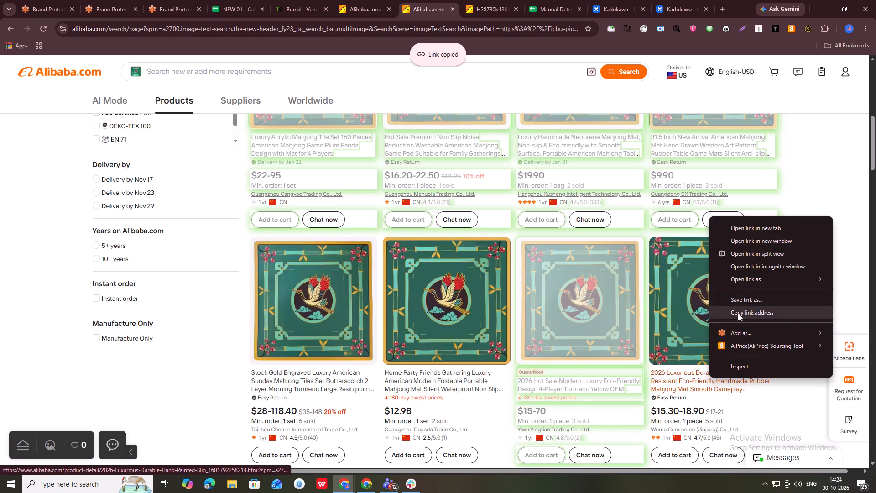
key("alt+Tab")
key("ctrl+v")
key("Down")
key("alt+Tab")
Copy the link of the "Custom Classic American Mahjong Neoprene Rubber" Alibaba listing into Links cell C103061 of the Manual Detection Records sheet.
key("Down")
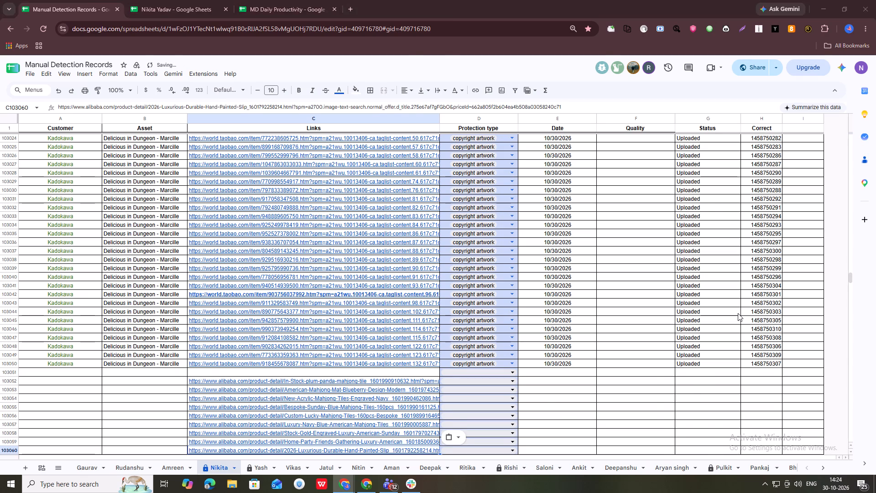
scroll(627, 281, "down", 6)
scroll(627, 281, "up", 1)
right_click(574, 363)
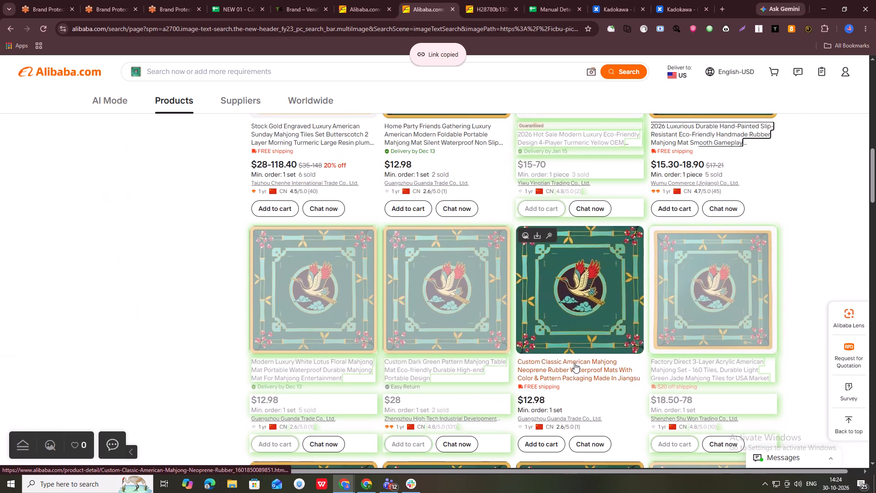
left_click(618, 296)
key("alt+Tab")
key("Down")
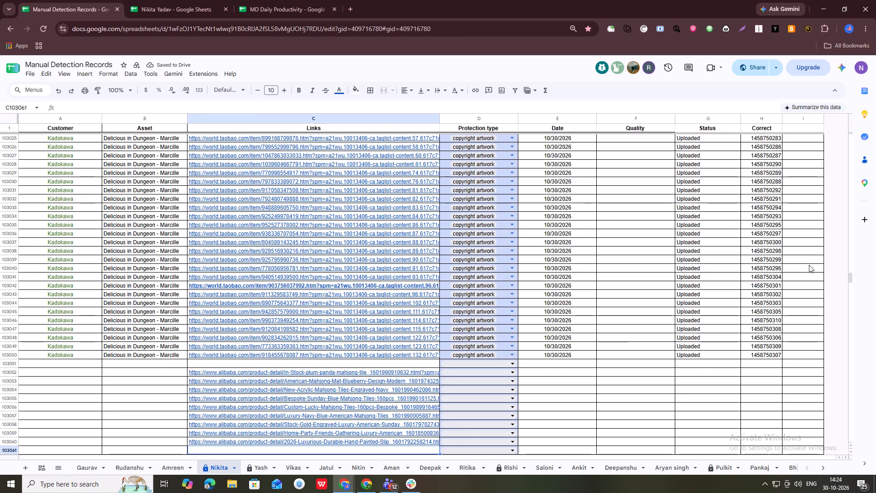
key("ctrl+v")
key("Down")
key("alt+Tab")
Copy the link of the "Customizable Color Luxury Natural Rubber" Alibaba listing into Links cell C103062 of the Manual Detection Records sheet.
key("Down")
key("Down")
key("Down")
key("Down")
key("Down")
key("Down")
key("Down")
key("Down")
key("Down")
key("Down")
key("Down")
key("Down")
key("Down")
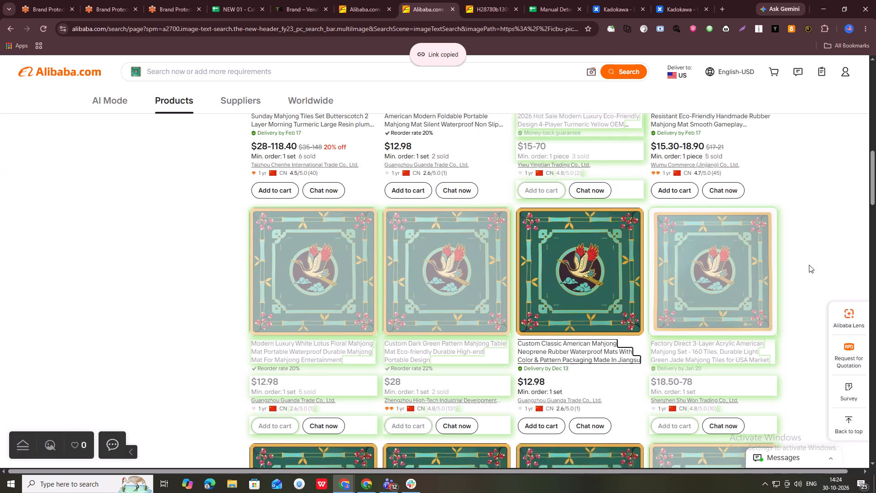
right_click(293, 370)
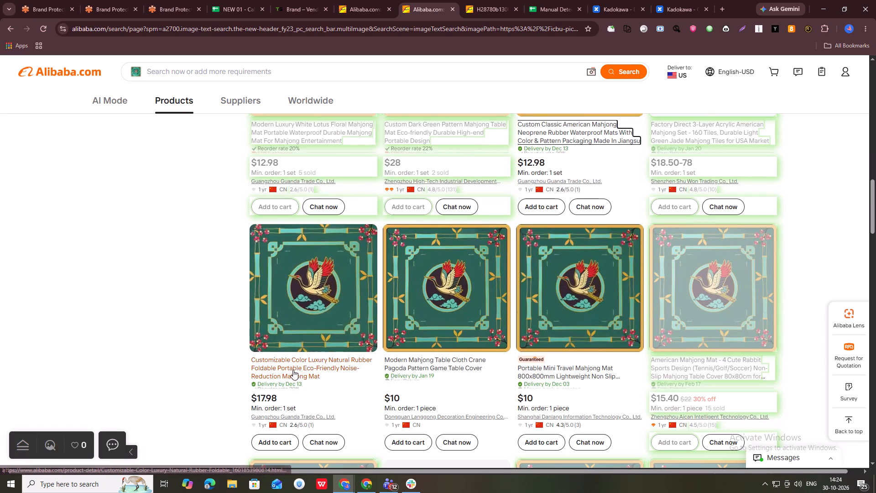
left_click(342, 299)
key("alt+Tab")
key("ctrl+v")
key("Down")
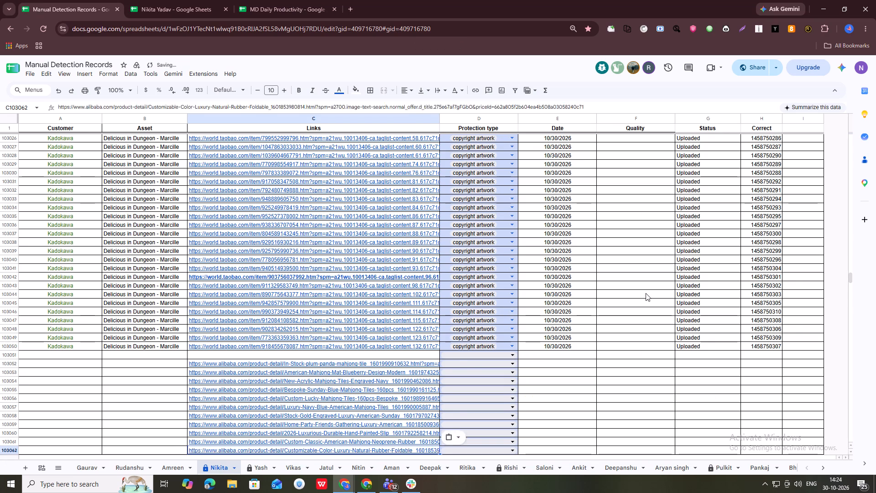
Copy the link of the "Modern Mahjong Table Cloth Crane Pagoda" Alibaba listing into Links cell C103063 of the Manual Detection Records sheet.
key("alt+Tab")
key("Down")
right_click(439, 349)
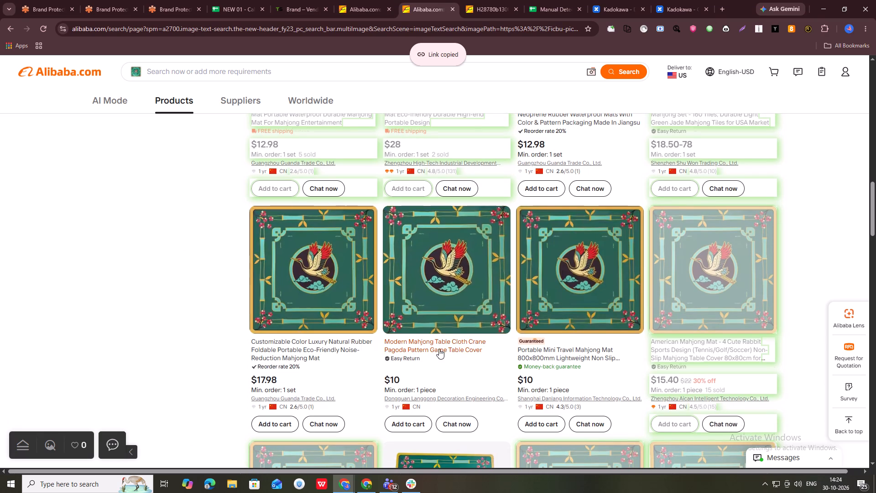
left_click(480, 279)
key("alt+Tab")
key("ctrl+v")
key("Down")
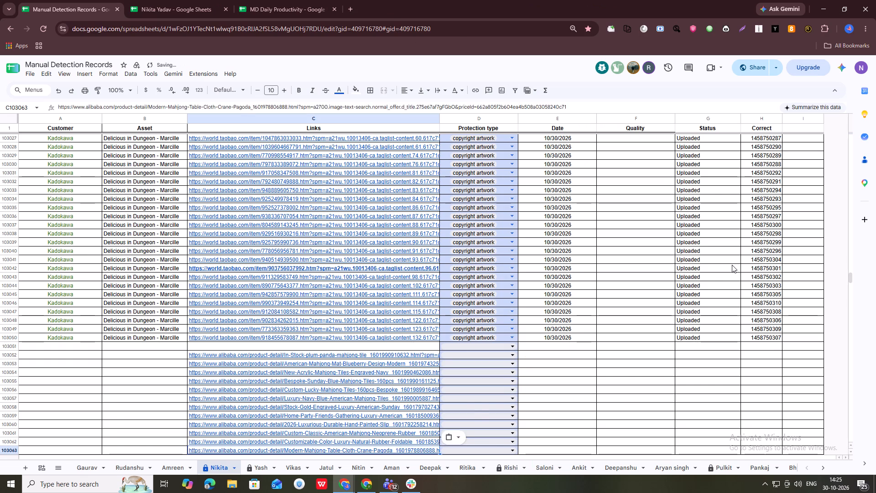
Copy the link of the "Portable Mini Travel Mahjong Mat 800x800mm" Alibaba listing into Links cell C103064 of the Manual Detection Records sheet.
key("alt+Tab")
key("Down")
right_click(579, 338)
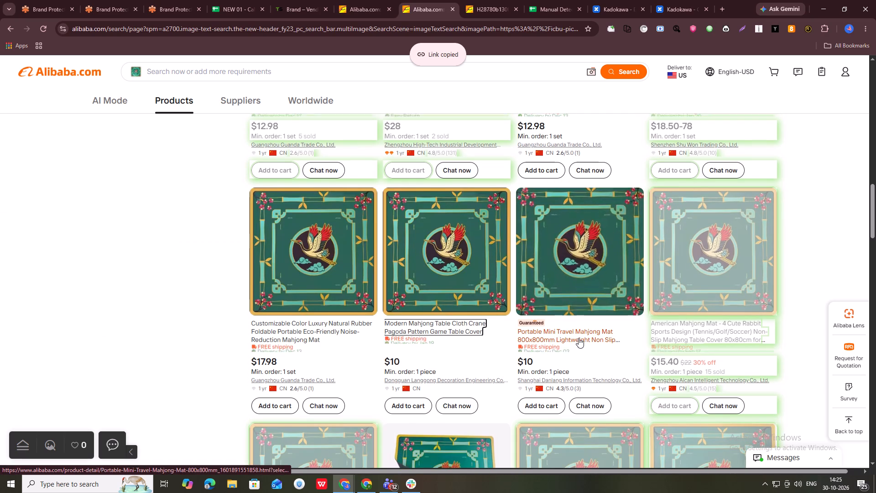
left_click(622, 271)
key("alt+Tab")
key("ctrl+v")
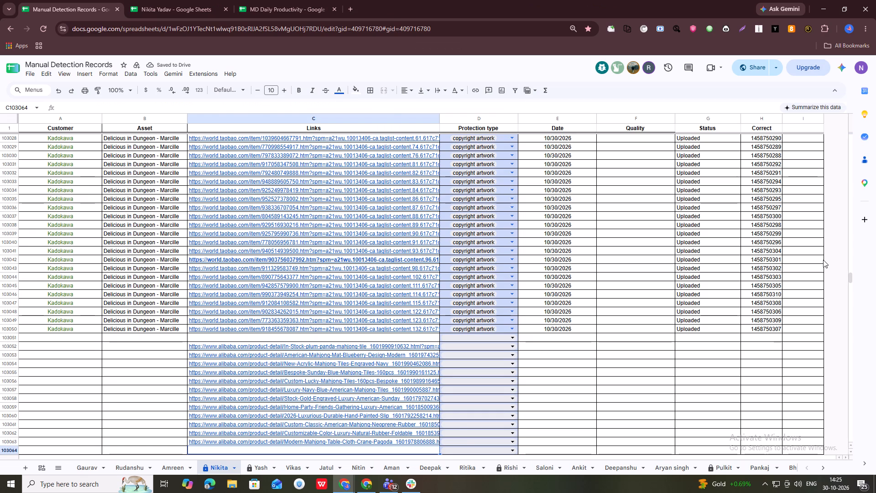
key("ctrl+shift+Up")
key("Down")
Examine the product images of the unmarked "Mahjong Mat Foldable" listing on Alibaba against the official crane mat design.
key("alt+Tab")
key("Down")
key("Down")
key("Down")
key("Down")
key("Down")
key("Down")
key("Down")
key("Down")
key("Down")
key("Down")
key("Down")
key("Down")
key("Down")
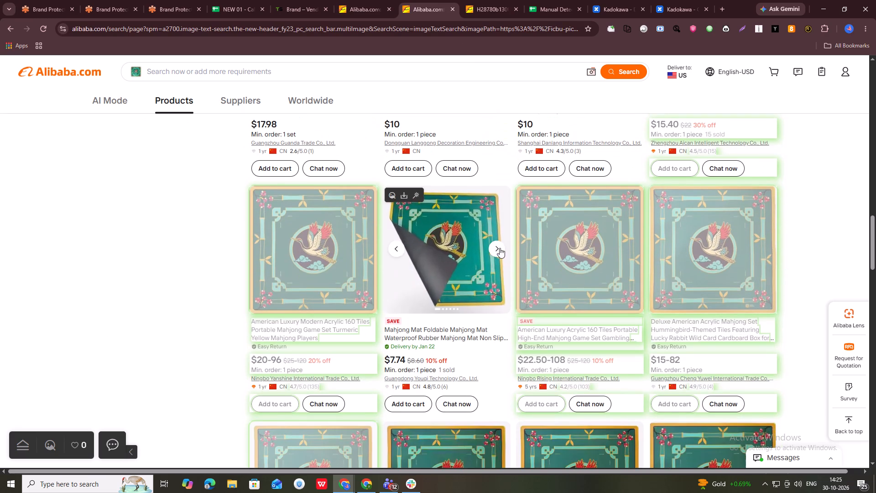
left_click(500, 248)
left_click(500, 248)
left_click(500, 248)
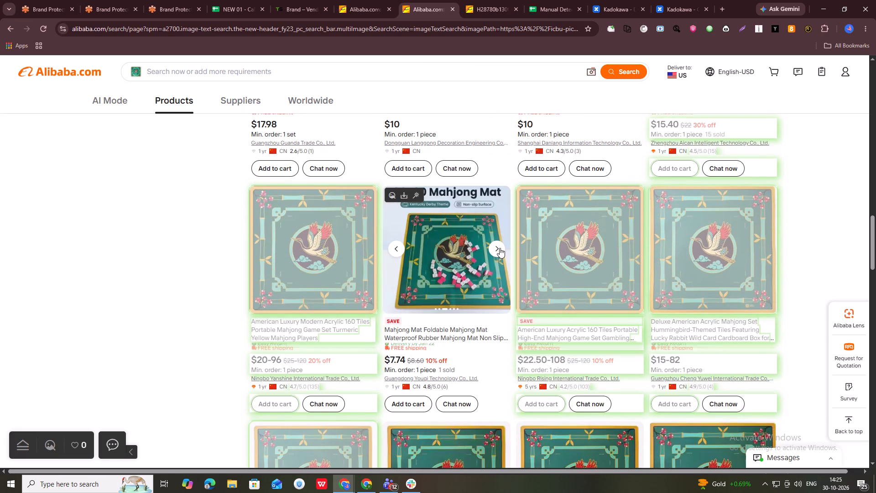
left_click(500, 248)
Copy the link of the "American Mahjong Tiles Set Modern Sunday Gold" Alibaba listing into Links cell C103065 of the Manual Detection Records sheet.
scroll(500, 248, "down", 4)
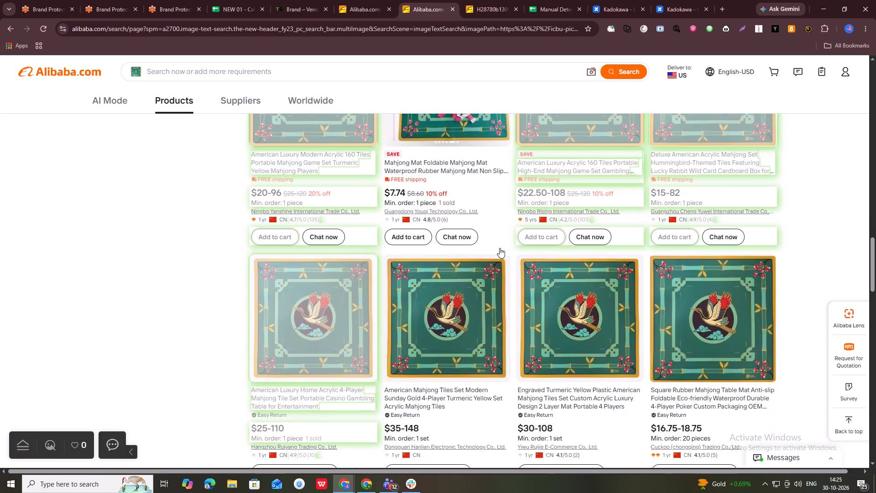
right_click(443, 376)
left_click(492, 309)
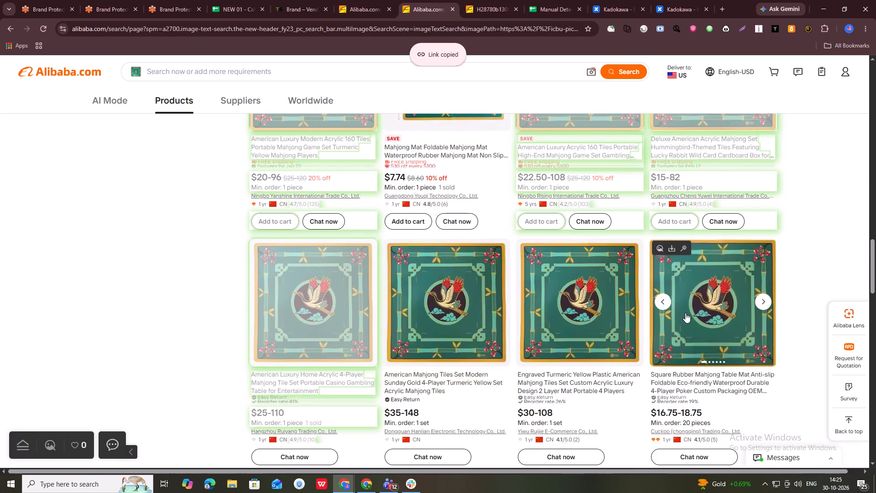
key("alt+Tab")
key("ctrl+v")
key("Down")
Copy the link of the "Engraved Turmeric Yellow Plastic American Mahjong" Alibaba listing into Links cell C103066 of the Manual Detection Records sheet.
key("alt+Tab")
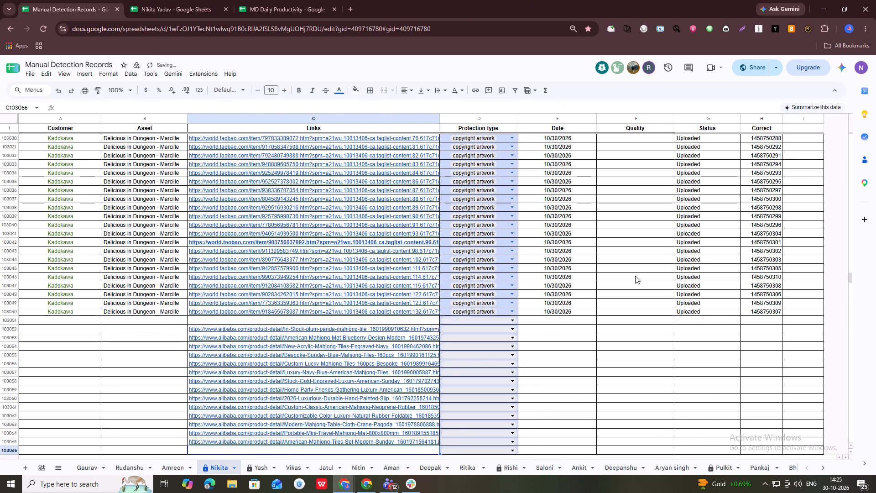
key("Right")
right_click(556, 388)
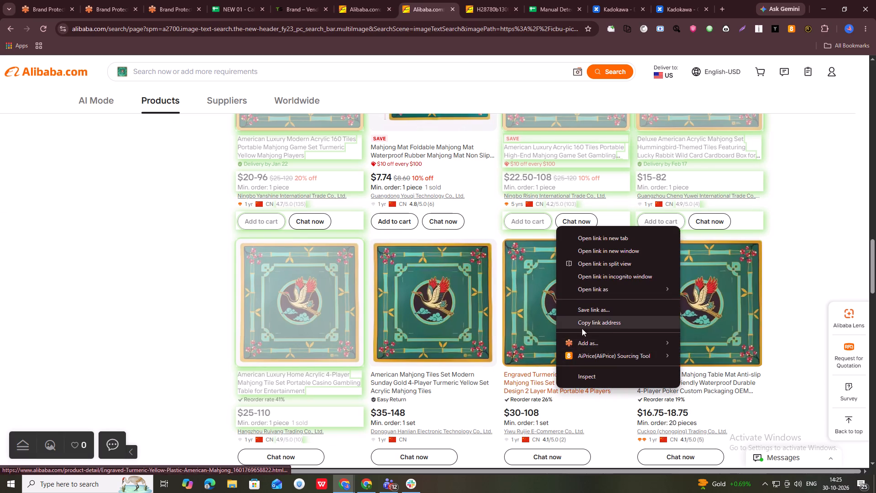
left_click(586, 324)
key("alt+Tab")
key("ctrl+v")
key("Down")
Copy the link of the "Square Rubber Mahjong Table Mat Anti-slip" Alibaba listing into Links cell C103067 of the Manual Detection Records sheet.
key("alt+Tab")
key("Down")
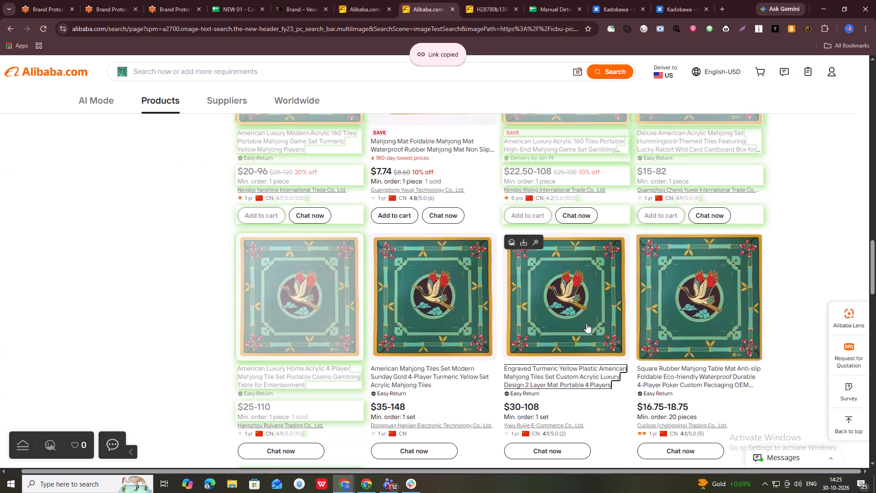
right_click(700, 367)
left_click(728, 300)
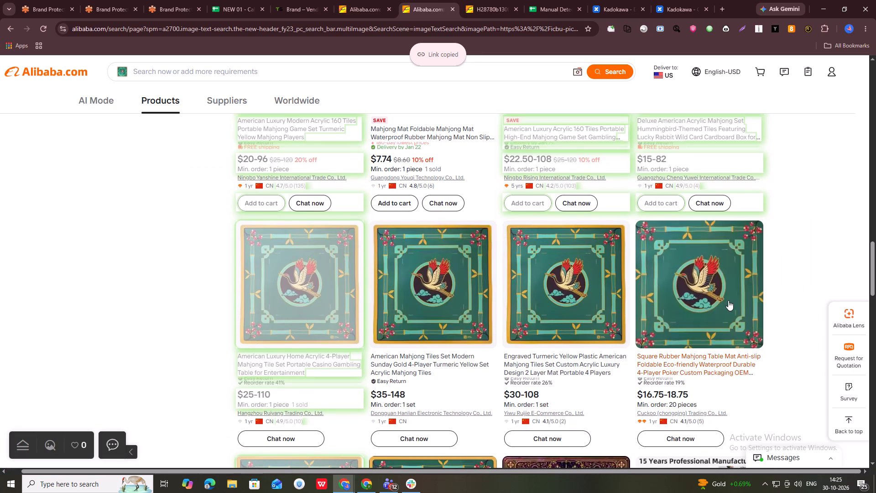
key("alt+Tab")
key("ctrl+v")
key("Down")
Copy the link of the "Fashionable Trendy Exquisite Anti-slip Silent" Alibaba listing into Links cell C103068 of the Manual Detection Records sheet.
key("alt+Tab")
key("Down")
key("Down")
key("Down")
key("Down")
key("Down")
key("Down")
key("Down")
key("Down")
key("Down")
key("Down")
key("Down")
key("Down")
key("Down")
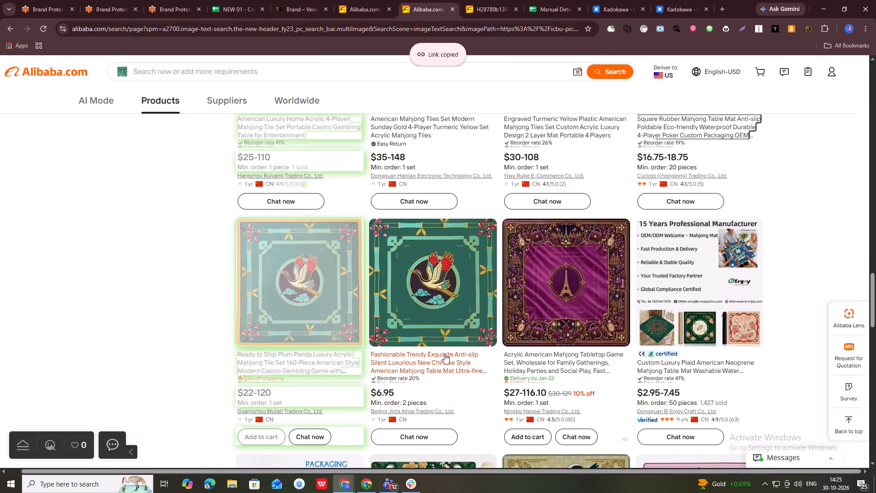
right_click(438, 362)
left_click(475, 298)
key("alt+Tab")
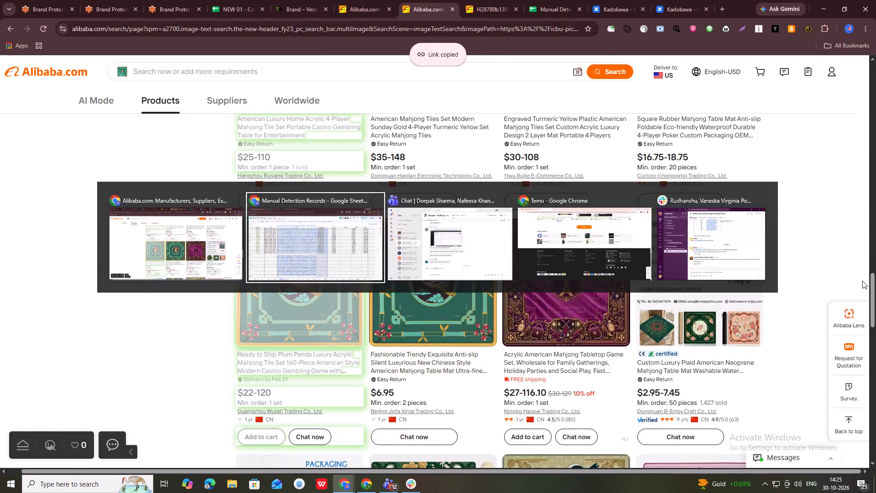
key("ctrl+v")
key("ctrl+shift+Up")
key("Down")
Check the "Custom Luxury Plaid American Neoprene" listing's images and the remaining Alibaba results, including the following results page, for unmarked crane mat copies.
key("alt+Tab")
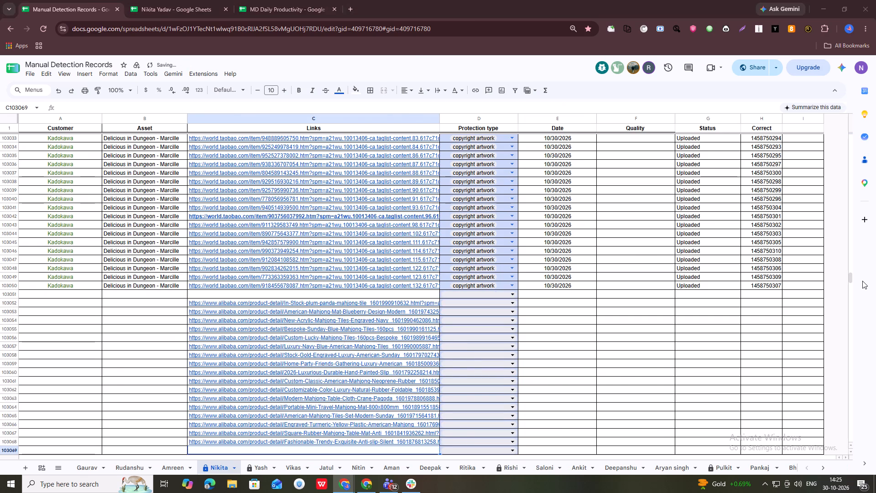
key("Down")
key("Down")
key("Down")
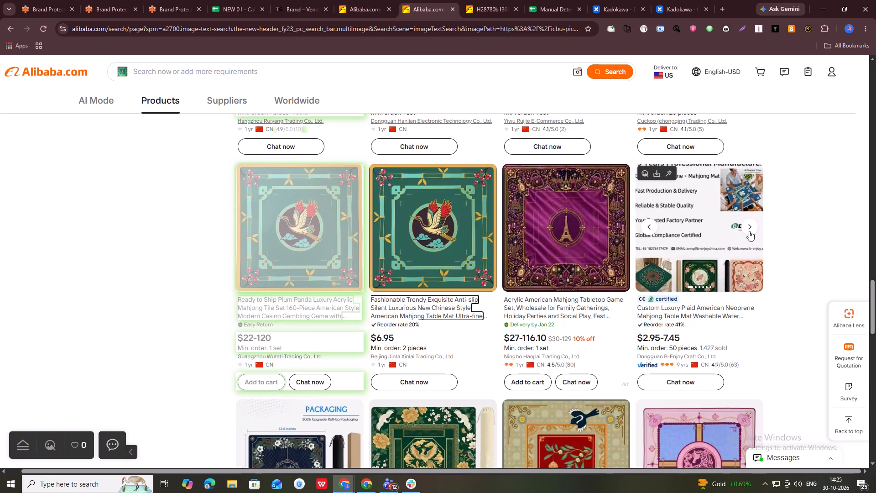
left_click(753, 226)
left_click(753, 226)
left_click(753, 226)
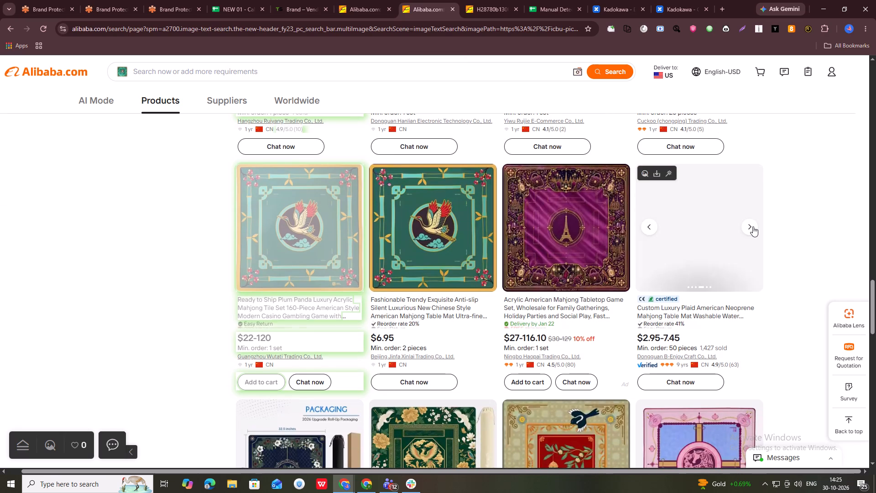
scroll(753, 226, "down", 5)
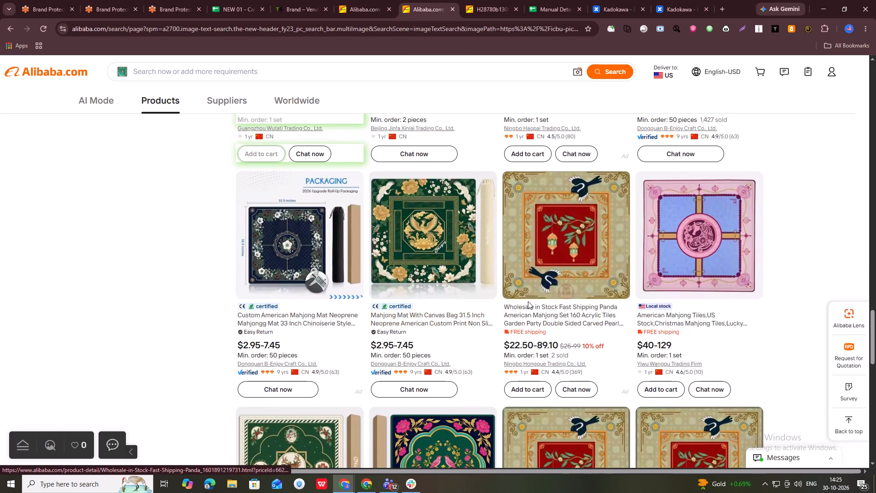
scroll(528, 301, "down", 6)
scroll(574, 297, "down", 4)
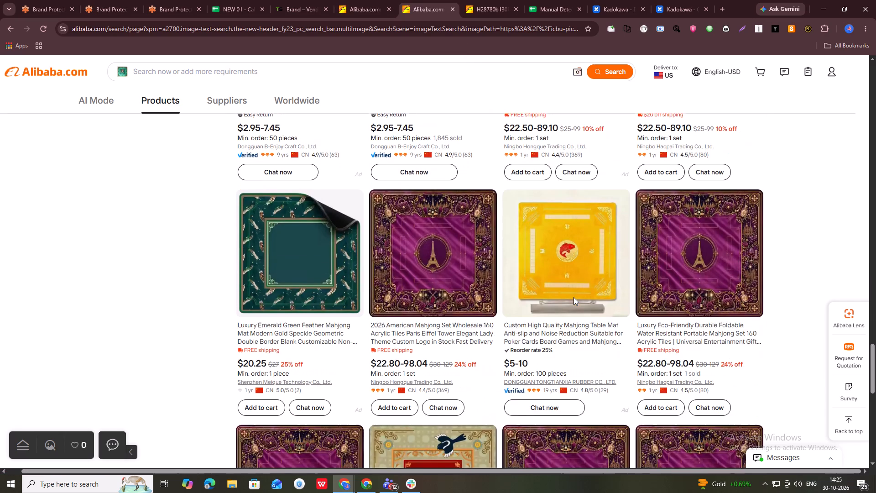
scroll(564, 288, "down", 4)
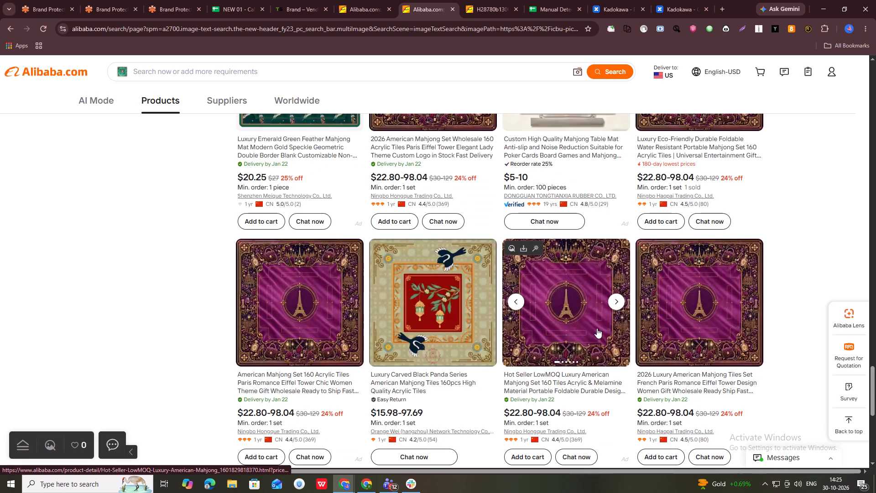
scroll(630, 324, "down", 5)
left_click(474, 276)
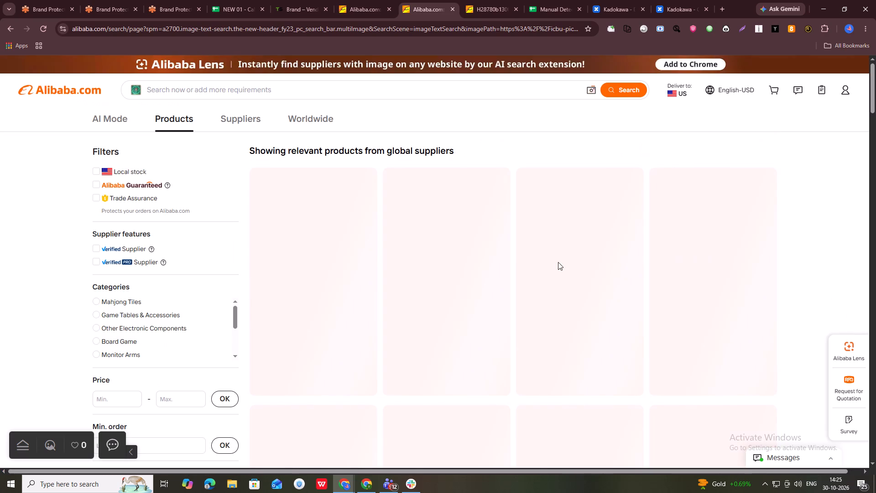
scroll(503, 298, "down", 6)
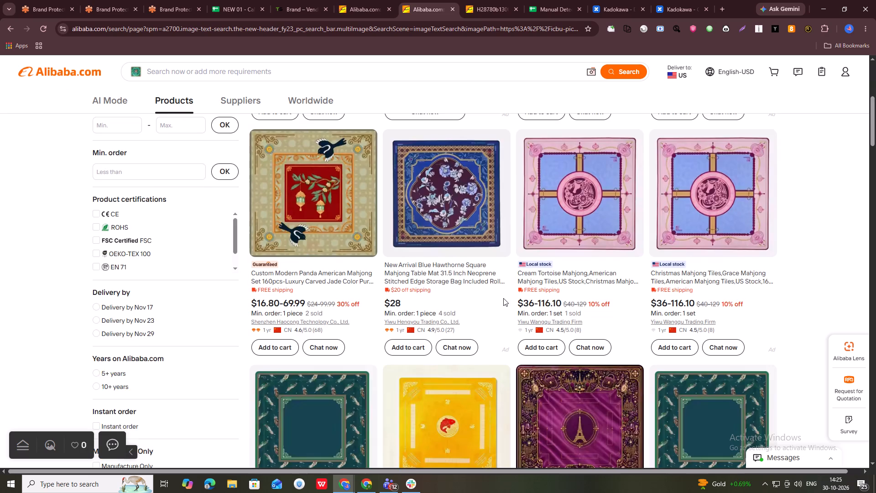
scroll(503, 298, "down", 6)
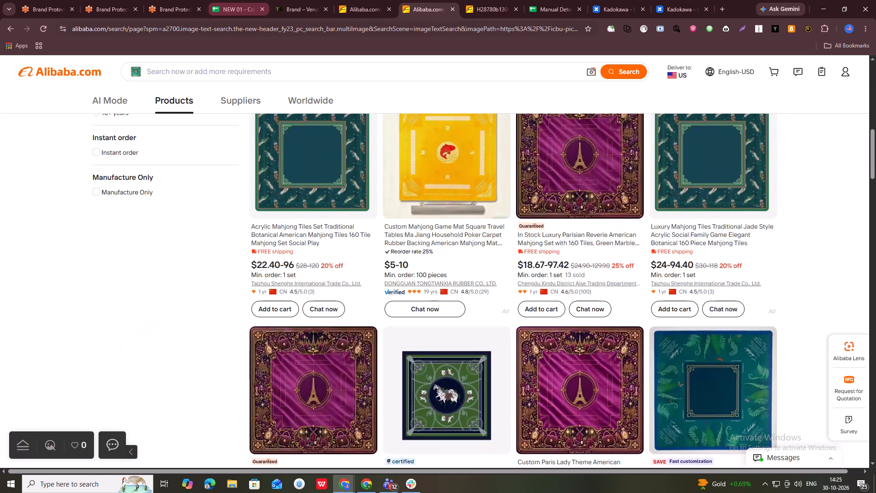
Run an Alibaba image search with the official Mats_001 image from Sunday Mahjong LLC's Red Points official images.
left_click(106, 0)
left_click(850, 77)
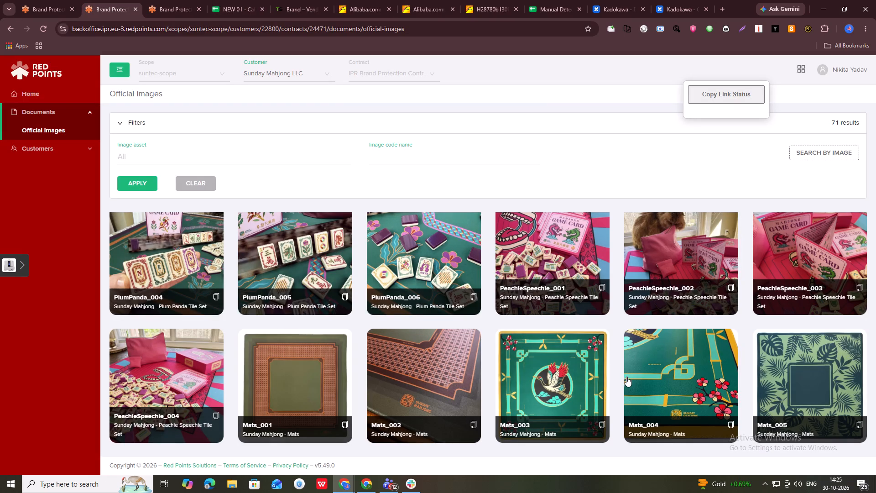
scroll(662, 369, "up", 3)
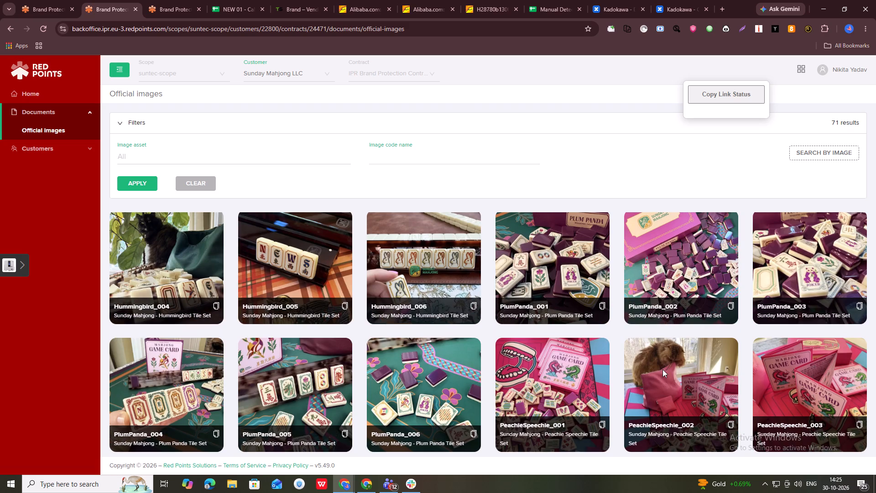
scroll(662, 369, "up", 5)
scroll(662, 369, "down", 5)
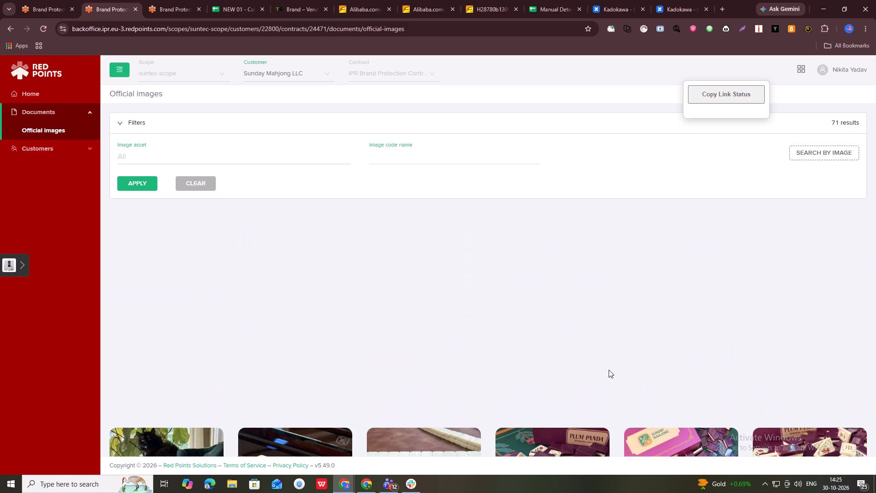
scroll(689, 350, "down", 5)
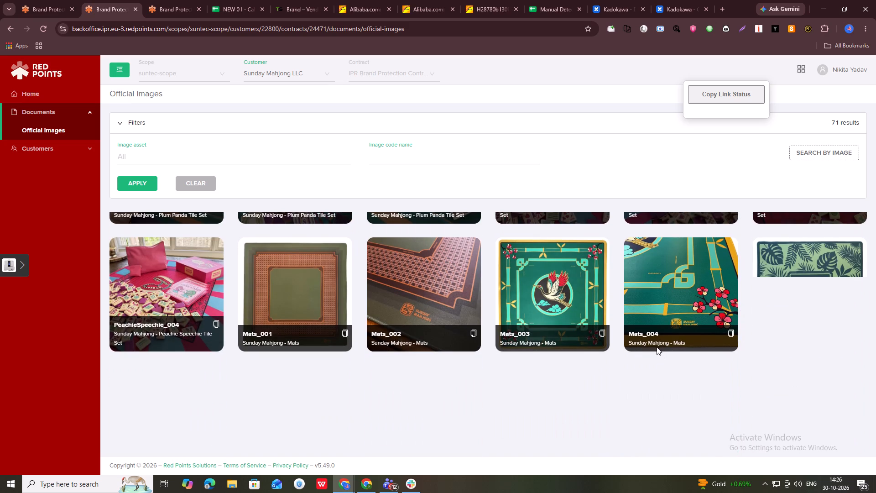
left_click_drag(286, 312, 288, 300)
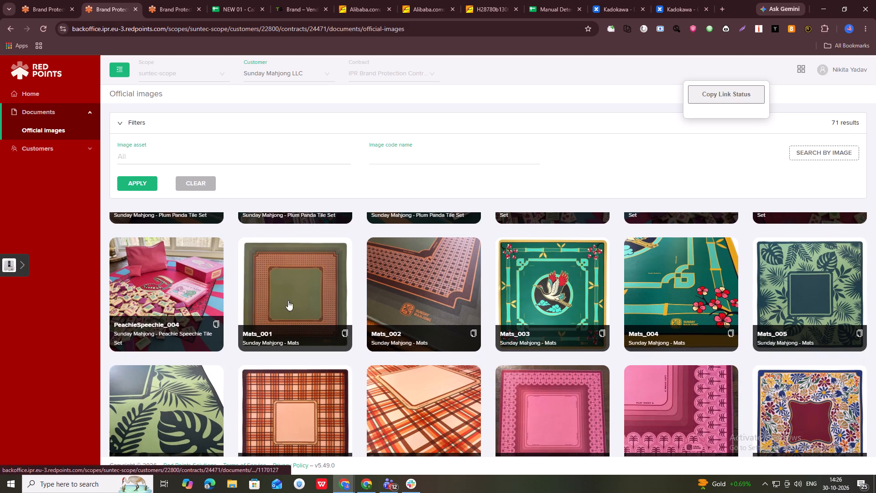
left_click_drag(288, 300, 426, 32)
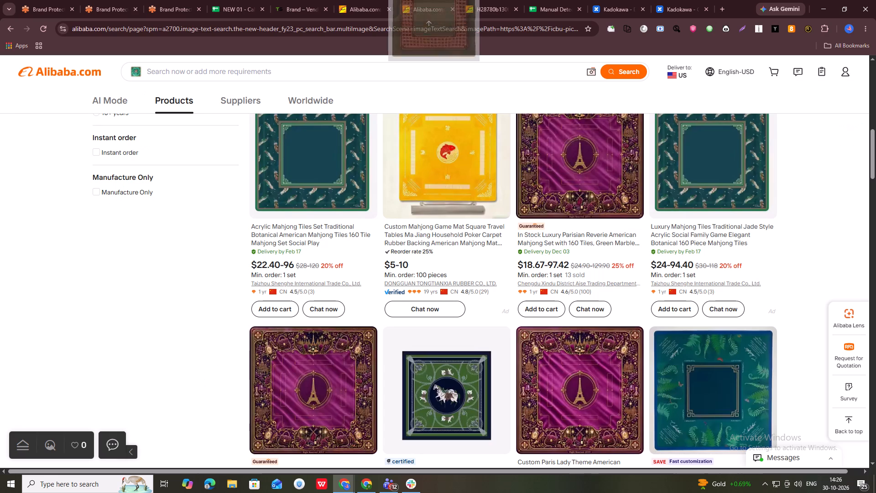
left_click_drag(426, 32, 394, 164)
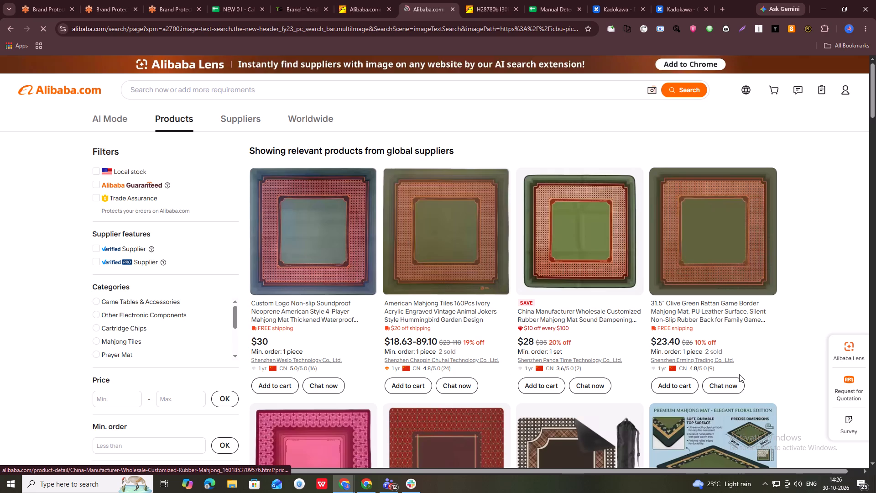
Enter 60 for Sunday Mahjong LLC in the 30/10 column (cell KH22) of the NEW 01 - Calendar - Suntec - Brand sheet.
left_click(92, 0)
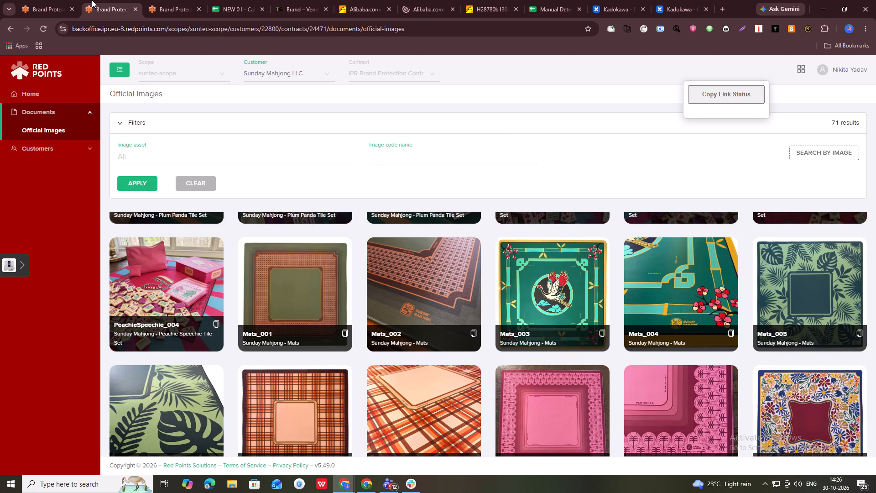
left_click(241, 0)
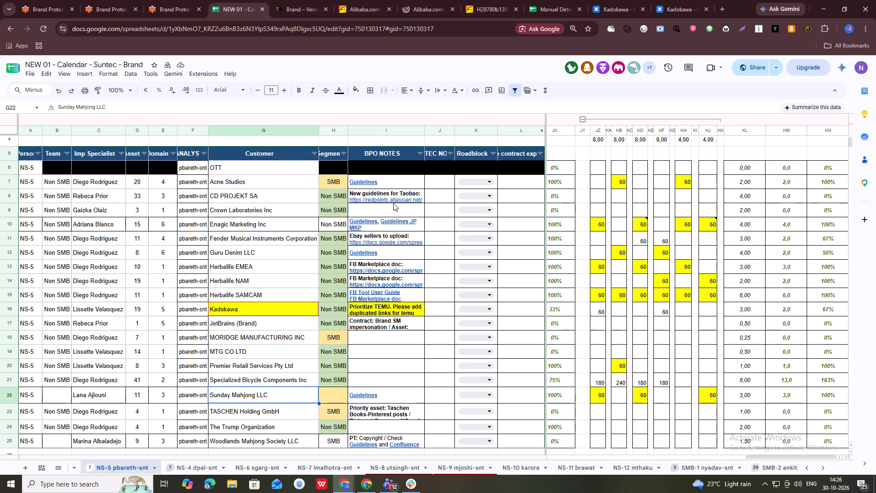
left_click(0, 396)
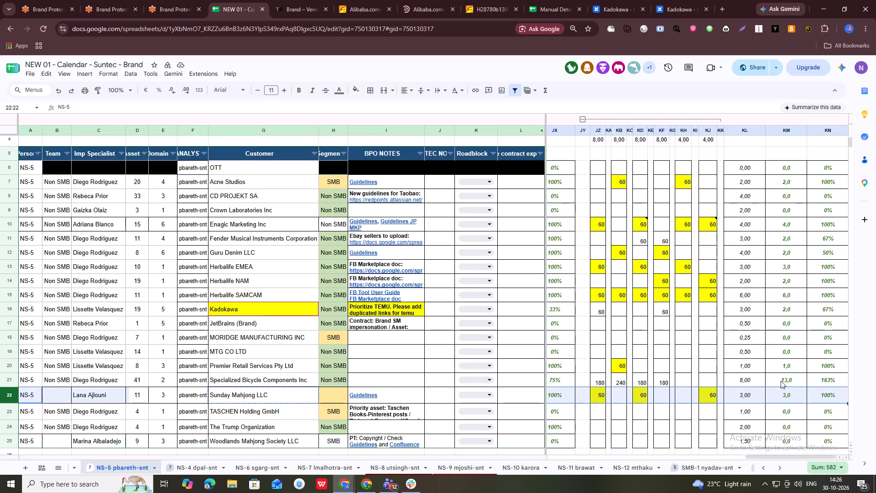
scroll(780, 378, "up", 6)
scroll(782, 338, "down", 1)
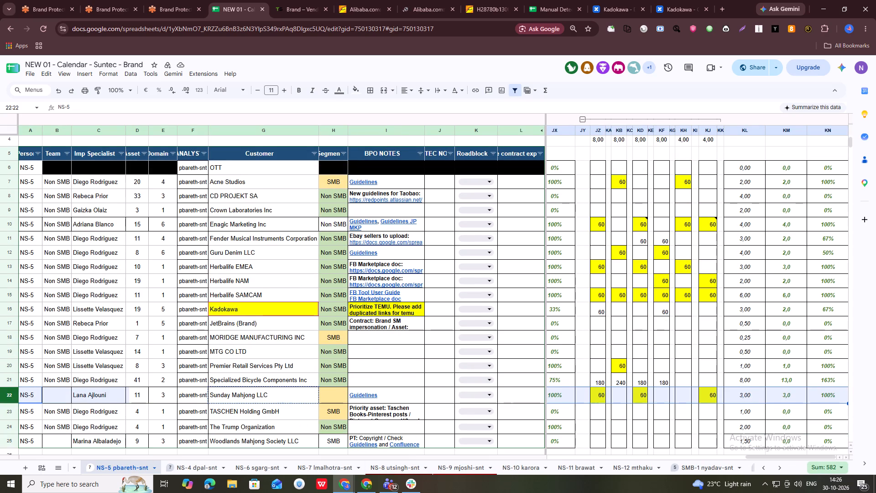
left_click(683, 396)
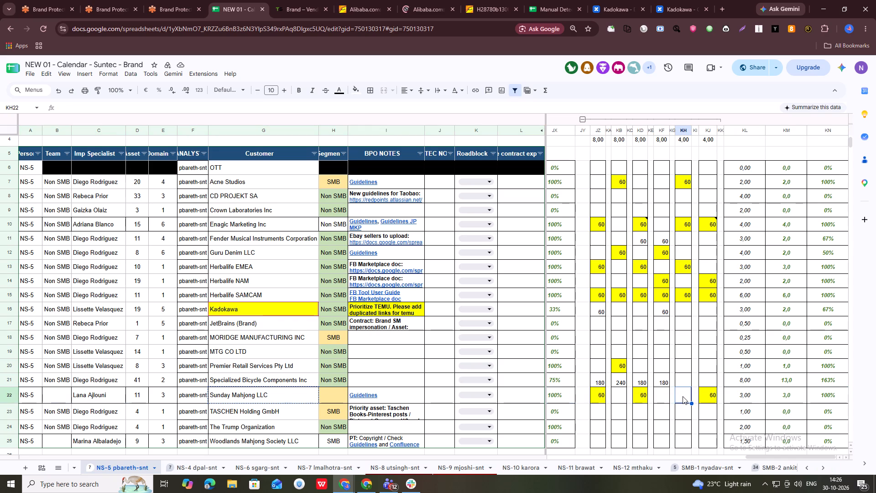
scroll(699, 359, "up", 5)
scroll(688, 359, "down", 2)
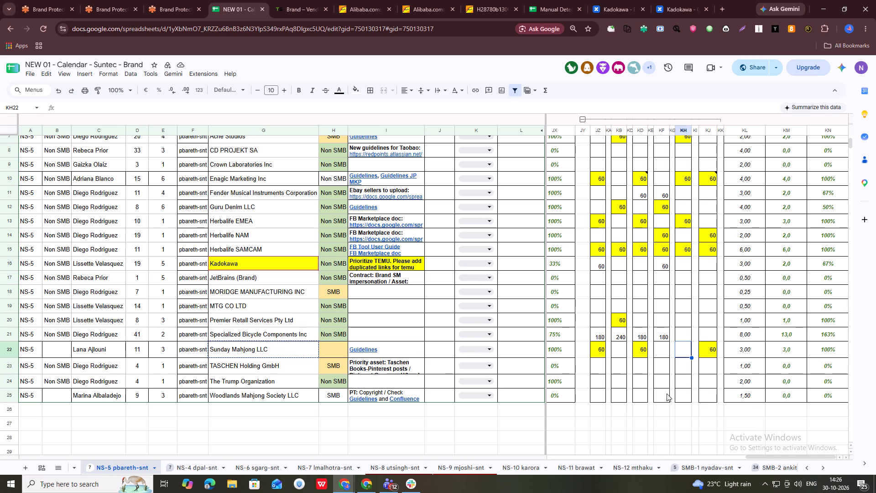
left_click(0, 351)
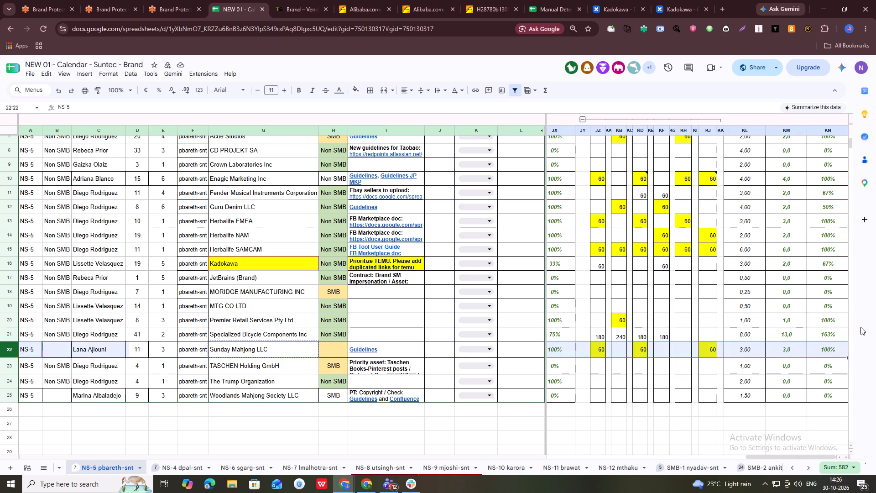
left_click(680, 352)
key("6")
key("0")
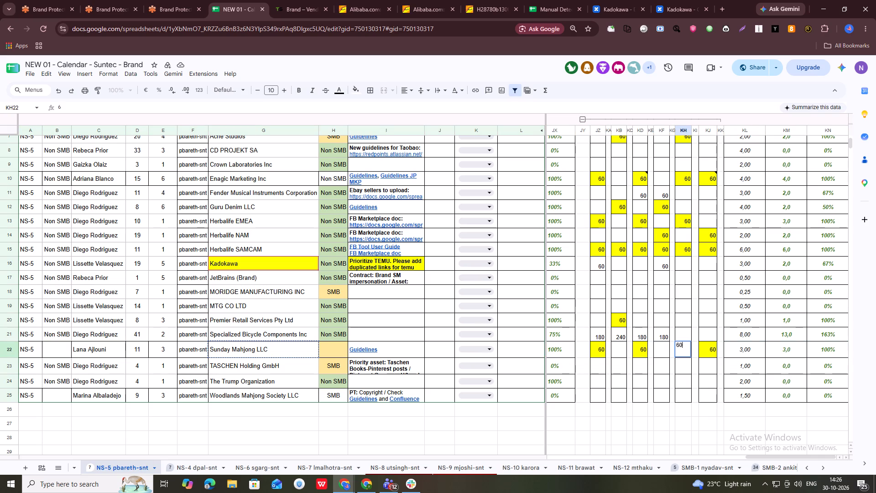
left_click(680, 338)
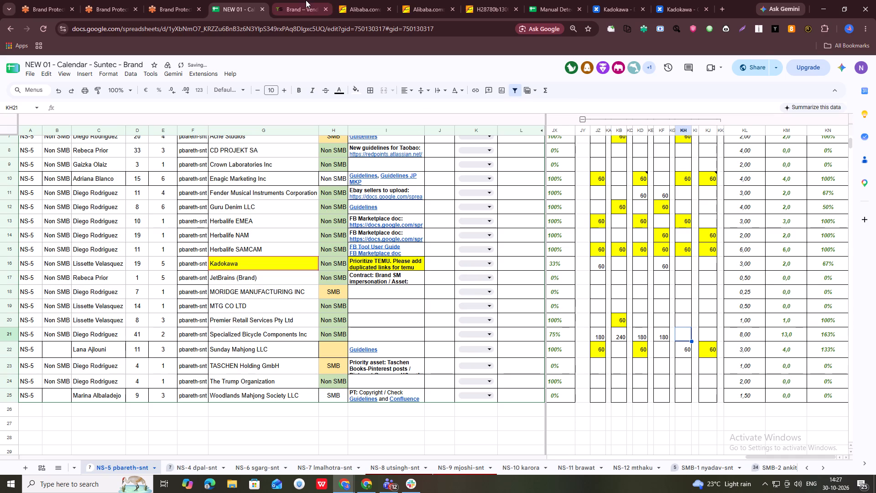
Enter 60 for Kadokawa in the 30/10 column (cell KH16) of the calendar sheet, after glancing at Sunday Mahjong's site tracker and official images.
left_click(300, 0)
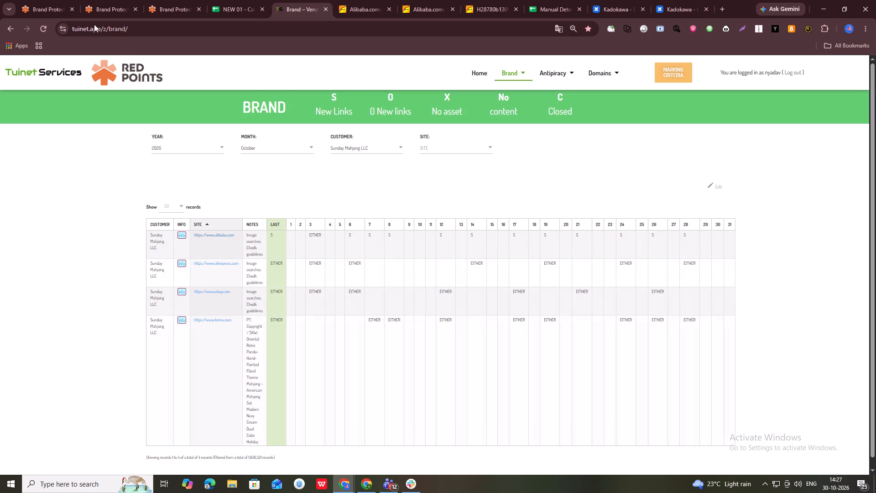
left_click(113, 0)
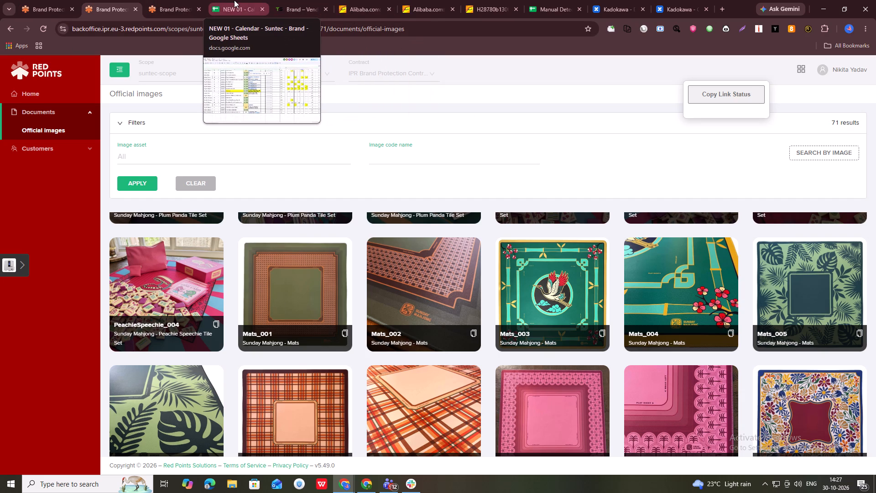
left_click(224, 0)
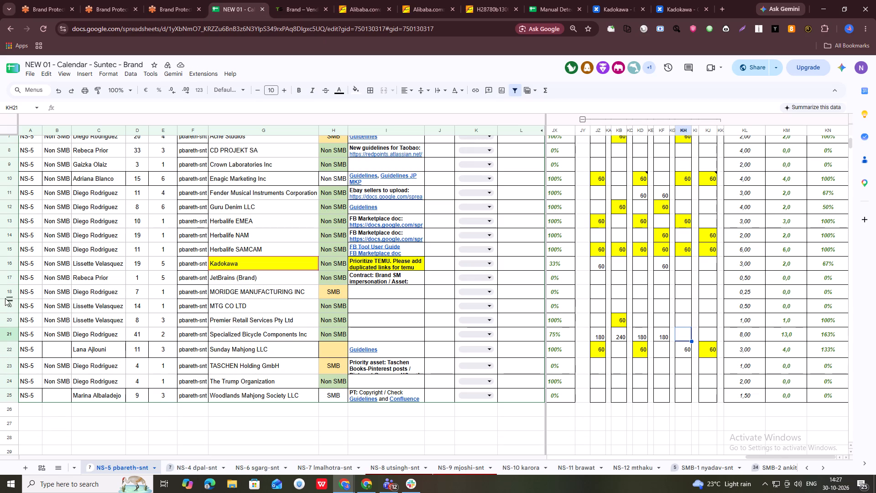
left_click(0, 262)
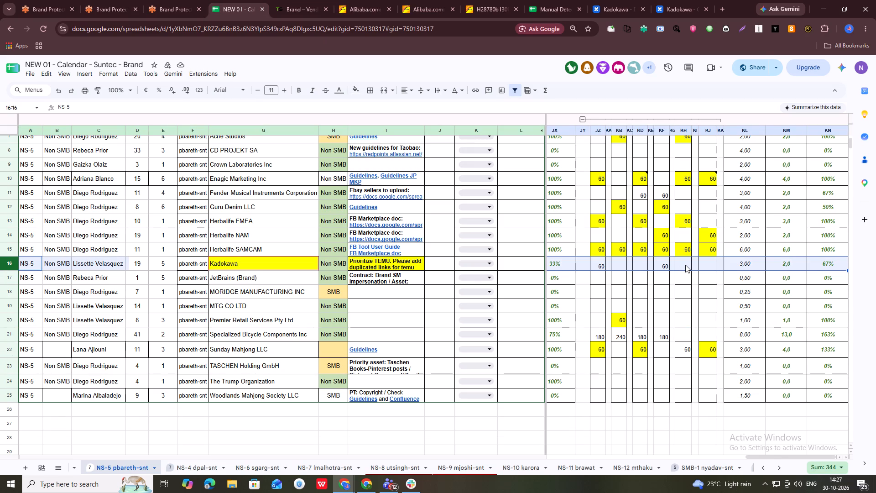
left_click(685, 265)
key("6")
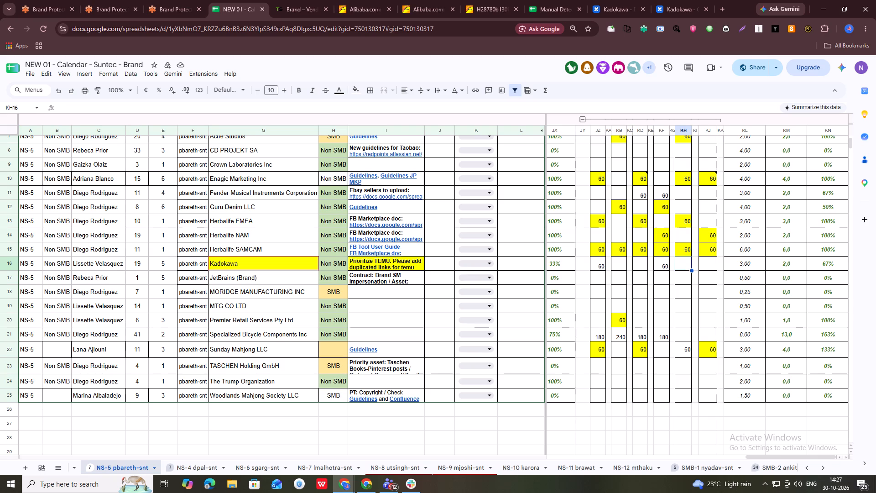
key("0")
left_click(680, 241)
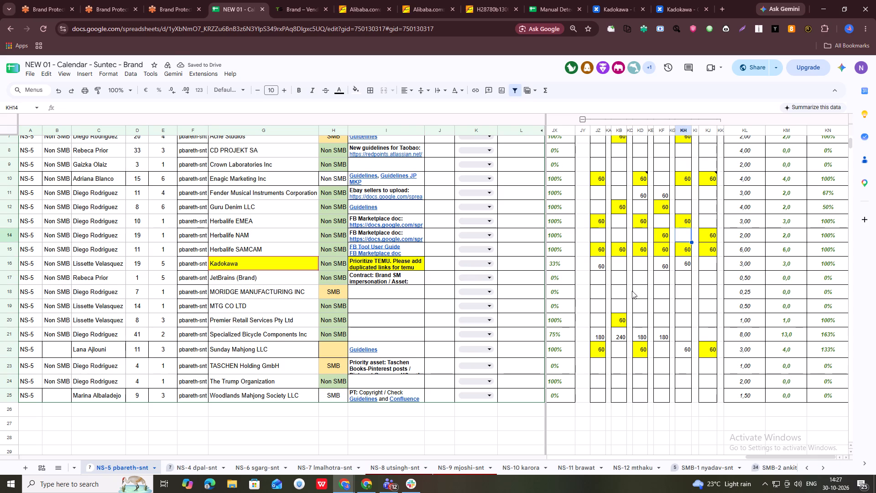
Review the calendar's 30/10 time entries for Enagic, Kadokawa and Sunday Mahjong, and the sum of cells KH7 to KH22.
scroll(665, 242, "up", 2)
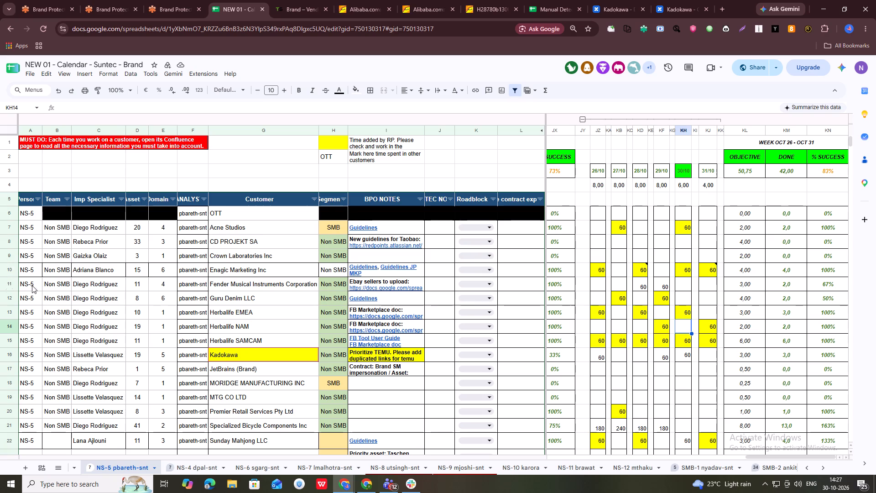
left_click(3, 272)
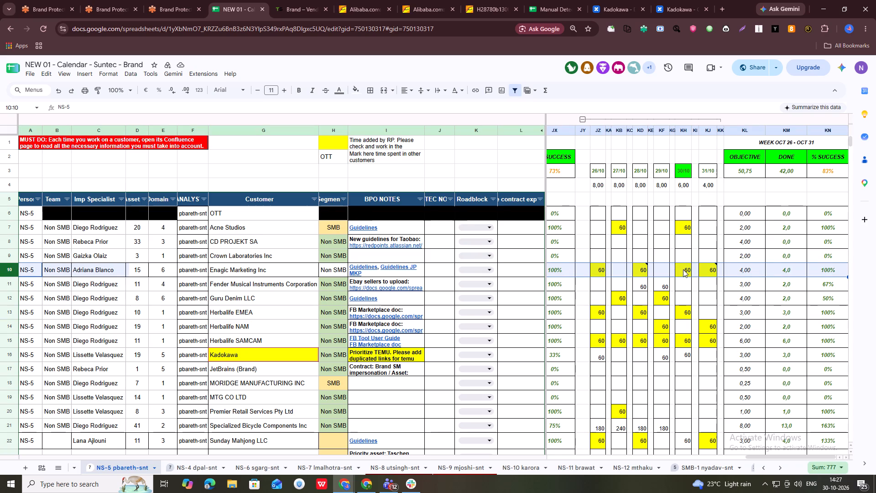
left_click(685, 273)
left_click(678, 355)
scroll(685, 331, "down", 2)
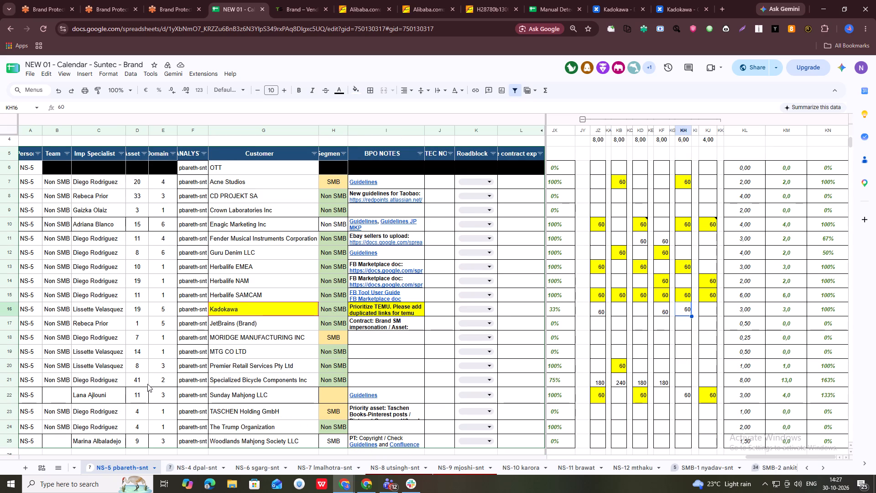
left_click(3, 347)
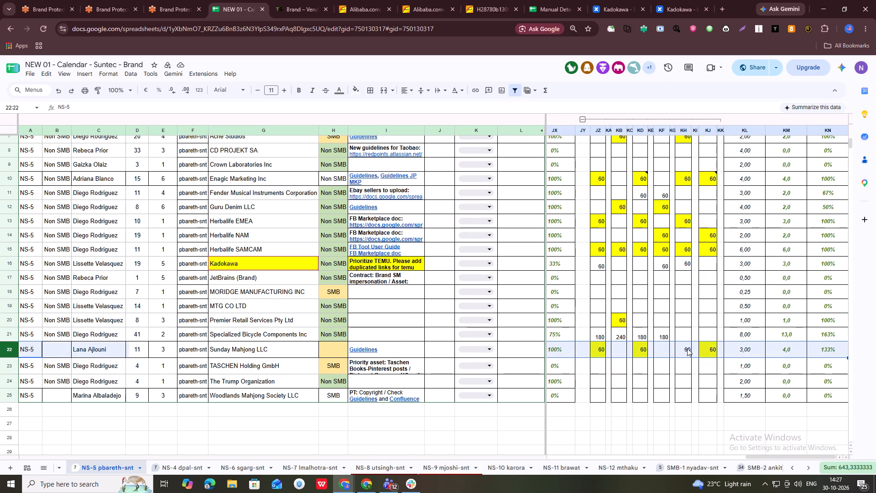
left_click(683, 350)
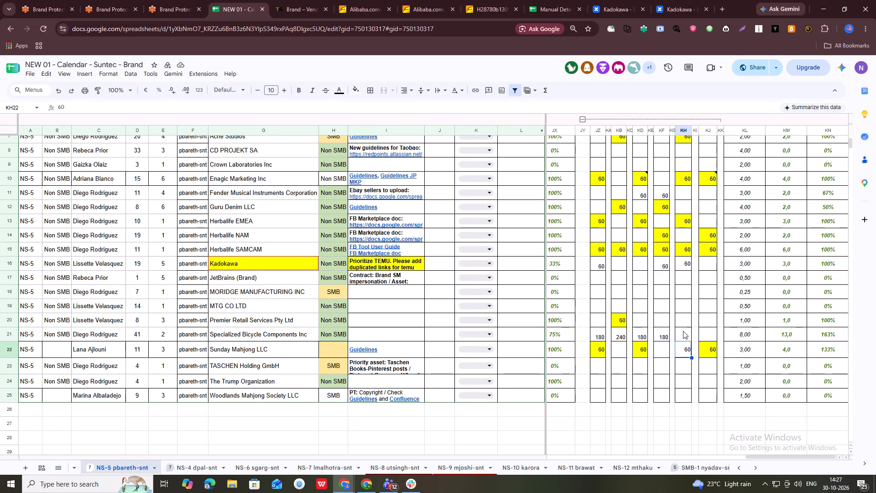
scroll(677, 303, "up", 3)
left_click(678, 231, "shift")
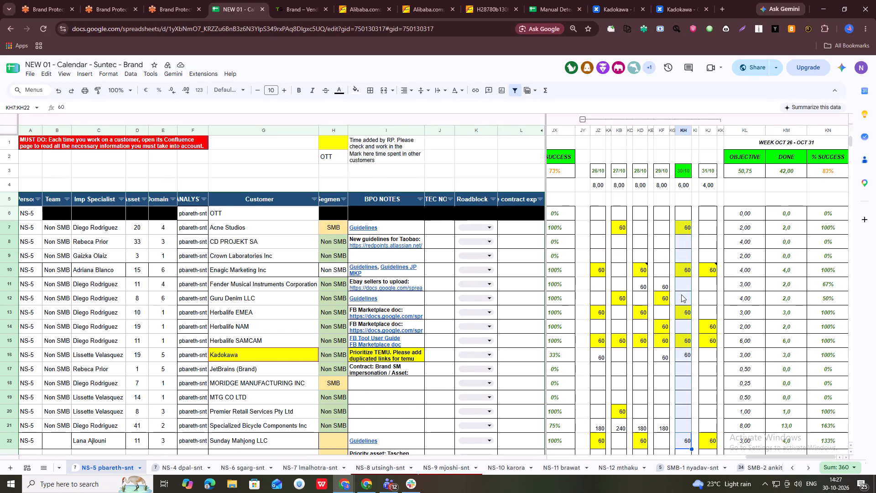
scroll(681, 294, "down", 1)
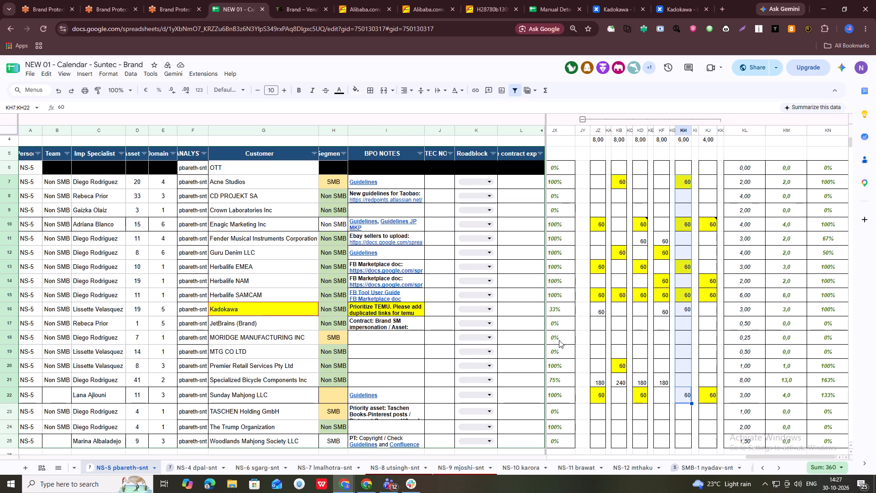
scroll(669, 406, "down", 1)
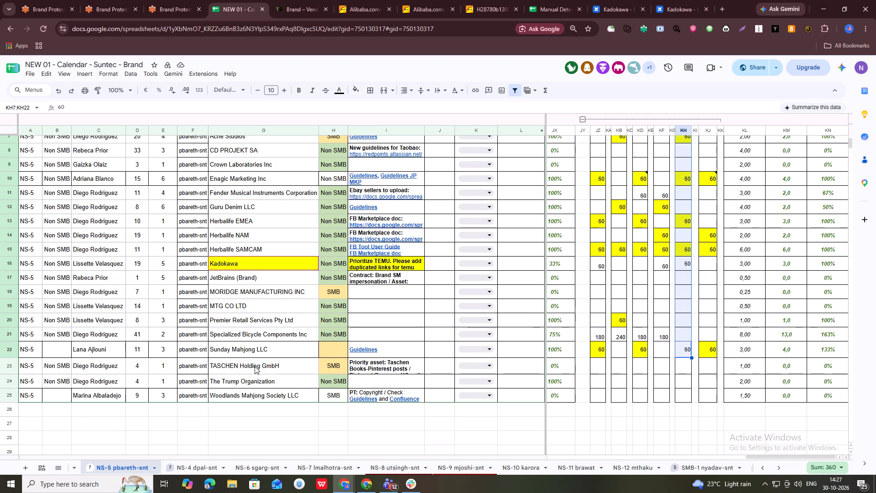
left_click(683, 369)
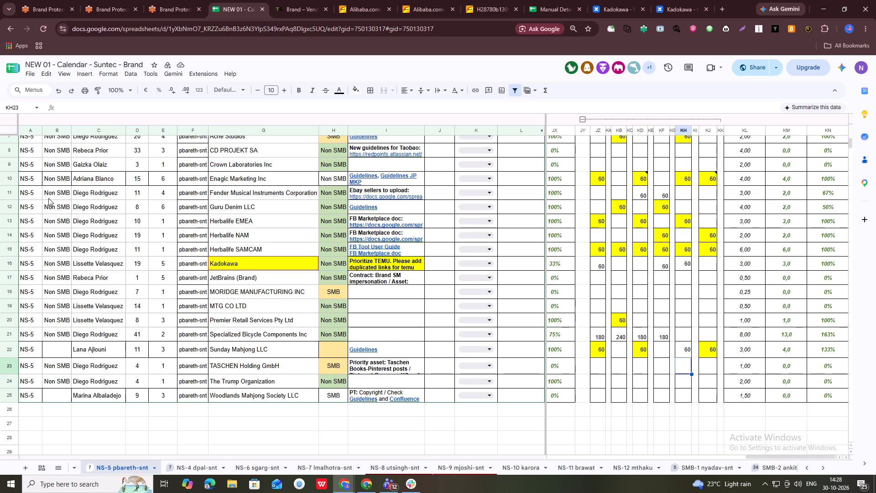
Enter 60 for Fender Musical Instruments Corporation in the 30/10 column (cell KH11) and recheck the sum of KH7 to KH22.
left_click(0, 194)
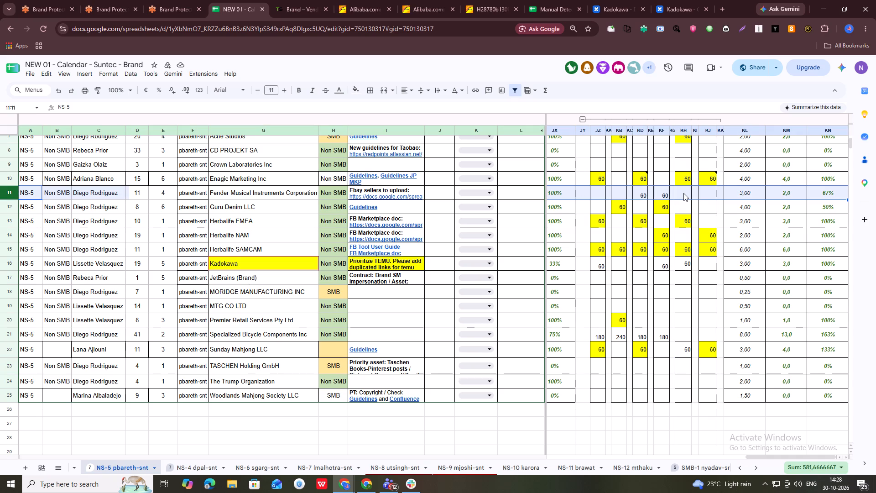
left_click(683, 193)
type("60")
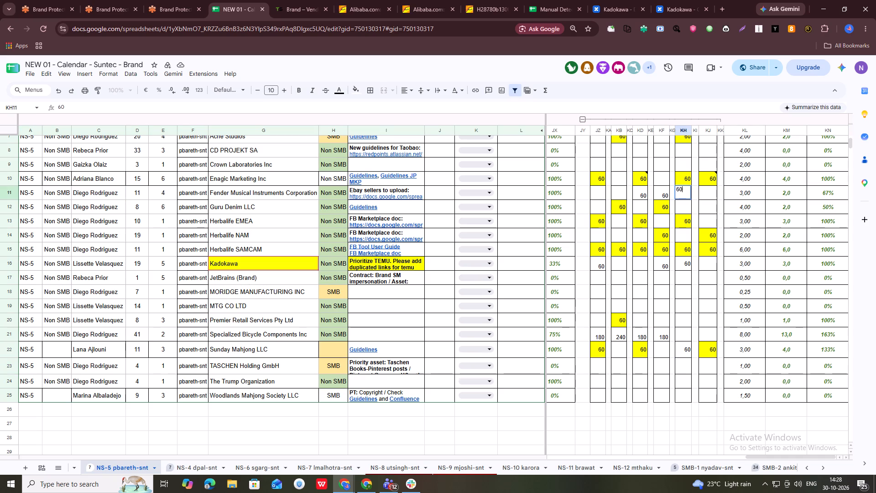
left_click(678, 211)
scroll(685, 217, "up", 2)
left_click(683, 222)
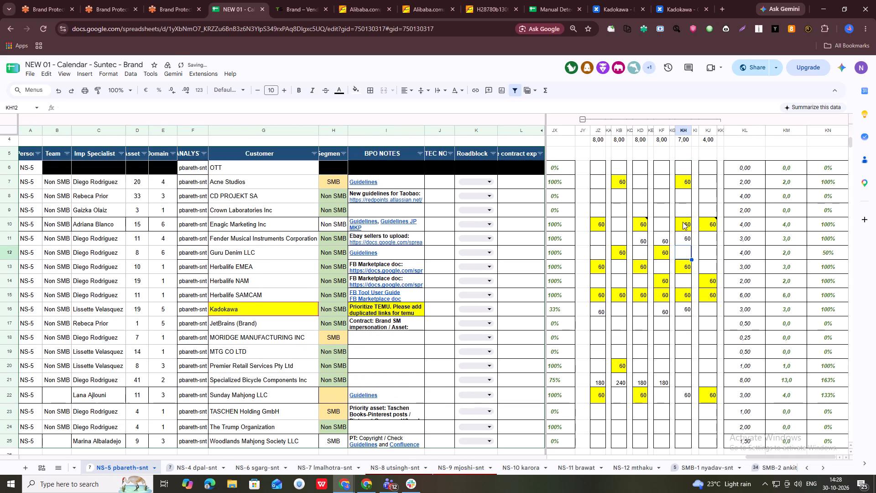
scroll(695, 258, "down", 4)
left_click(679, 258, "shift")
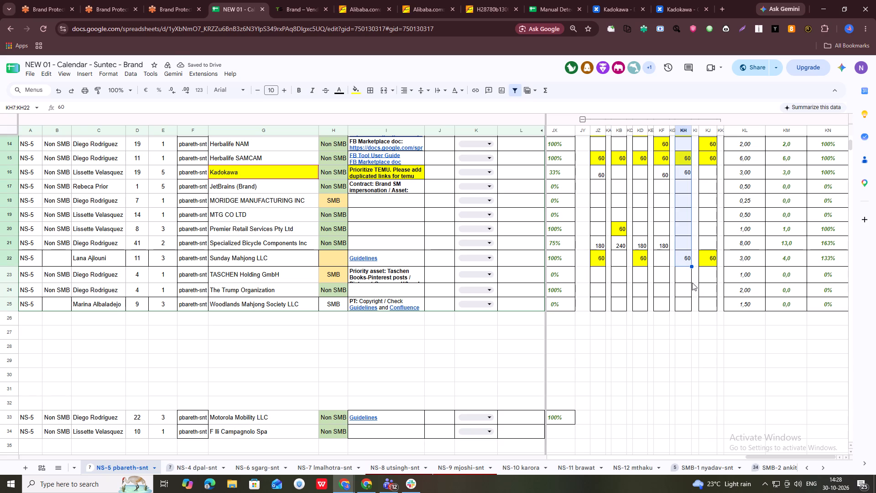
scroll(386, 290, "up", 1)
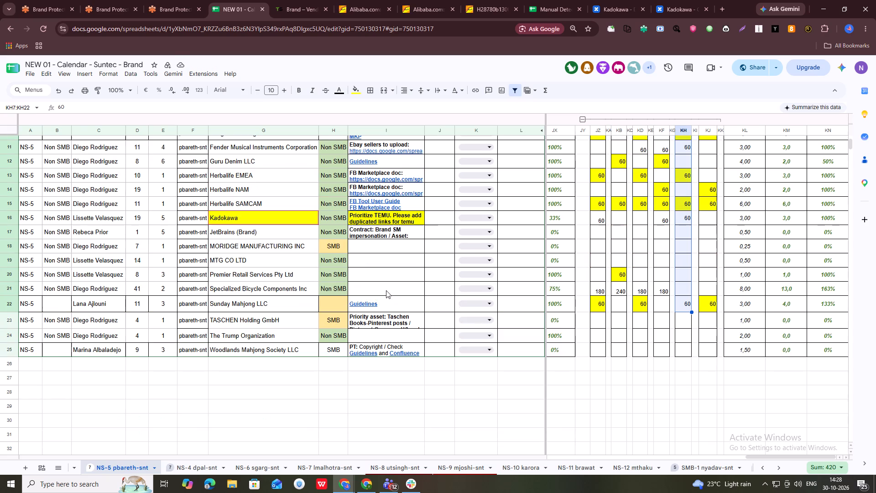
Filter the Tuinet Brand tracker to the customer JetBrains (Brand), using the name copied from the calendar sheet.
left_click(241, 233)
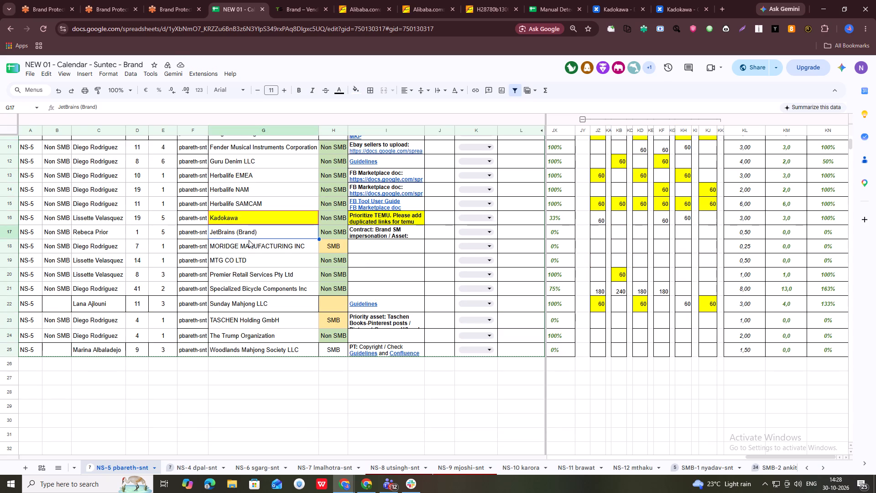
key("ctrl+c")
key("ctrl+c")
left_click(301, 0)
left_click(341, 150)
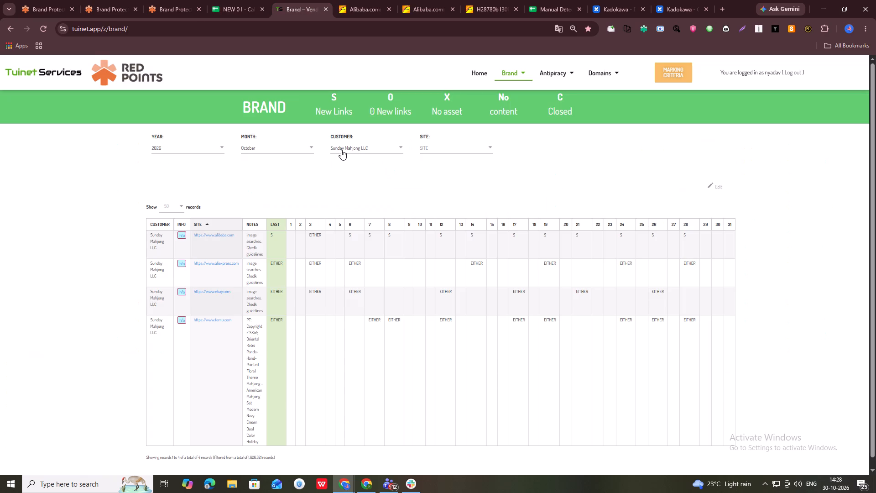
key("ctrl+v")
left_click(354, 170)
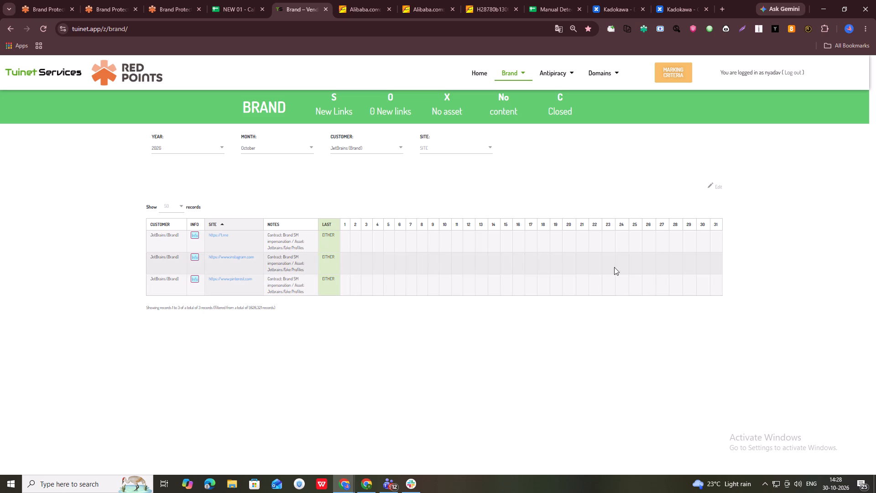
Set the day 30 status to EITHER for all three JetBrains (Brand) sites in the tracker: t.me, Instagram and Pinterest.
double_click(704, 239)
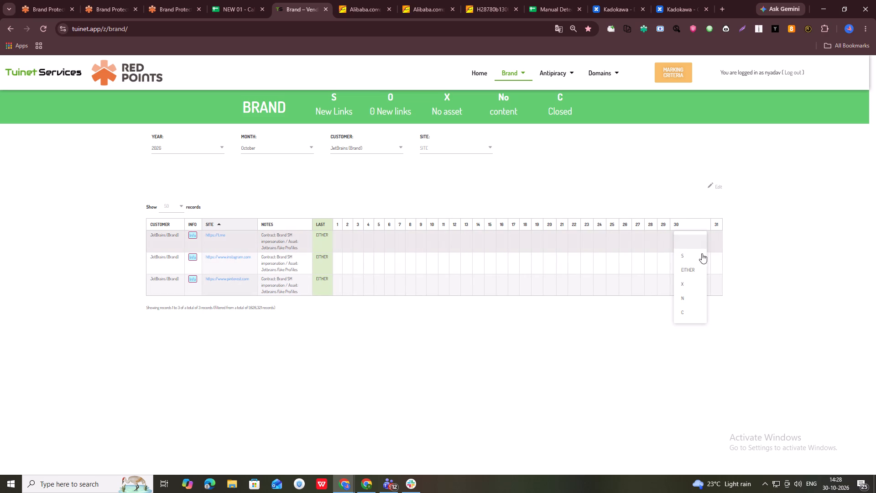
left_click(688, 270)
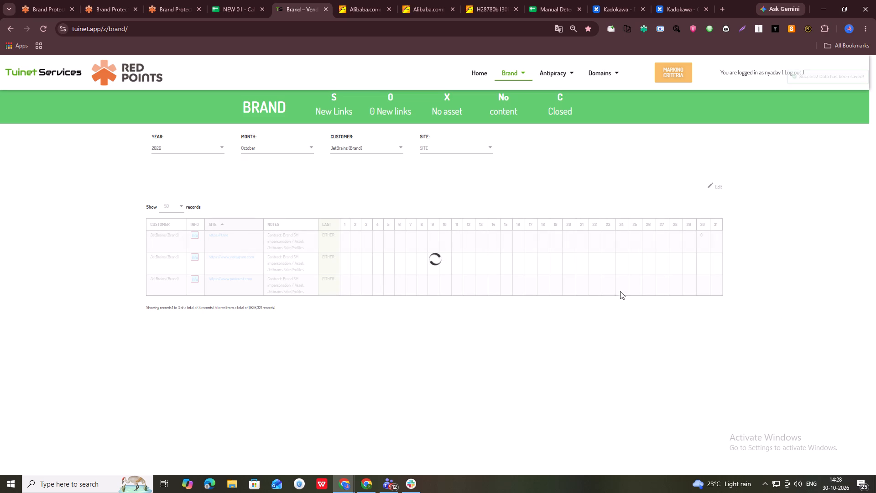
double_click(704, 266)
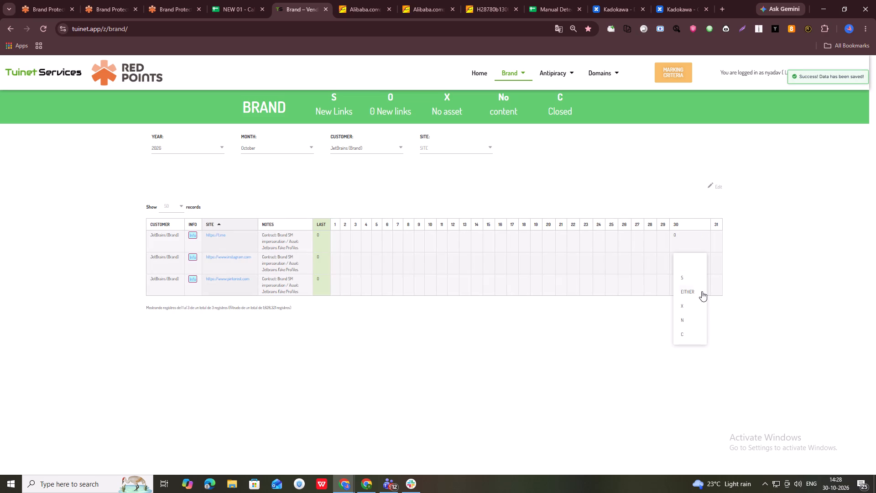
left_click(693, 294)
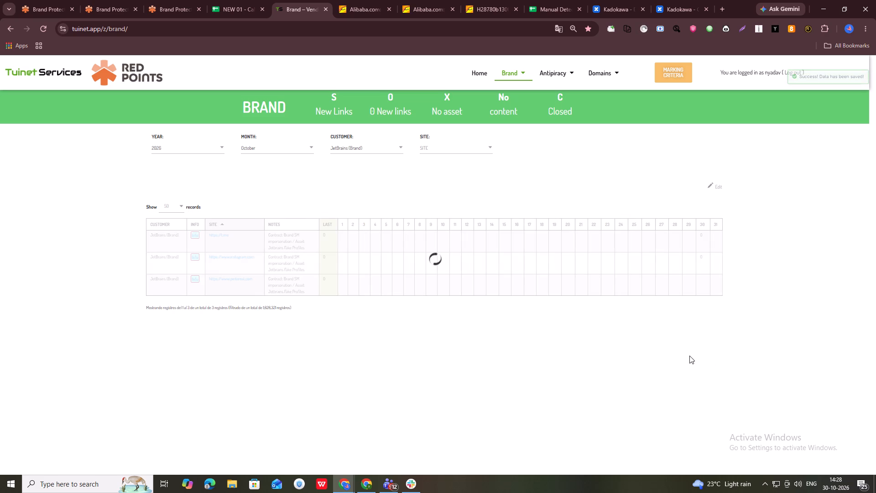
double_click(705, 290)
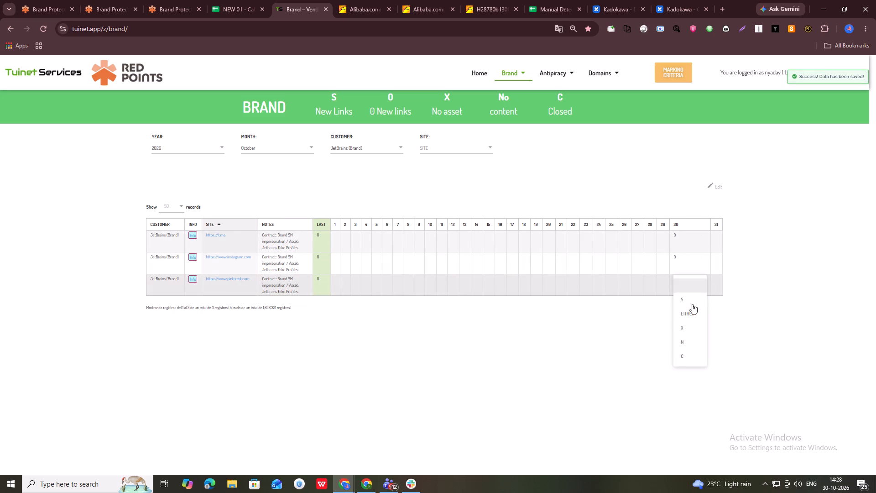
left_click(689, 311)
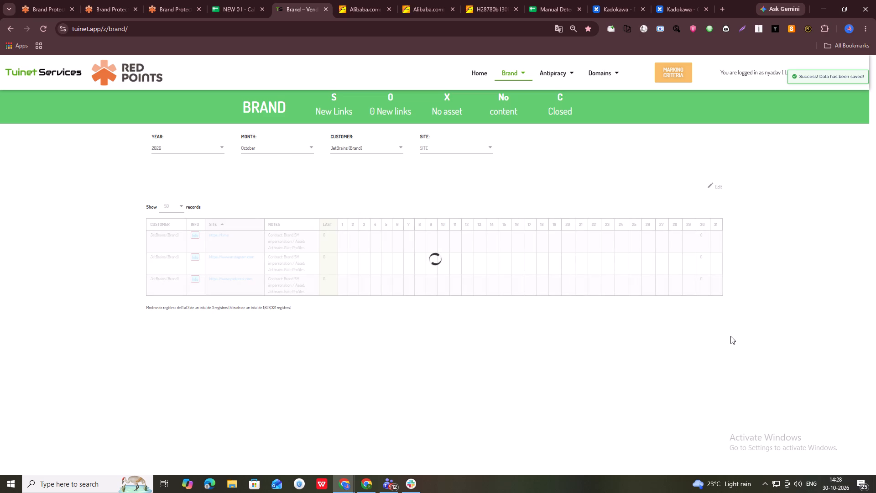
Review the calendar rows for Herbalife EMEA, NAM and SAMCAM, and the 30/10 entries for Enagic and Acne Studios.
left_click(222, 0)
scroll(383, 270, "up", 2)
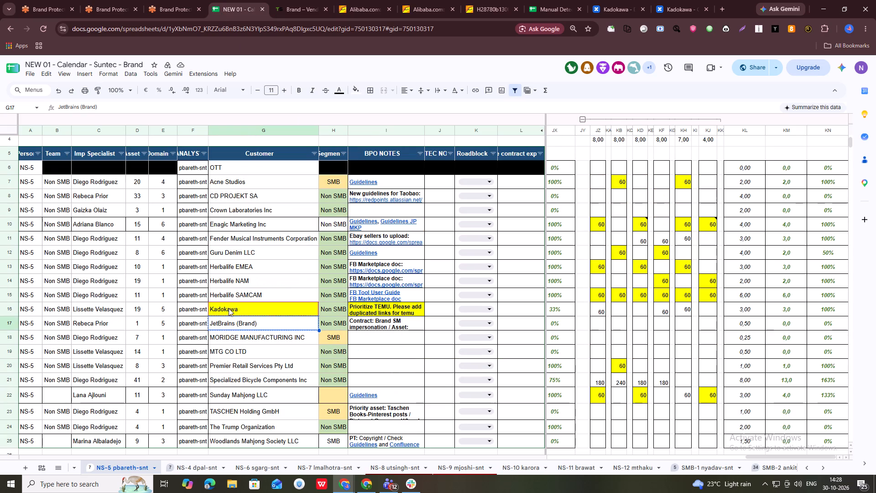
left_click(5, 269)
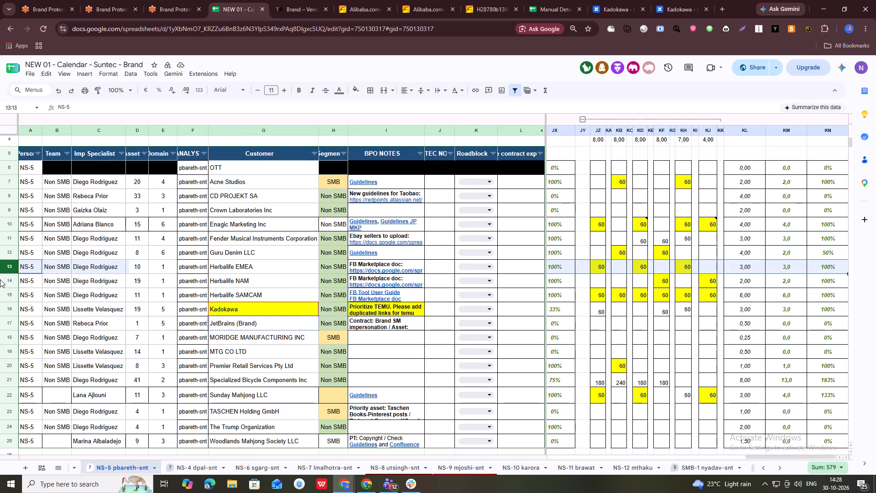
left_click(0, 280)
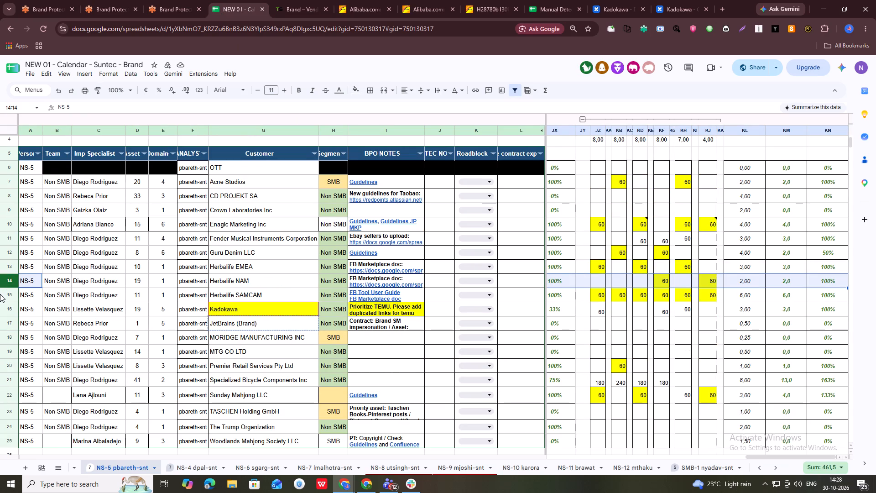
left_click(0, 294)
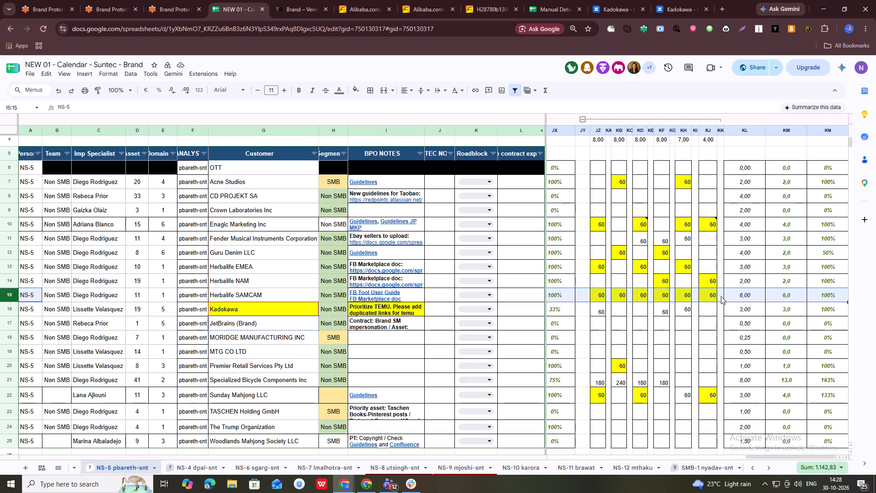
left_click(676, 267)
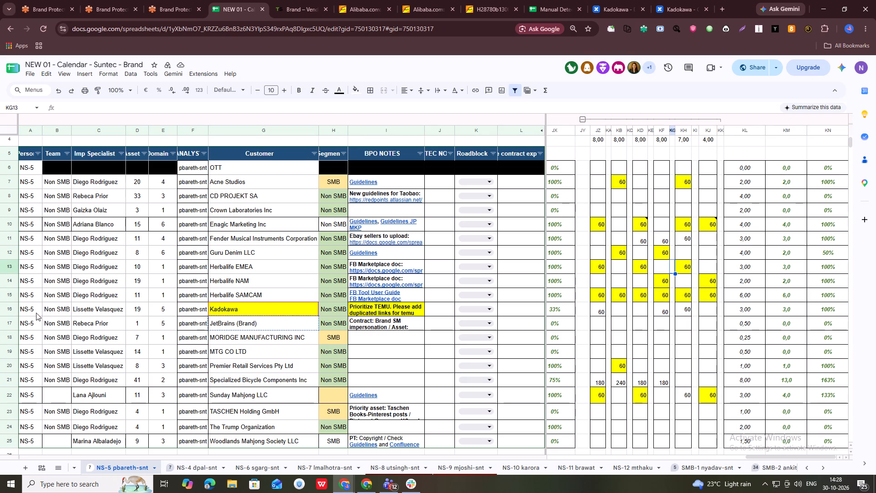
left_click(683, 226)
left_click(684, 184)
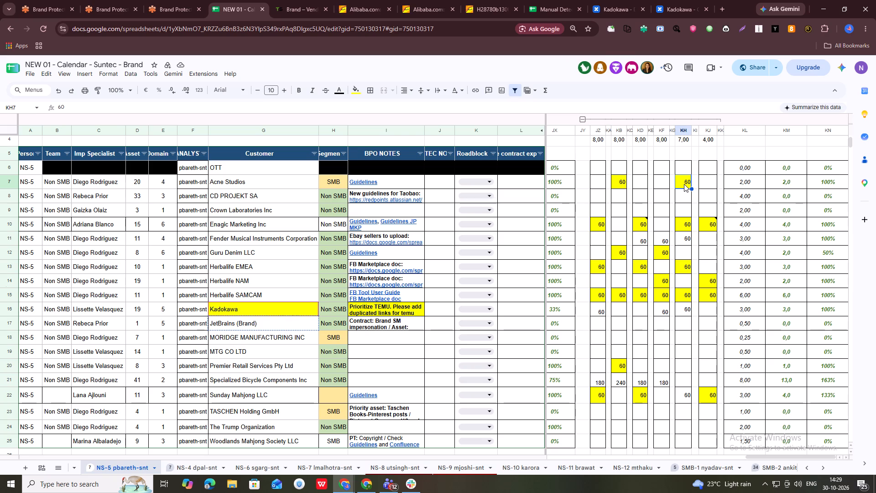
scroll(684, 184, "down", 1)
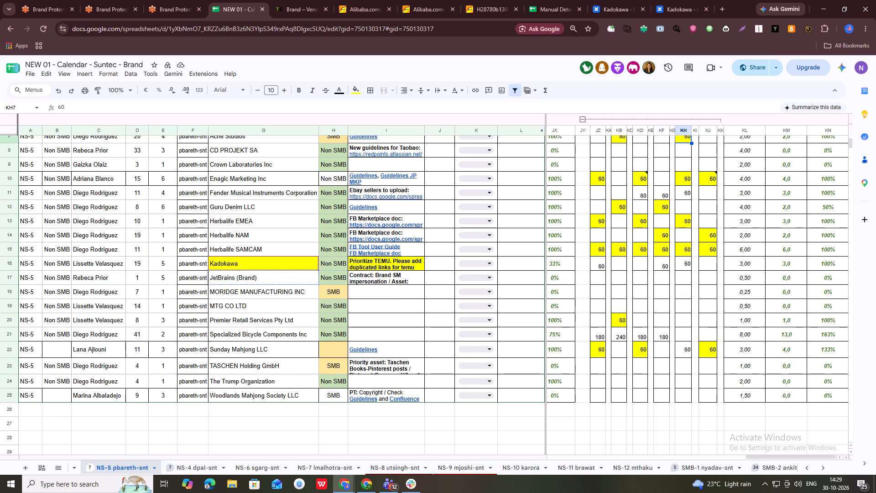
Enter 30 for JetBrains (Brand) in the 30/10 column (cell KH17) of the calendar sheet.
left_click(8, 282)
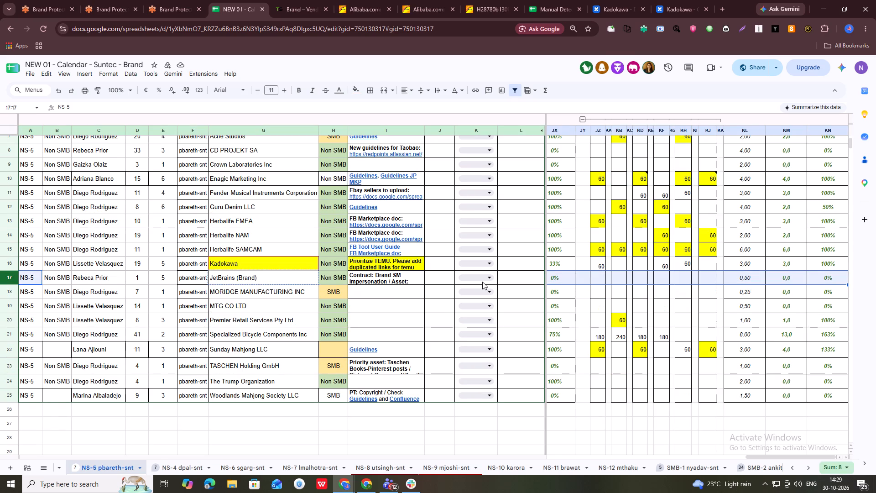
left_click(684, 278)
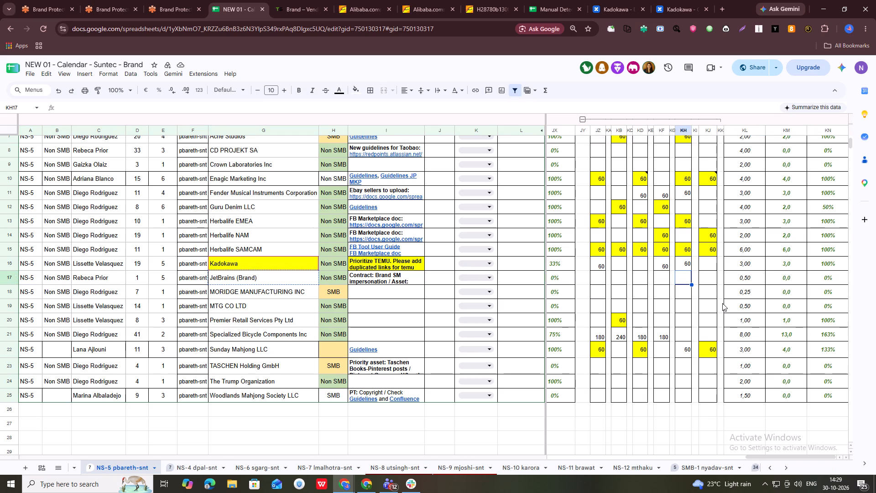
key("3")
key("0")
key("Down")
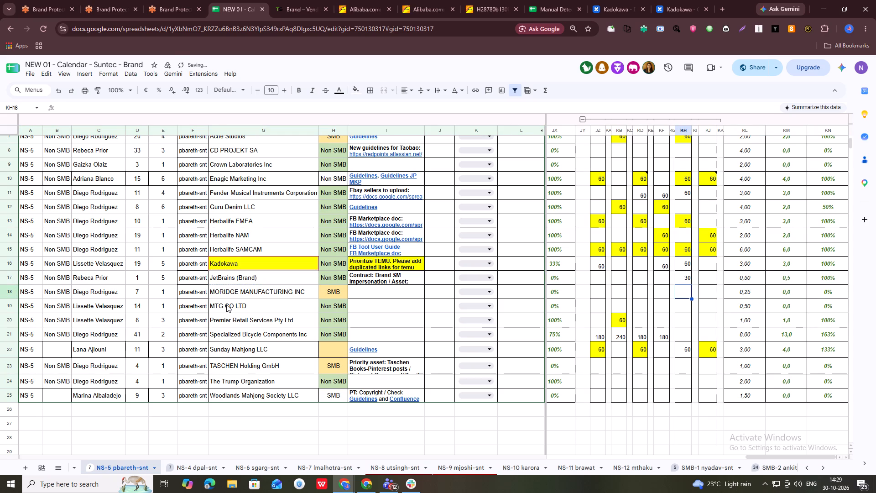
Filter the Tuinet tracker to MTG CO LTD, copying the name from the calendar, and set its site's day 30 status to EITHER.
left_click(226, 304)
key("ctrl+c")
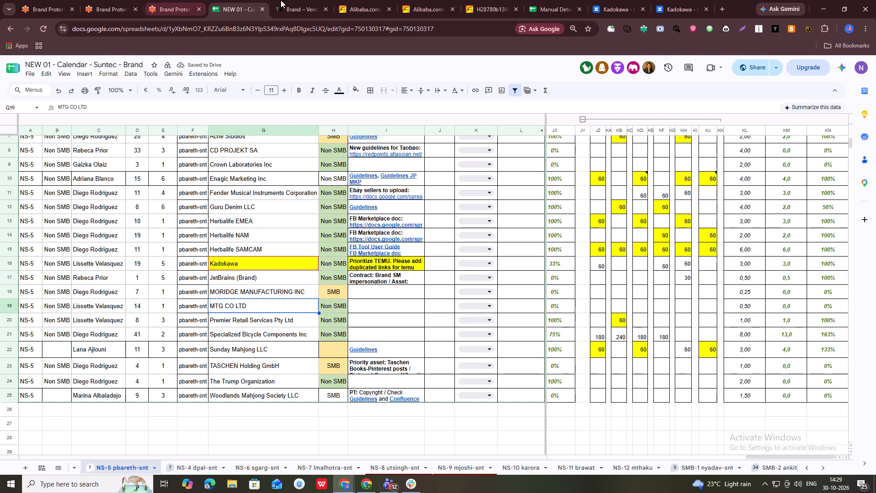
left_click(296, 0)
left_click(350, 150)
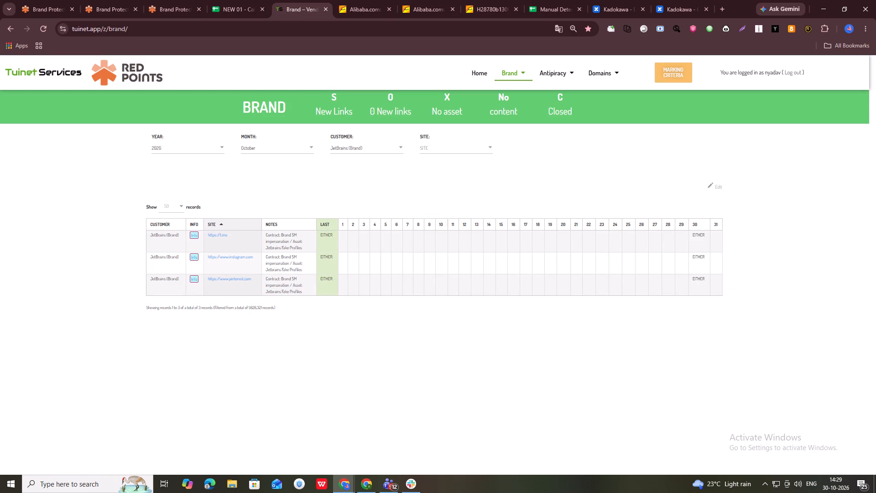
key("ctrl+v")
left_click(362, 172)
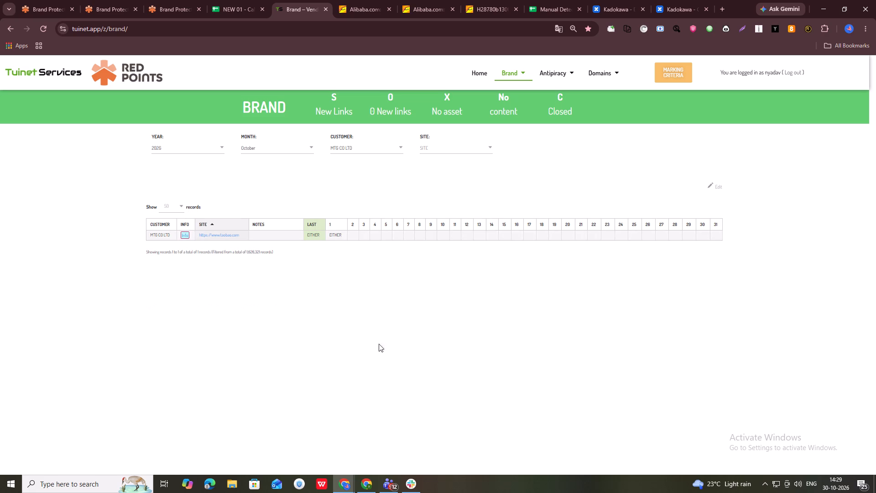
double_click(705, 237)
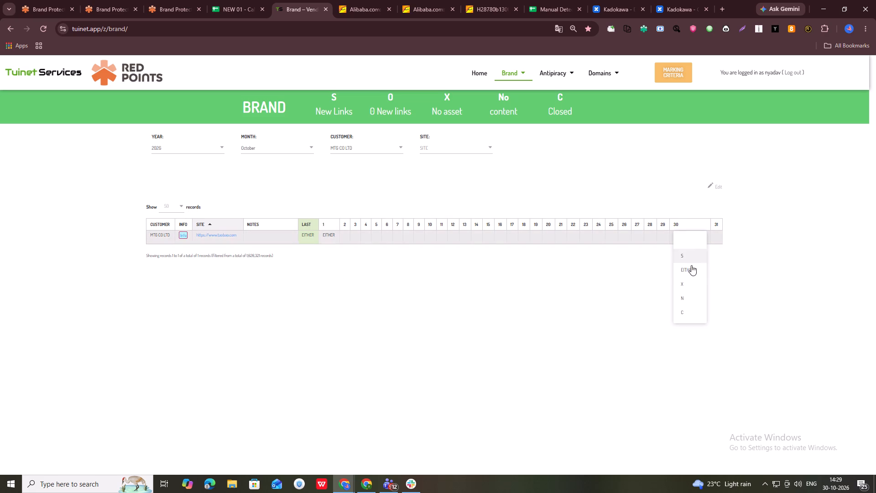
left_click(688, 266)
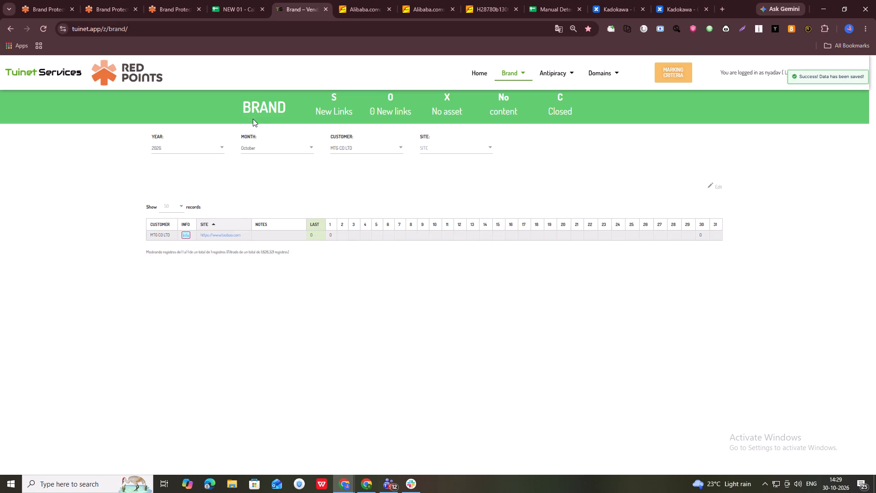
Enter 30 for MTG CO LTD in the 30/10 column (cell KH19) of the calendar sheet.
left_click(231, 5)
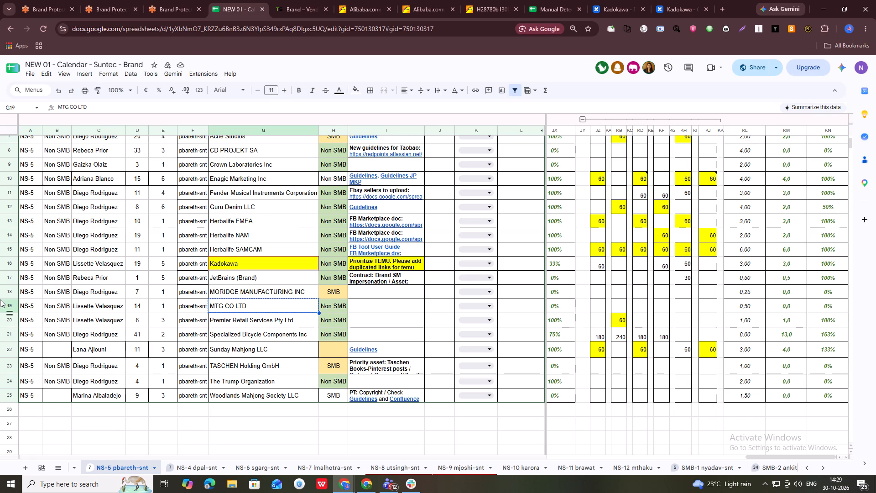
left_click(0, 304)
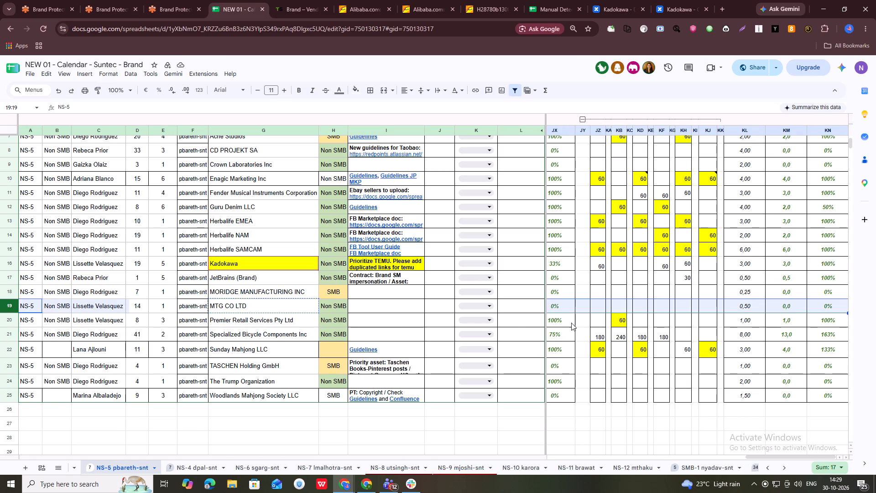
left_click(686, 303)
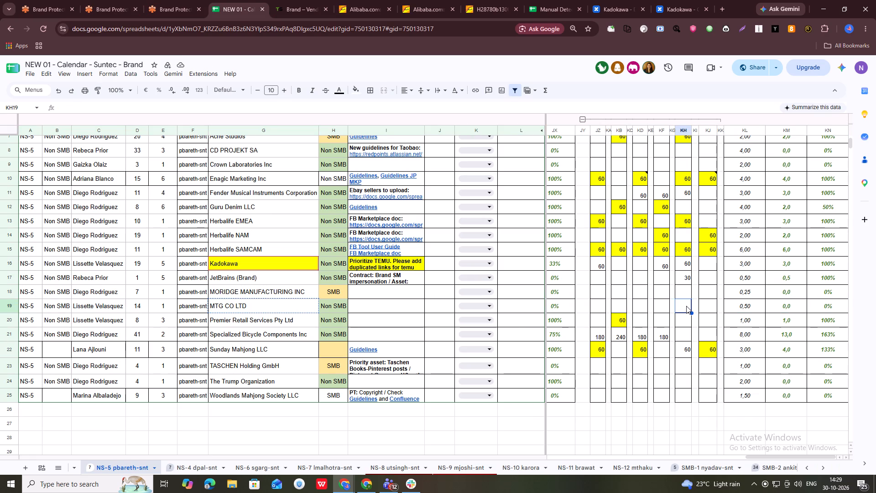
type("30")
key("Up")
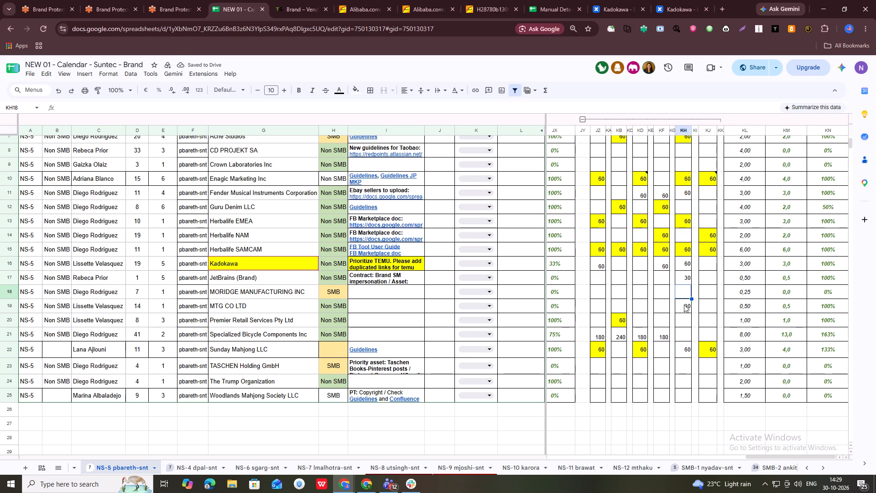
Check the 30/10 total on the NS-5 sheet and count its customers by selecting the names in G7 to G25.
scroll(701, 327, "up", 1)
scroll(698, 309, "down", 2)
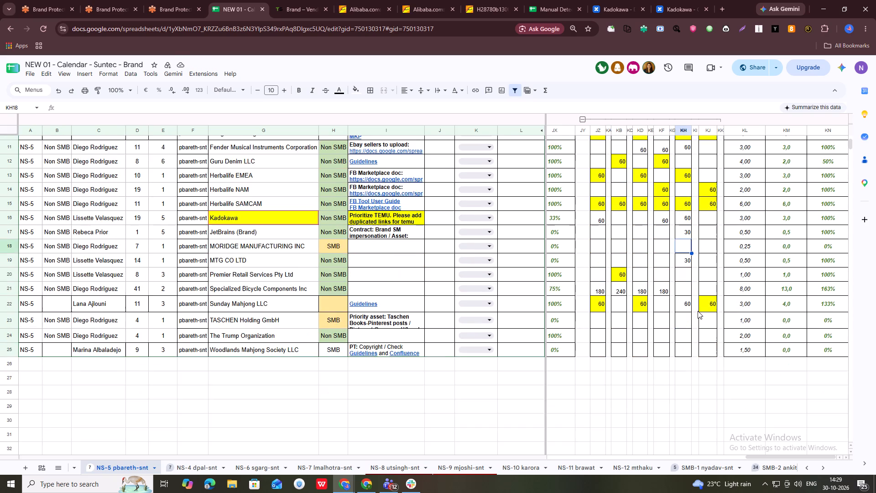
scroll(698, 311, "up", 1)
scroll(388, 329, "up", 2)
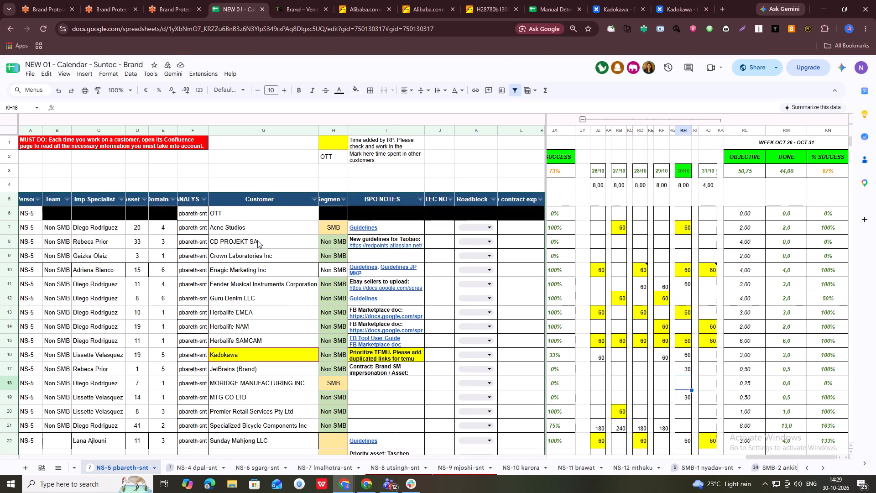
left_click(257, 240)
left_click(265, 224)
scroll(263, 277, "down", 3)
left_click(232, 353, "shift")
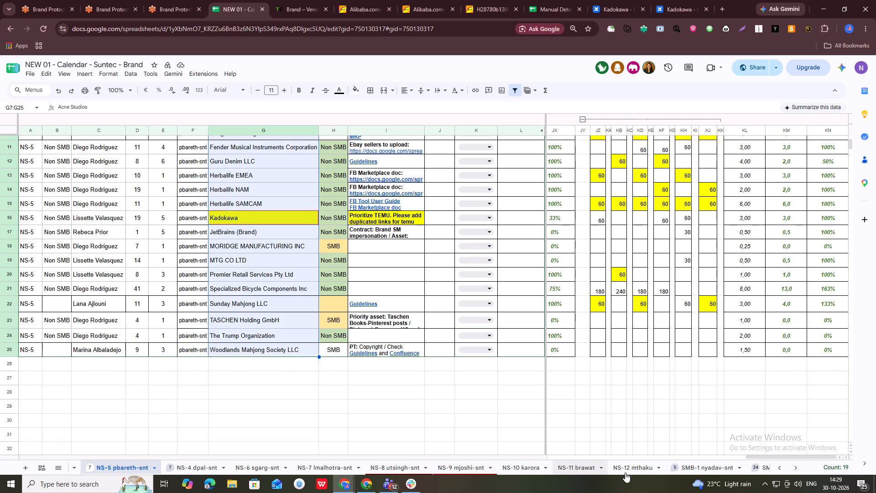
Switch to the SMB-1 calendar sheet and select all values in the 30/10 column filter to show every customer row.
left_click(719, 468)
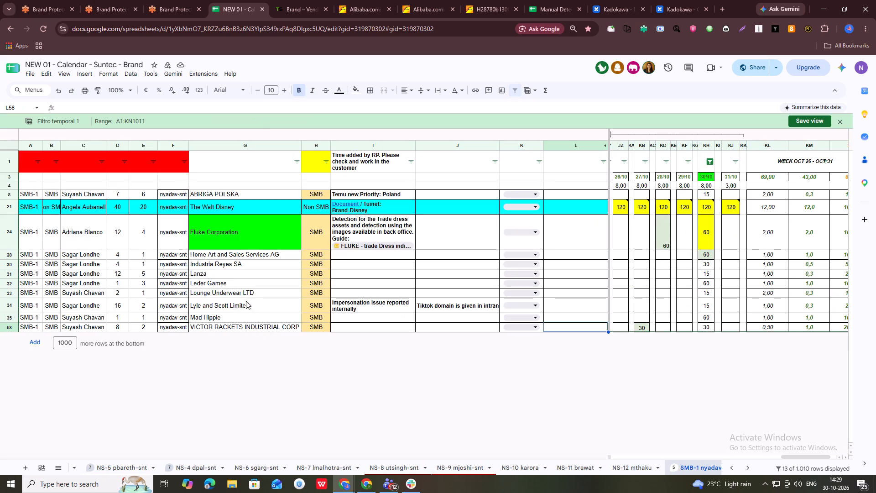
left_click(712, 160)
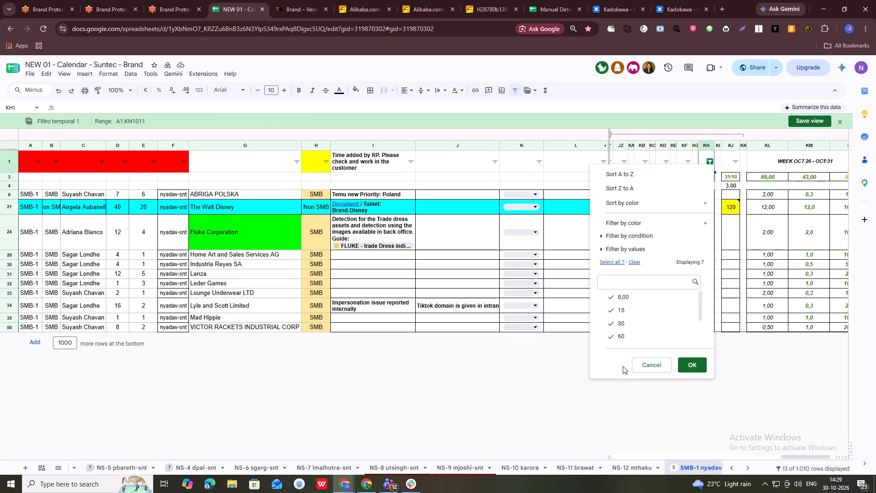
left_click(615, 257)
left_click(693, 366)
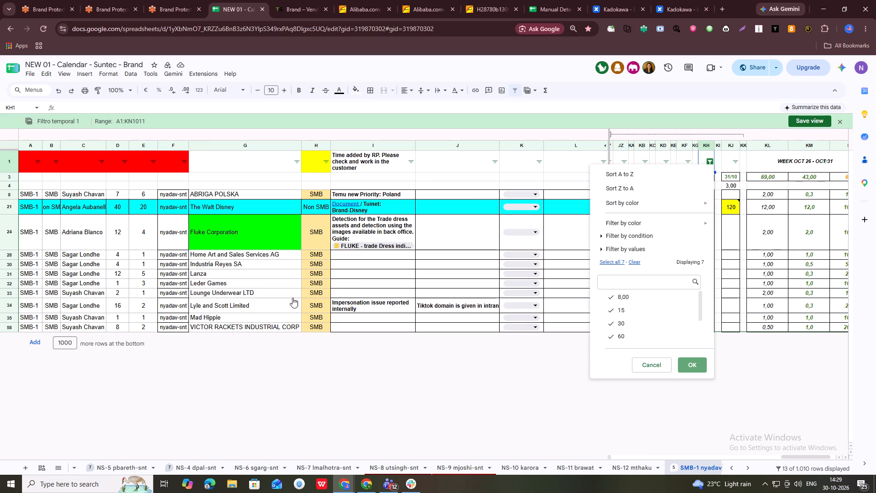
Look through the SMB-1 customer list and count its customers by selecting the names in G7 to G58.
scroll(249, 253, "down", 7)
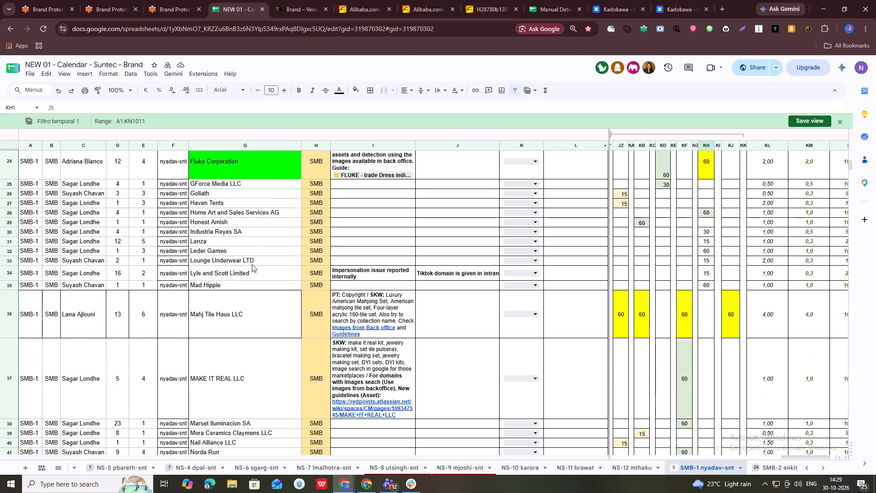
scroll(252, 264, "down", 5)
scroll(253, 271, "up", 10)
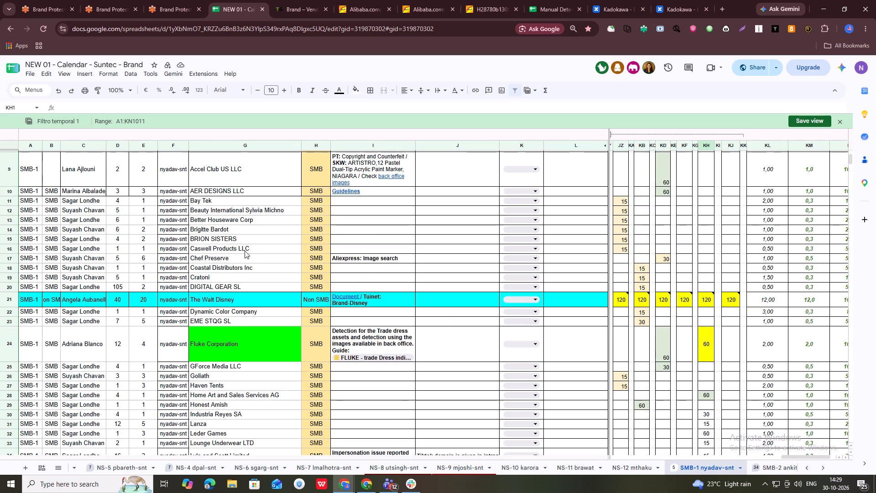
scroll(248, 260, "up", 11)
left_click(250, 226)
scroll(256, 291, "down", 3)
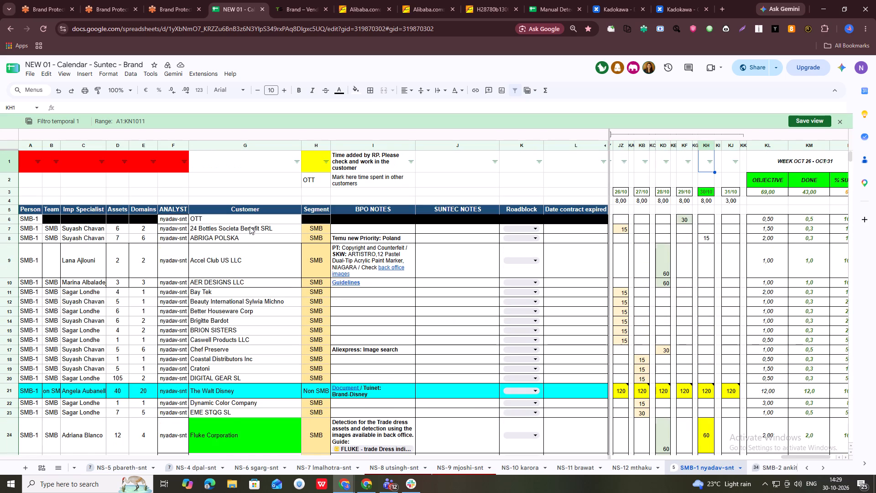
scroll(250, 226, "down", 3)
scroll(257, 295, "down", 7)
left_click(244, 314, "shift")
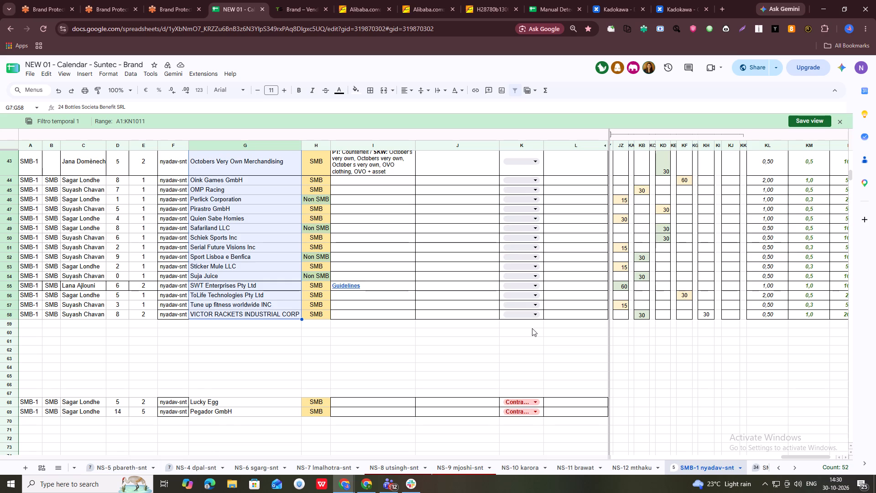
Filter the 30/10 column of the SMB-1 sheet to exclude blank cells.
left_click(472, 239)
scroll(723, 304, "up", 14)
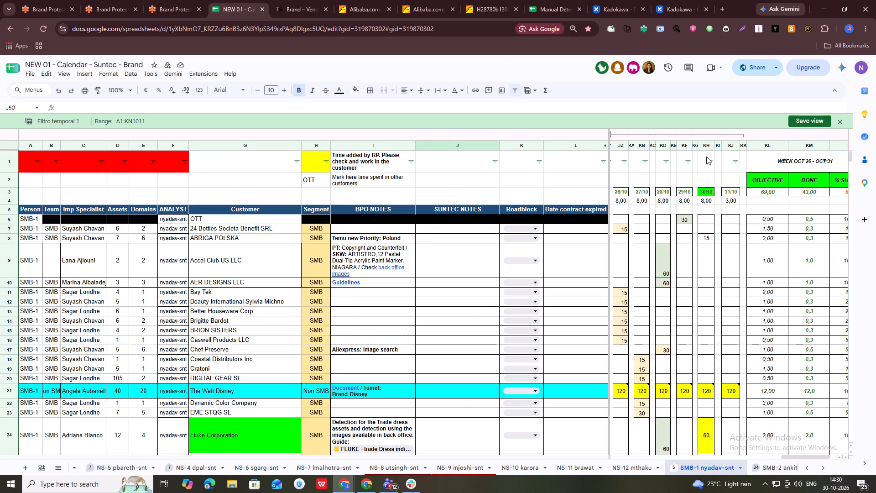
left_click(710, 161)
left_click(632, 294)
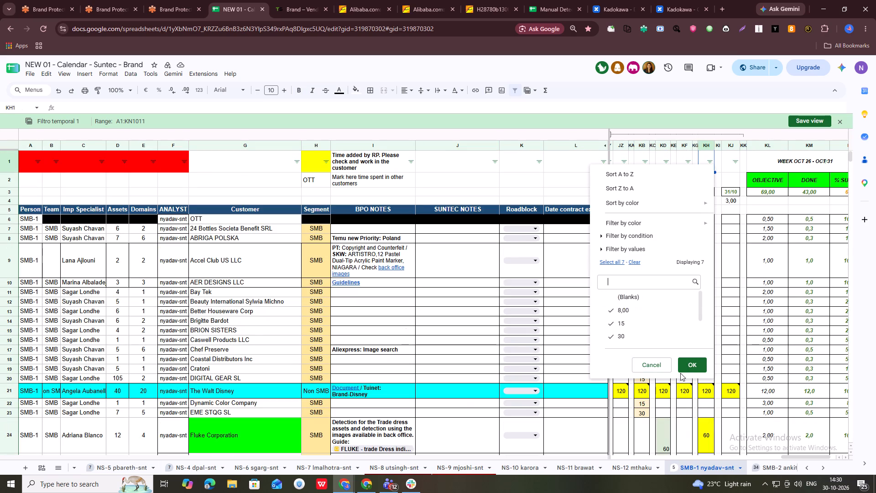
left_click(689, 366)
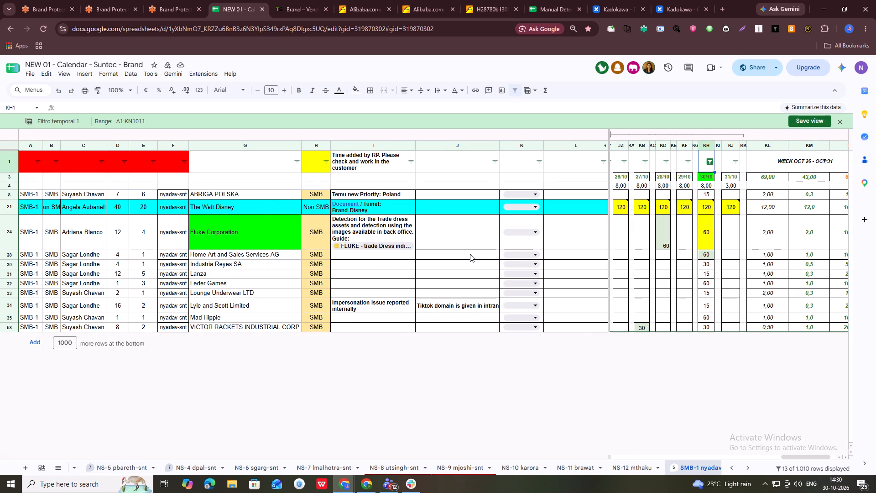
Fill the 30/10 cells of ABRIGA POLSKA, Industria Reyes SA, Lanza, Lounge Underwear LTD and Lyle and Scott Limited with light yellow 3.
left_click(262, 195)
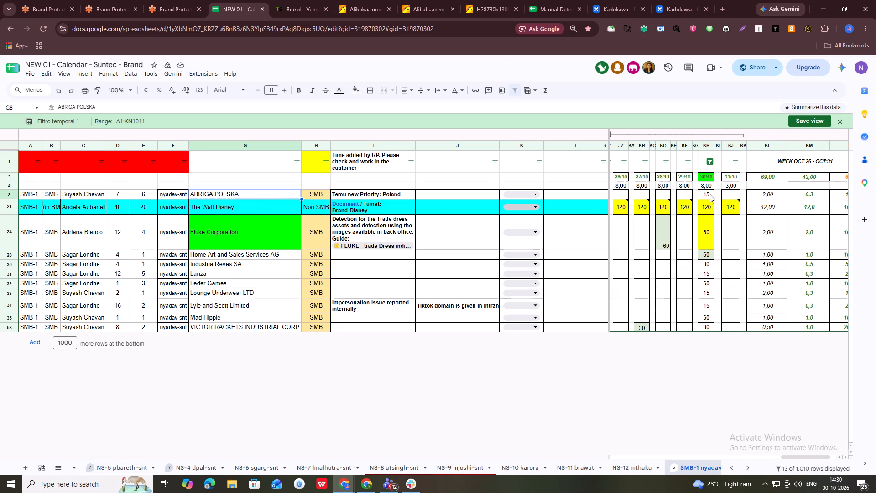
left_click(704, 195)
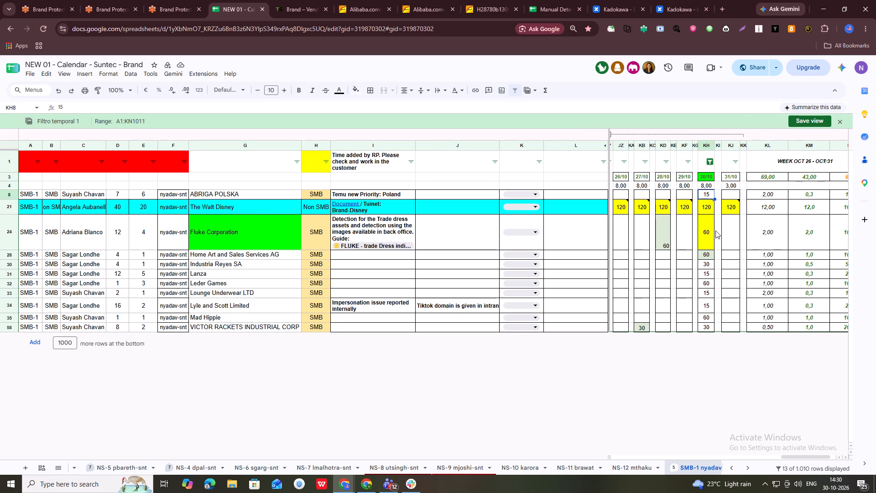
left_click(708, 264, "ctrl")
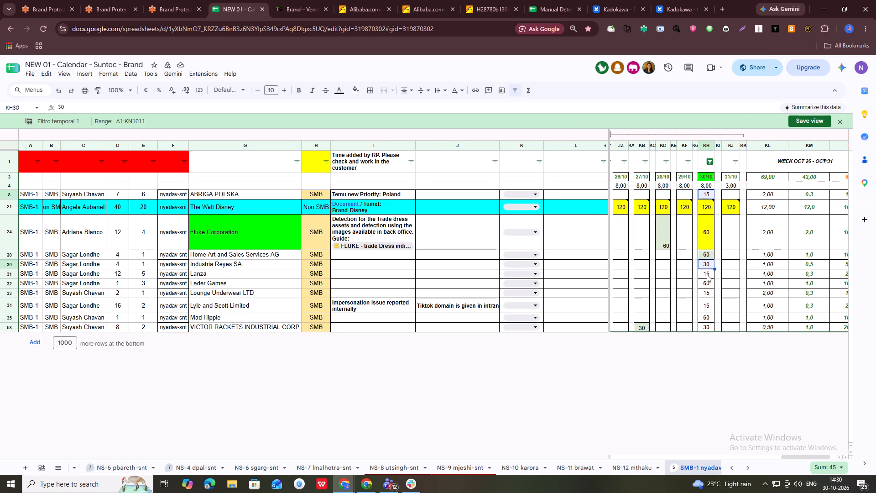
left_click(707, 275, "ctrl")
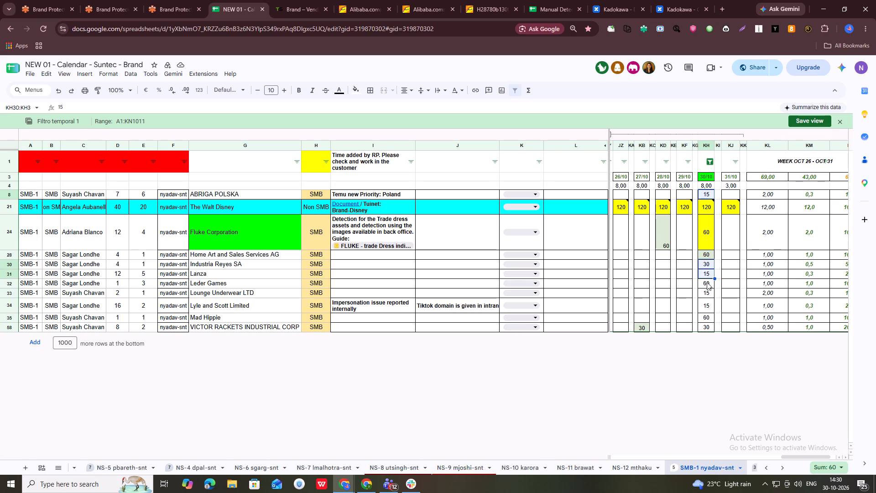
left_click(706, 296, "ctrl")
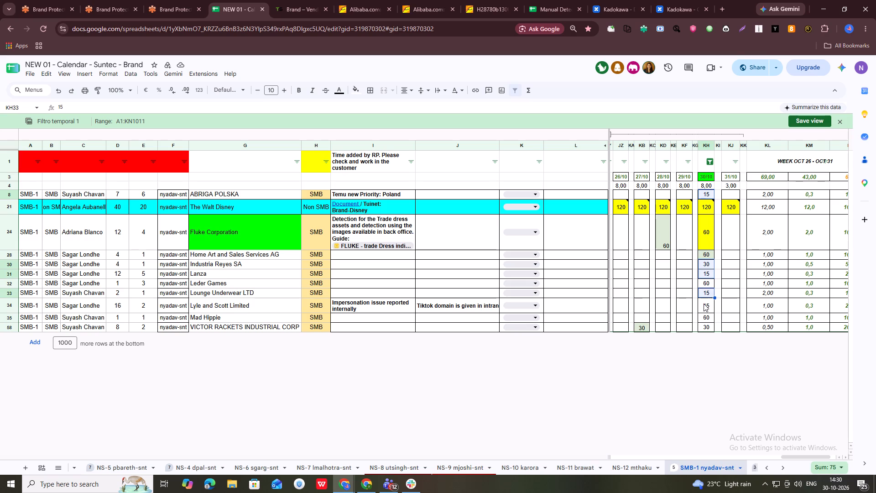
left_click(704, 307, "ctrl")
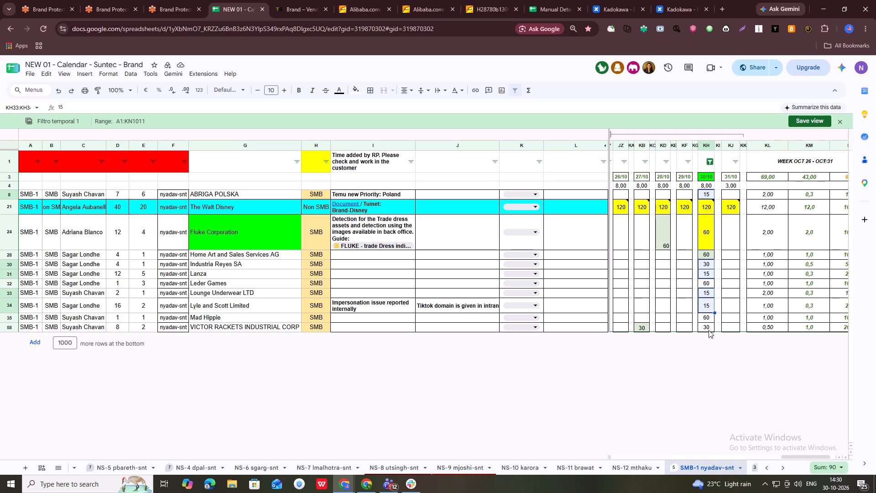
left_click(358, 93)
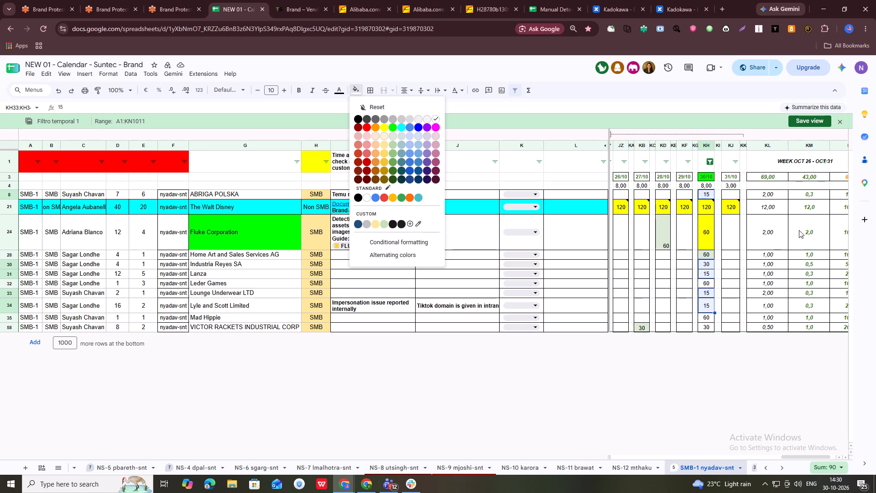
left_click(385, 137)
left_click(749, 258)
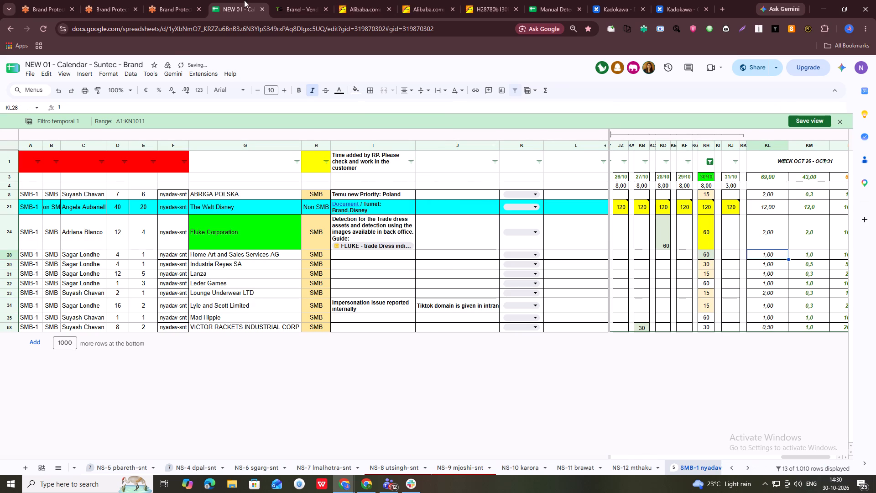
Compare the Alibaba mat results with Sunday Mahjong's official images and copy the link of the "Custom Logo Non-slip Soundproof" mat listing.
left_click(362, 0)
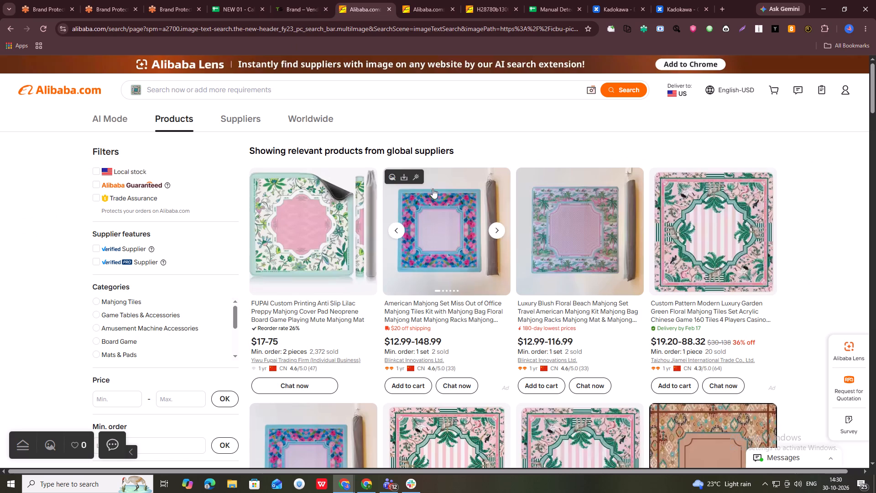
scroll(479, 257, "down", 5)
left_click(456, 0)
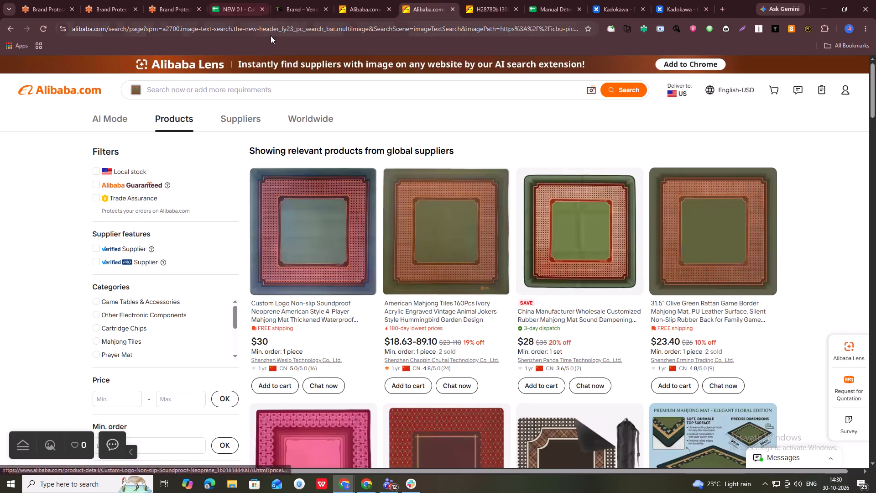
left_click(125, 0)
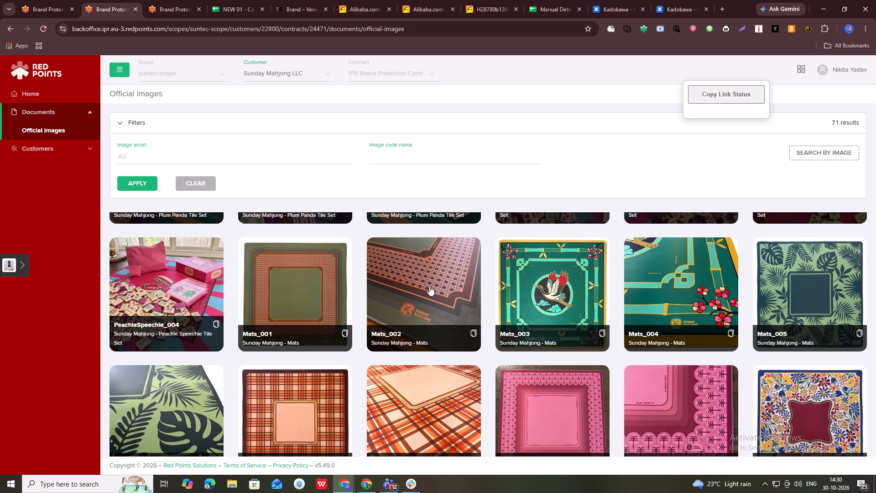
left_click(418, 0)
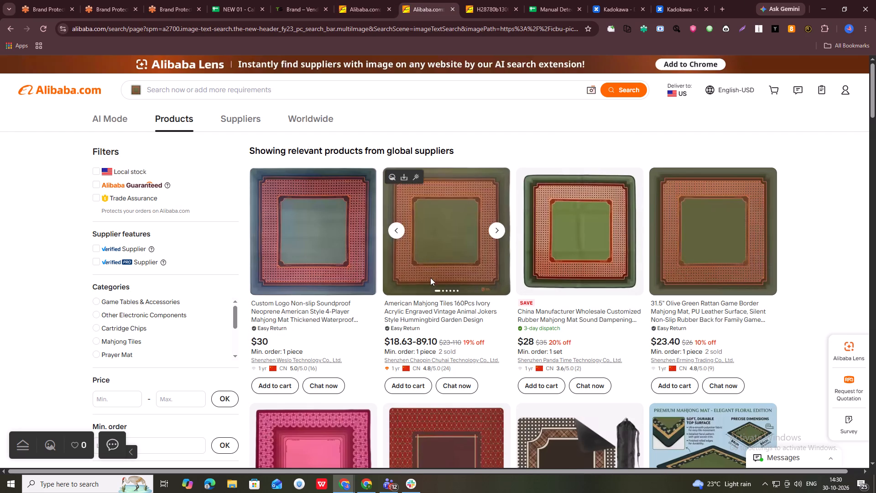
left_click(129, 0)
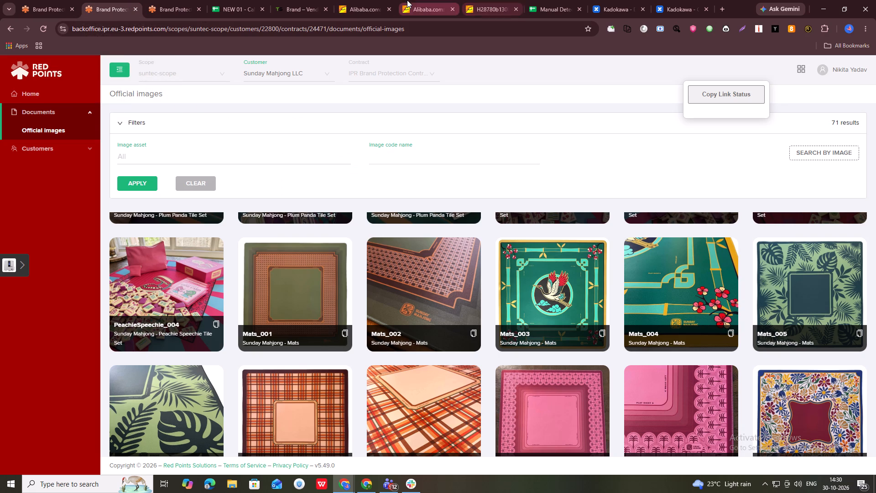
left_click(415, 0)
right_click(315, 312)
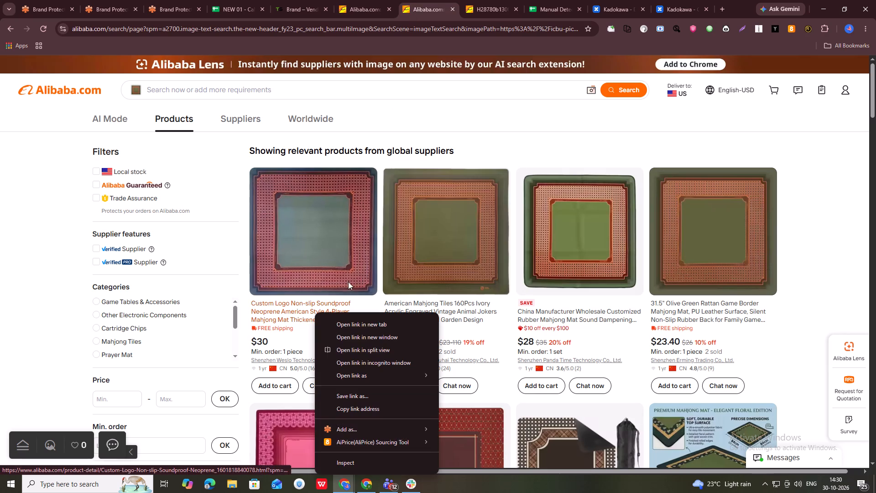
left_click(352, 405)
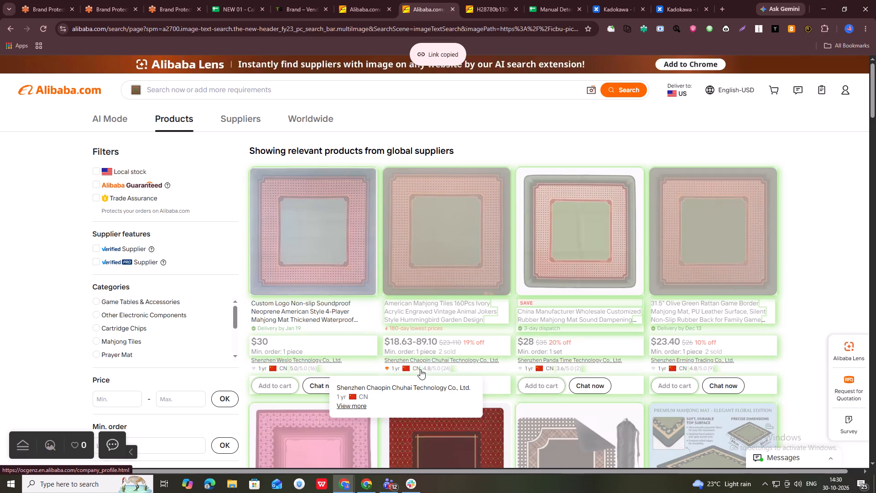
Look through the remaining Alibaba image-search results for listings that match Sunday Mahjong's mat designs.
scroll(534, 387, "down", 7)
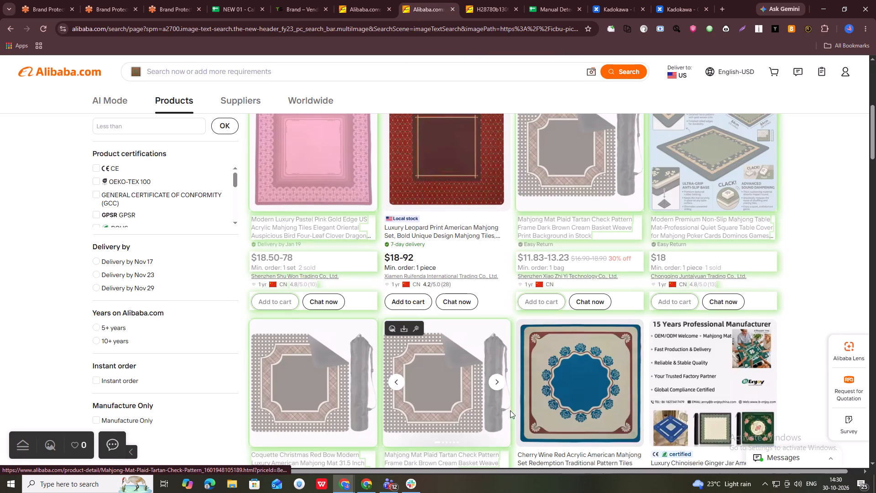
scroll(667, 323, "down", 6)
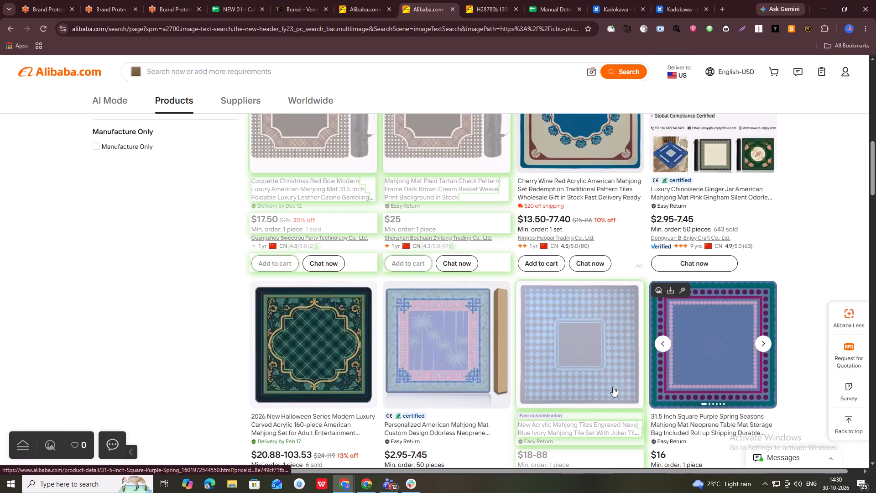
scroll(616, 336, "down", 6)
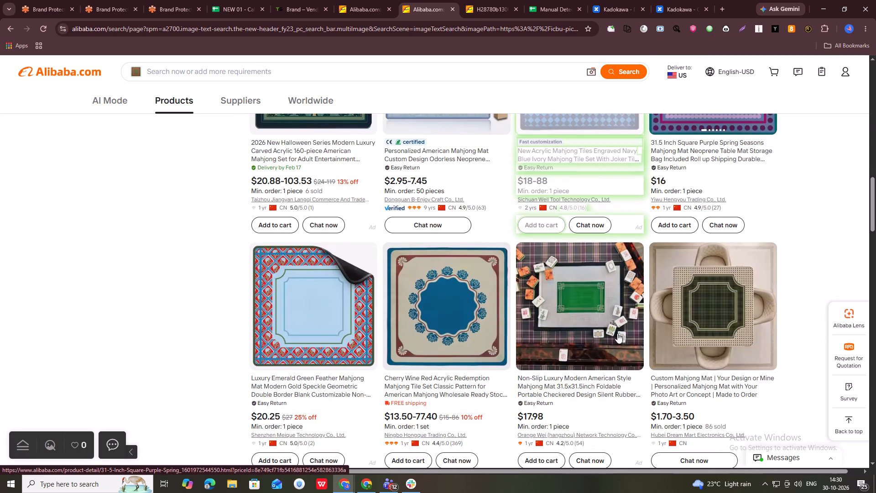
scroll(618, 332, "down", 11)
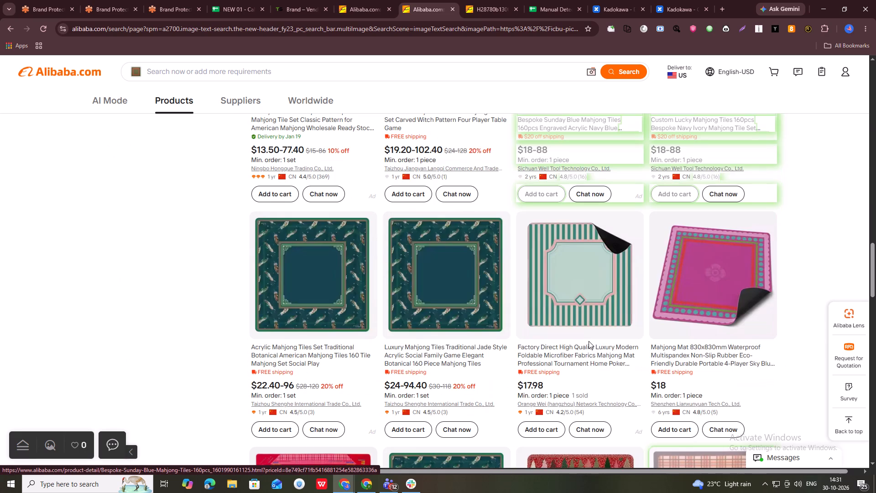
scroll(589, 341, "down", 7)
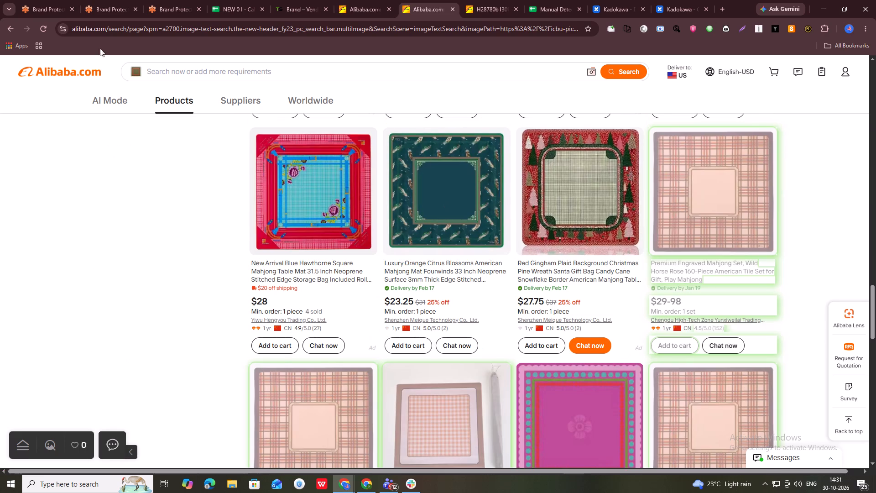
Run an Alibaba image search with Sunday Mahjong's official image Mats_009 in the first Alibaba results page.
left_click(91, 0)
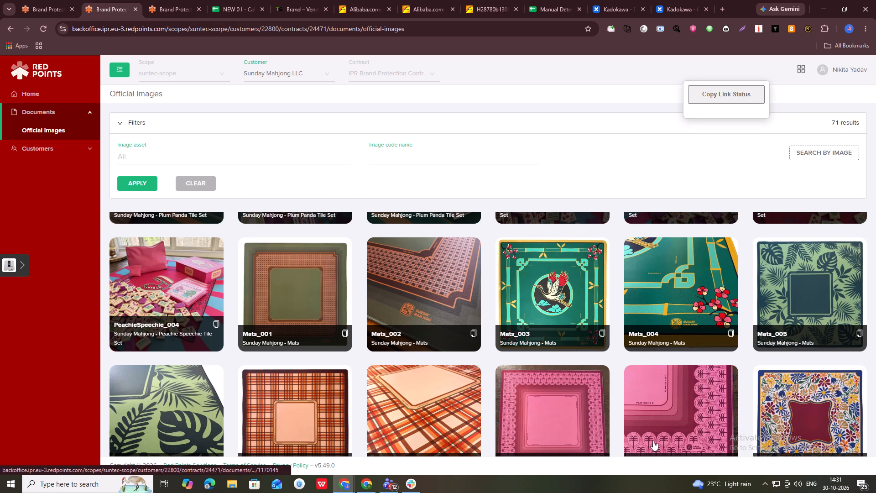
scroll(652, 435, "down", 3)
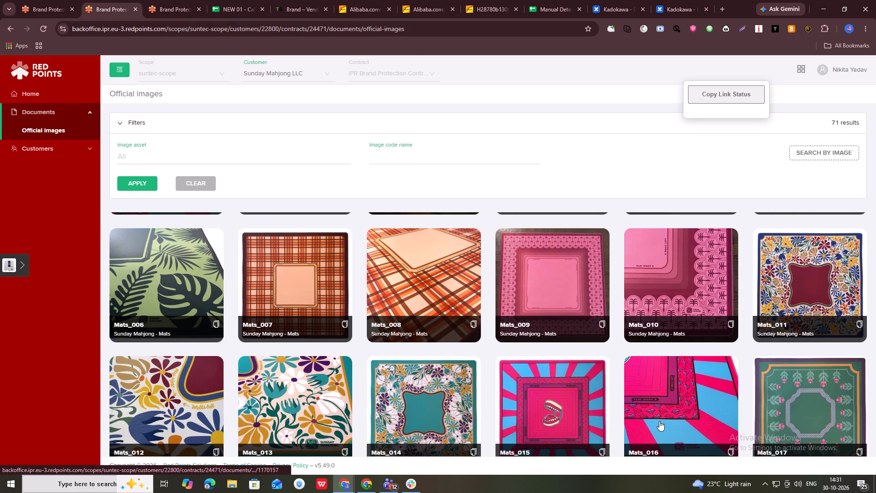
scroll(673, 416, "up", 2)
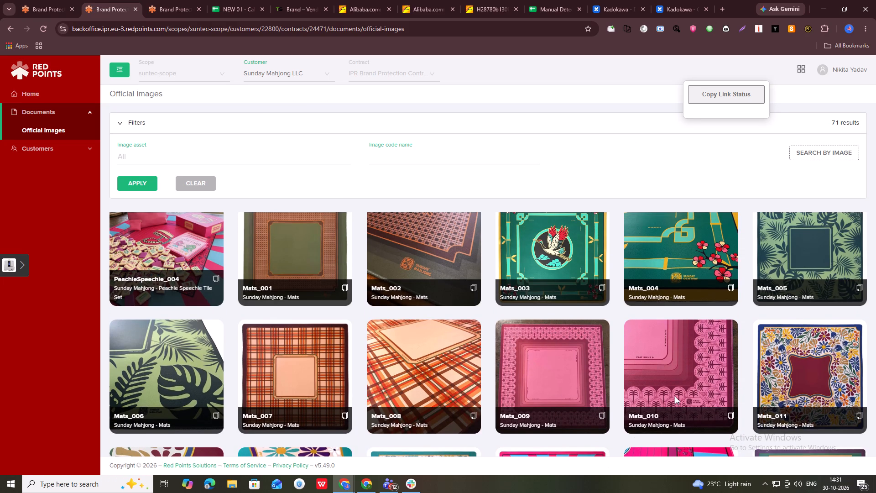
left_click_drag(555, 386, 393, 0)
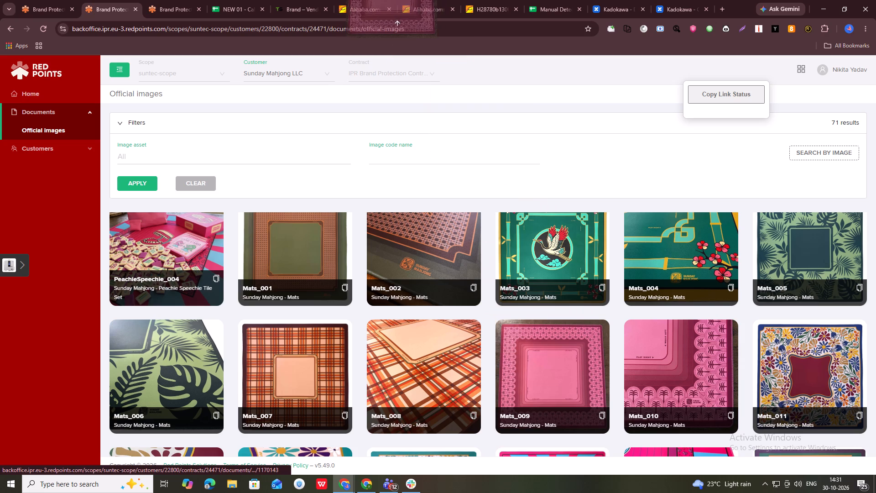
left_click_drag(393, 0, 365, 115)
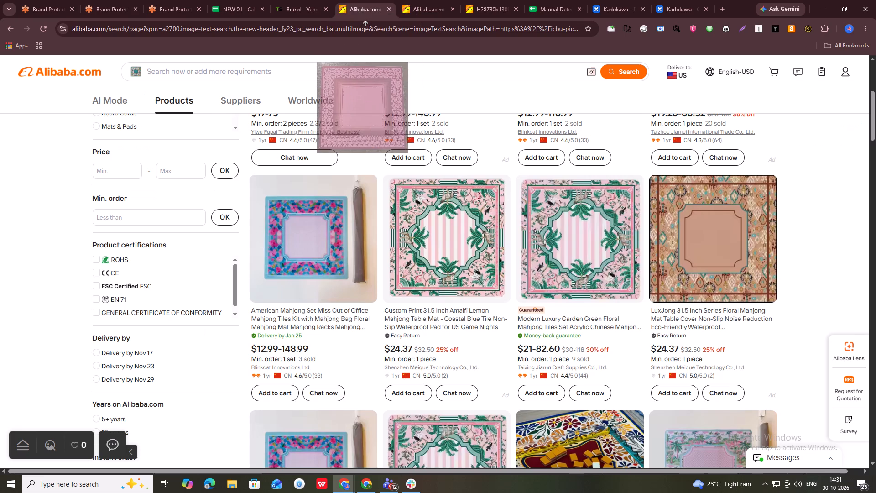
left_click_drag(365, 115, 408, 149)
Run an Alibaba image search with Sunday Mahjong's official image Mats_014 in the second Alibaba results page.
left_click(118, 0)
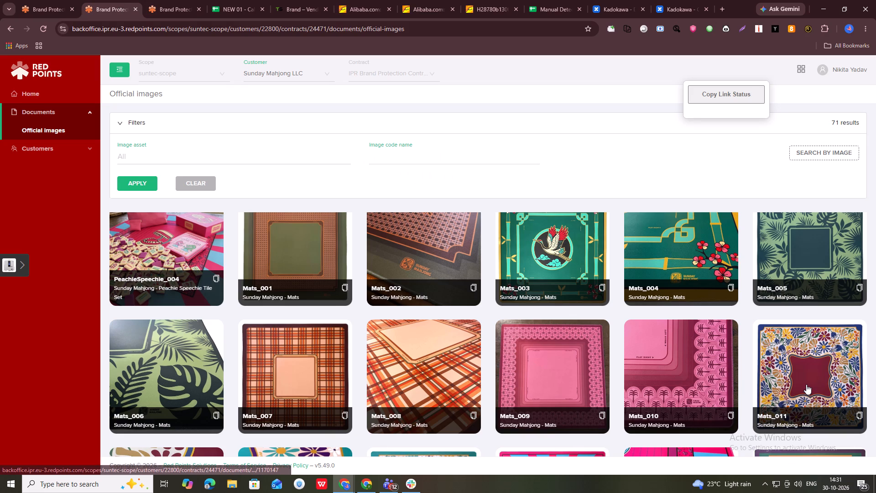
scroll(670, 381, "down", 2)
left_click_drag(412, 422, 437, 0)
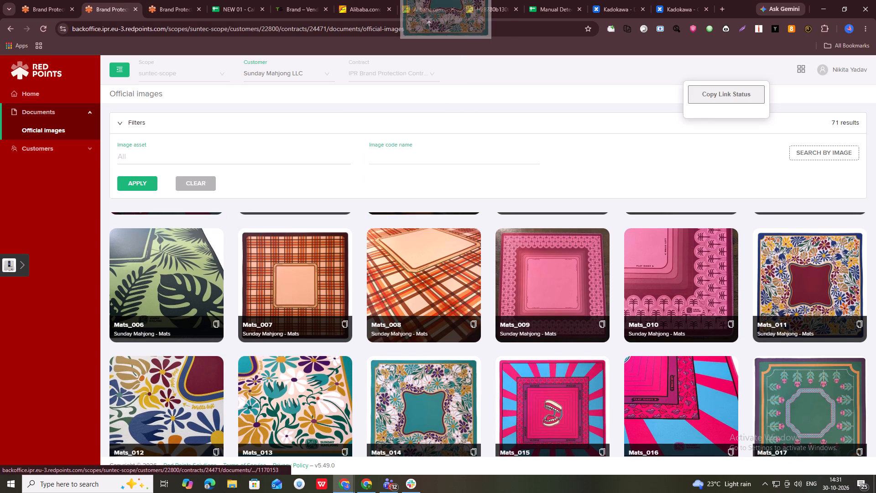
left_click_drag(437, 0, 425, 35)
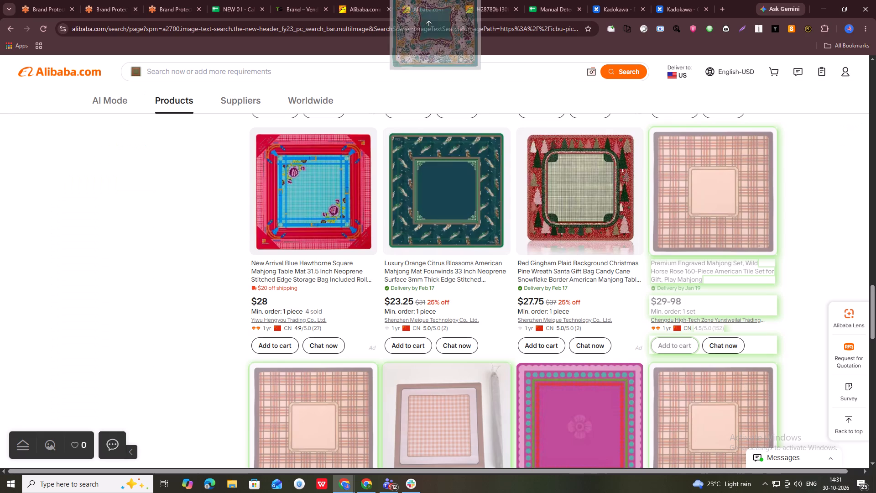
left_click_drag(425, 35, 367, 154)
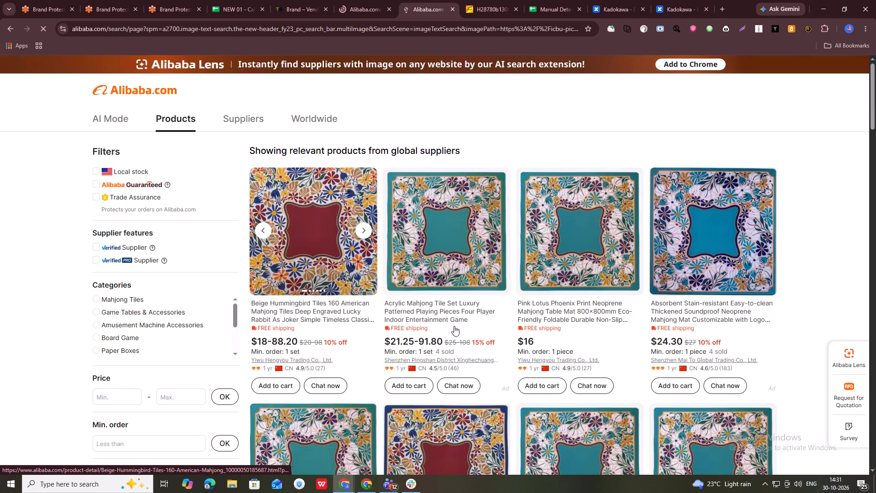
Examine the Mats_014 image-search results on Alibaba for listings that copy the floral mat design.
scroll(654, 348, "down", 9)
scroll(613, 335, "down", 9)
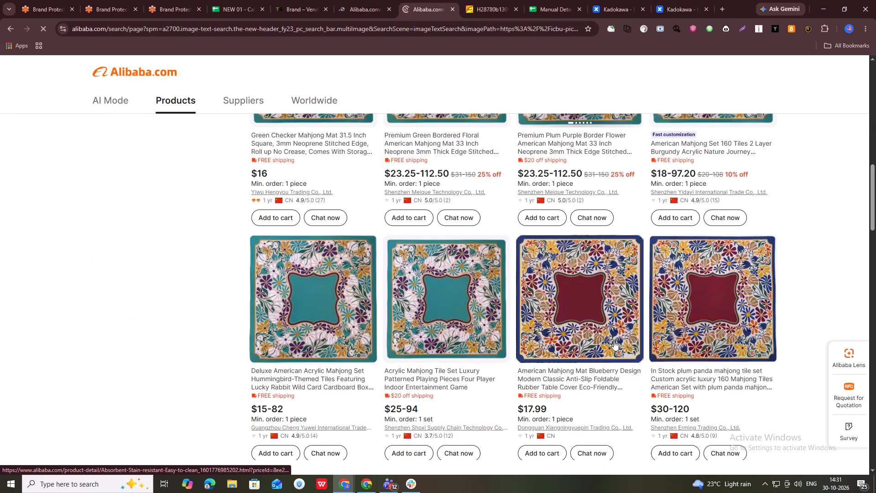
scroll(614, 341, "down", 7)
scroll(618, 329, "up", 16)
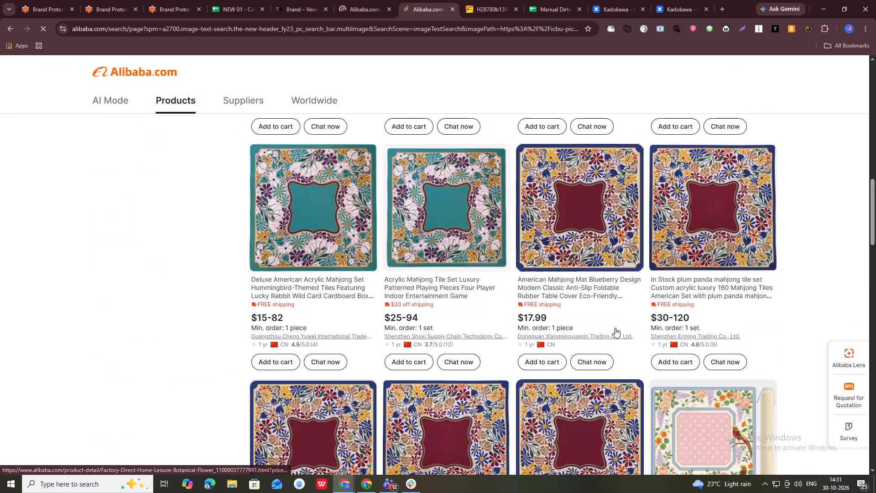
scroll(615, 328, "up", 20)
scroll(615, 328, "up", 6)
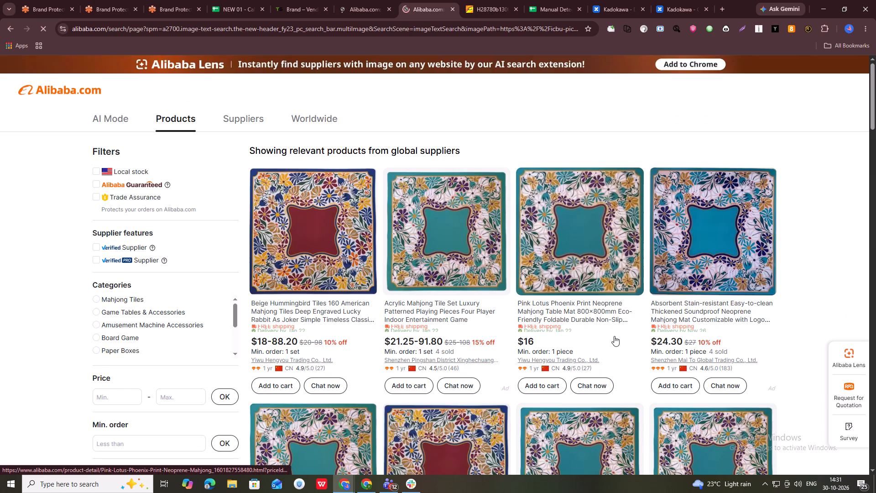
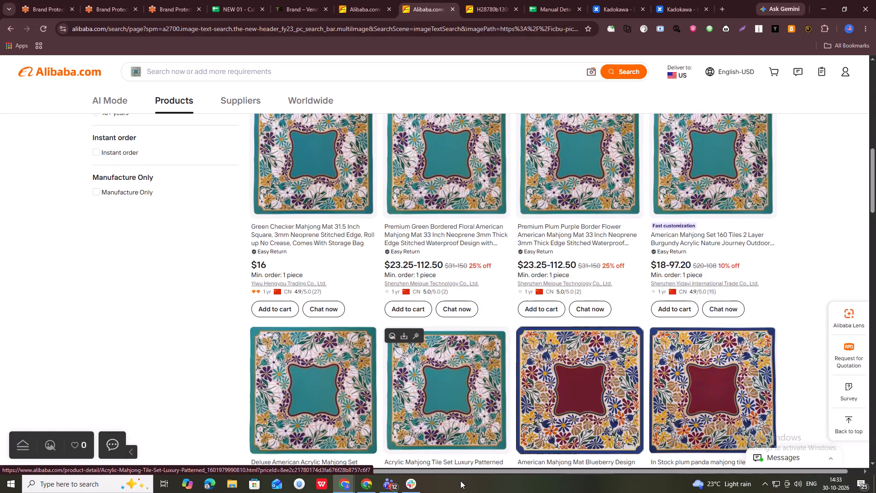
Return to the first listings of the Mats_014 image-search results on Alibaba and examine their mat designs.
left_click(52, 215)
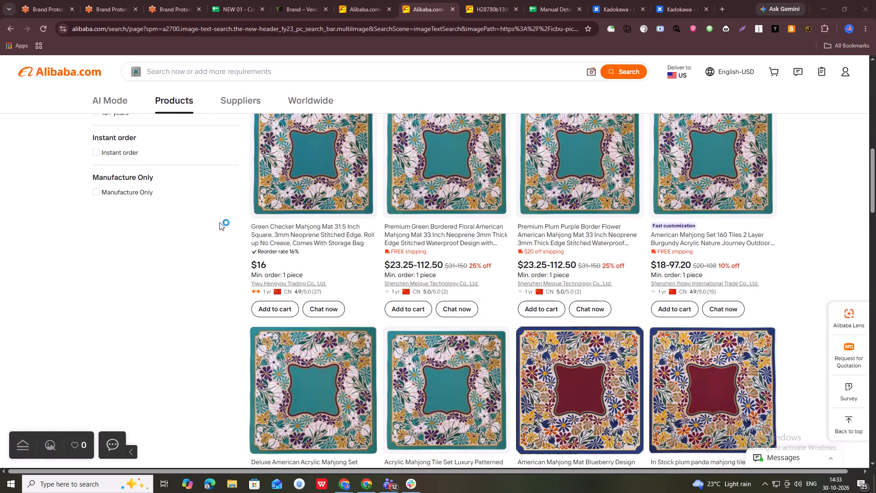
scroll(546, 279, "up", 16)
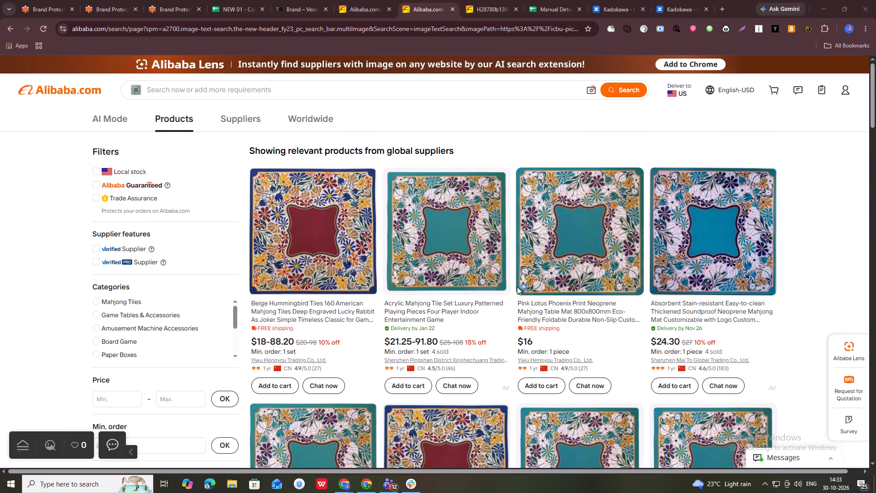
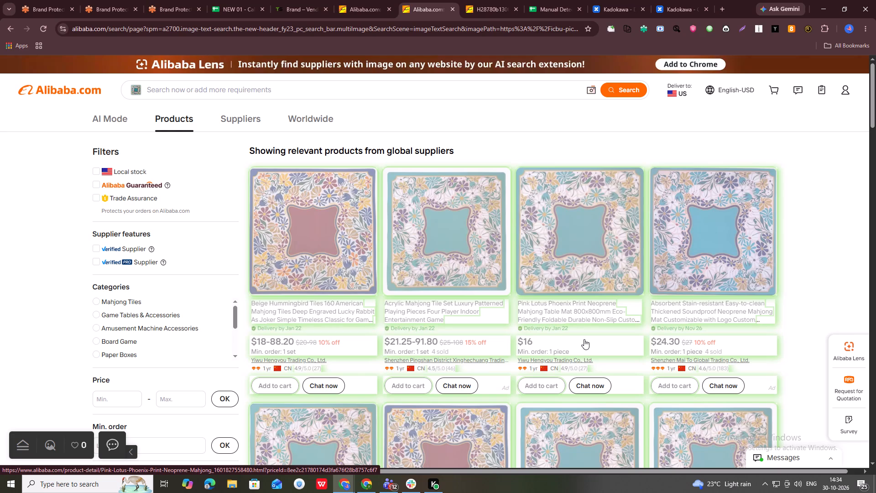
Examine the further listings in the Mats_014 image-search results on Alibaba for copied mat designs.
scroll(396, 405, "down", 6)
scroll(500, 390, "down", 5)
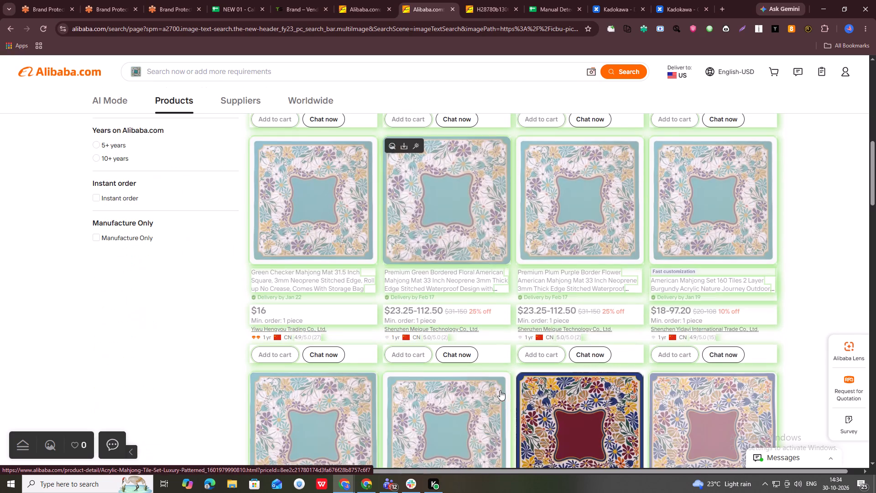
scroll(511, 385, "down", 3)
scroll(633, 368, "down", 6)
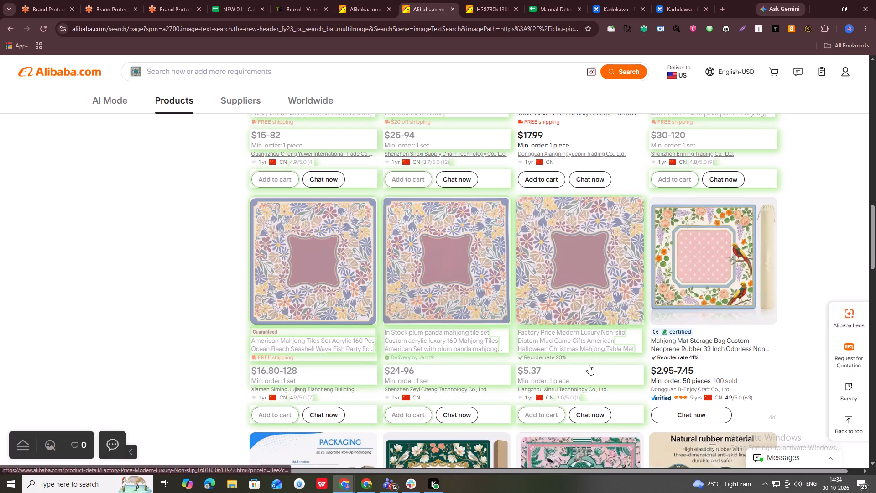
scroll(589, 365, "down", 5)
In the Red Points New Incident form for Sunday Mahjong LLC, select the asset Sunday Mahjong - Mats.
left_click(63, 0)
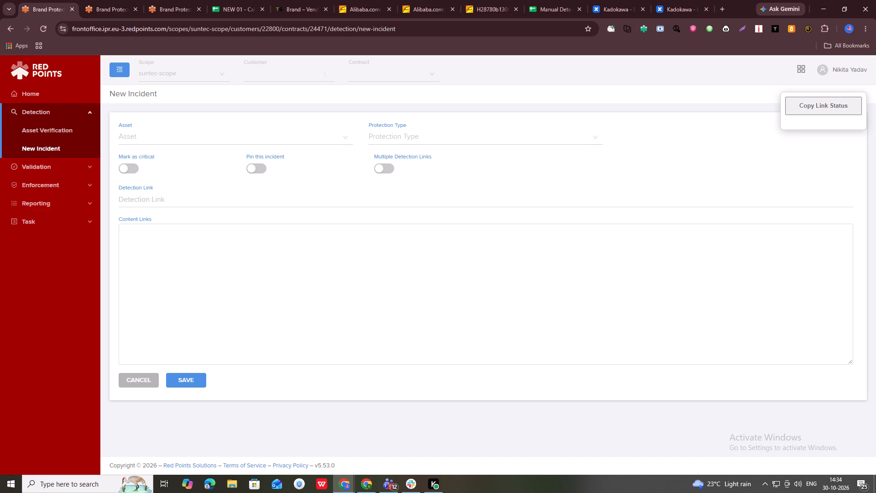
left_click(227, 136)
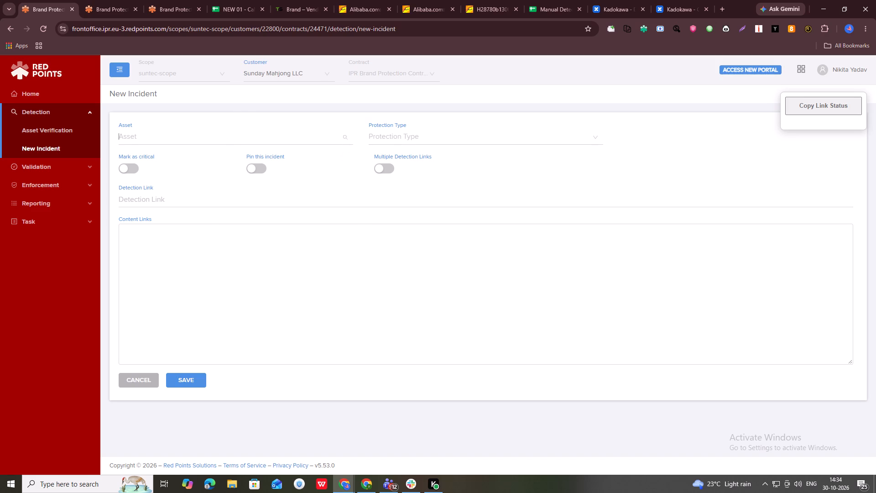
scroll(187, 194, "down", 7)
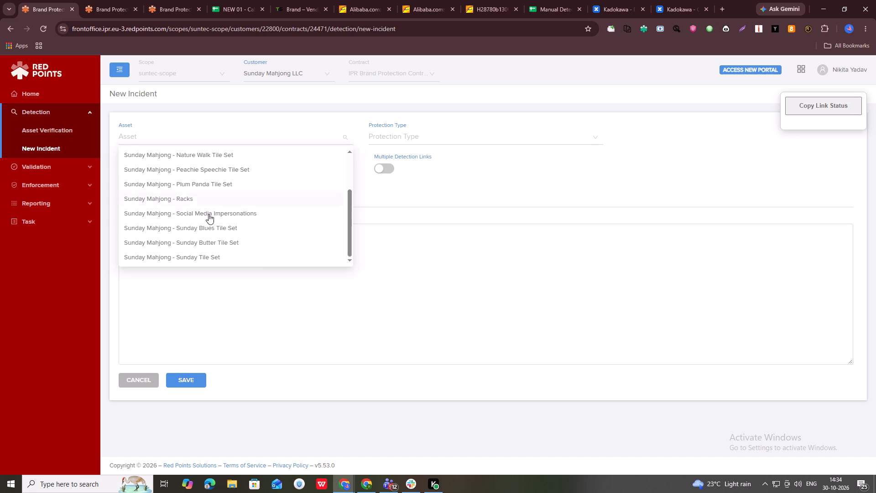
scroll(233, 226, "down", 6)
scroll(237, 209, "up", 7)
left_click(162, 198)
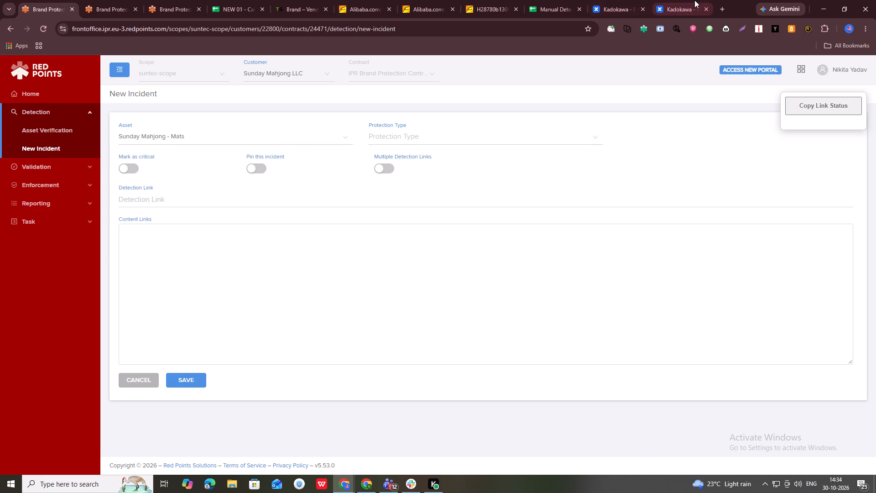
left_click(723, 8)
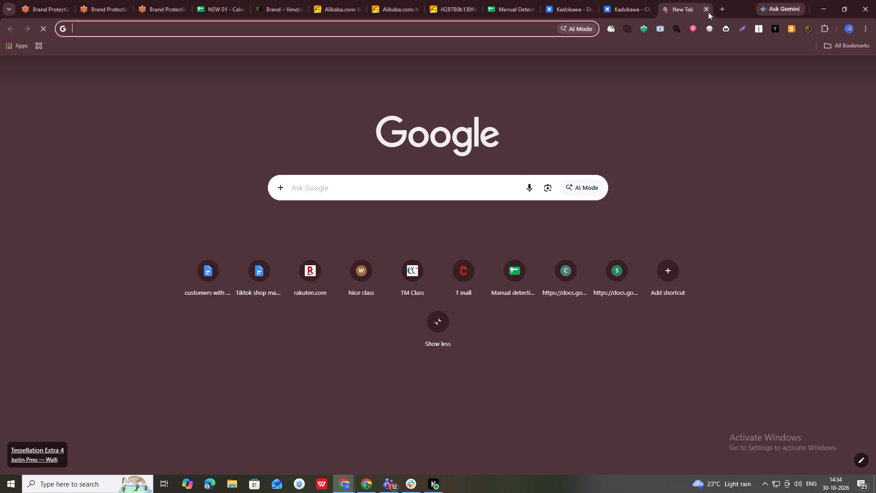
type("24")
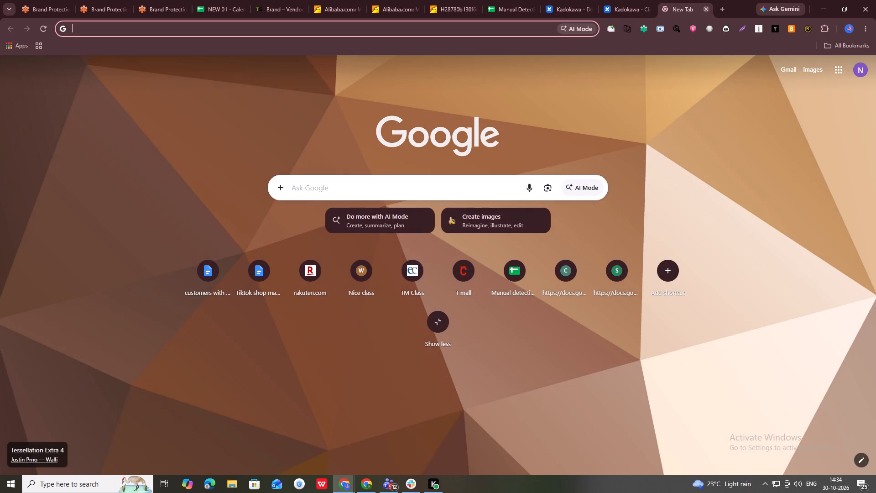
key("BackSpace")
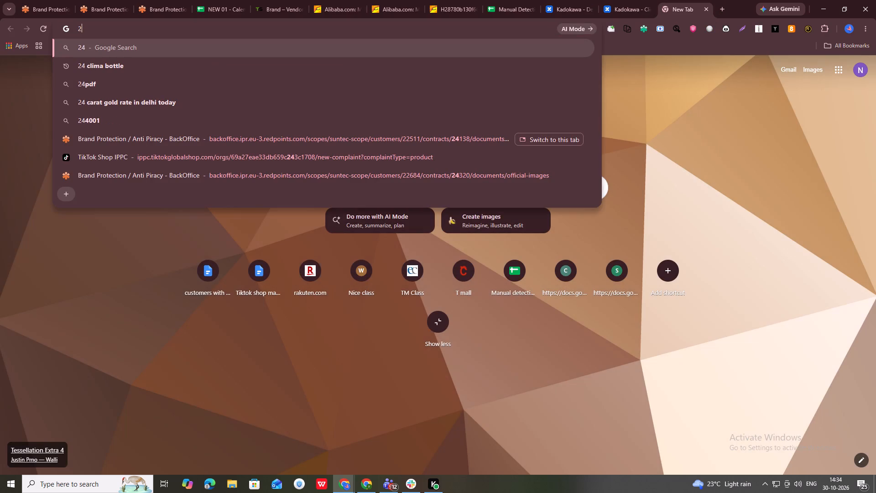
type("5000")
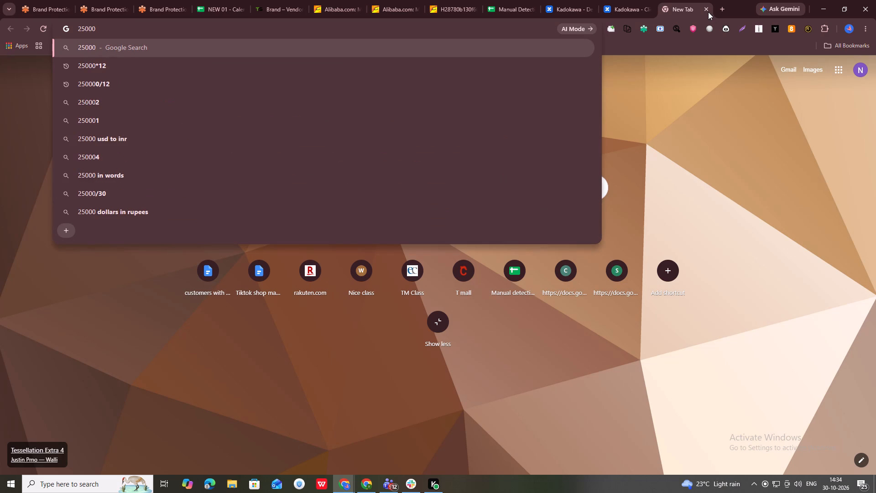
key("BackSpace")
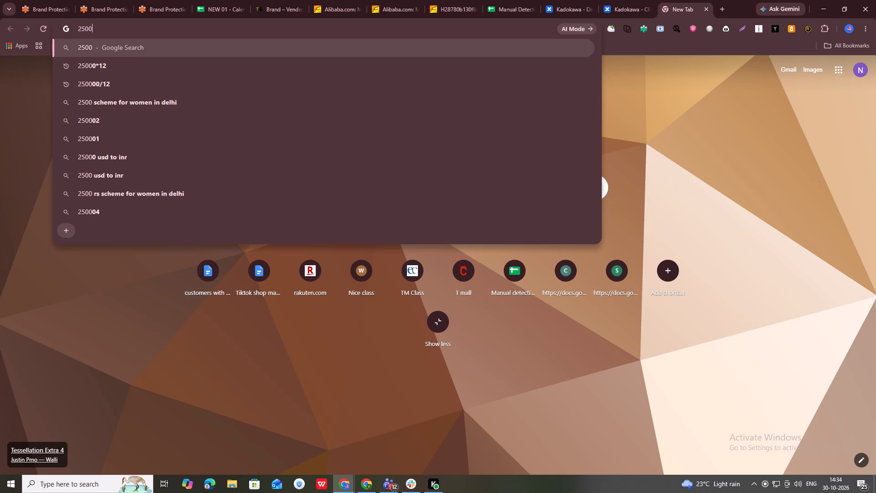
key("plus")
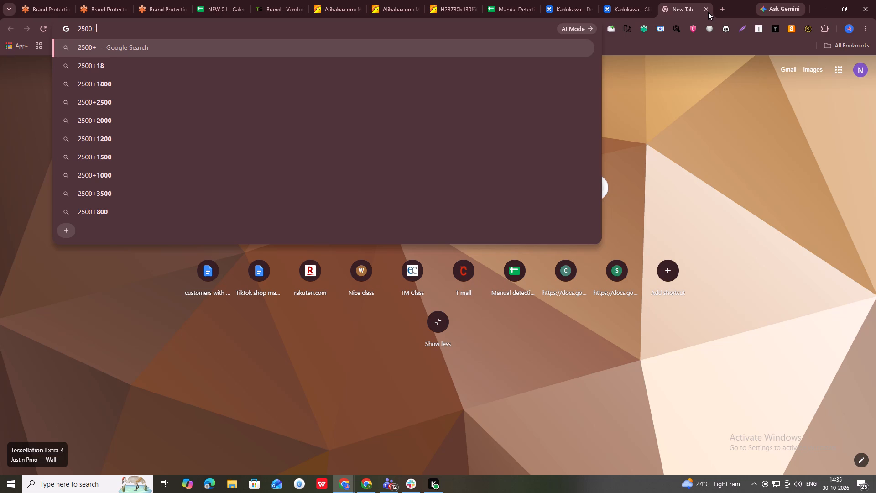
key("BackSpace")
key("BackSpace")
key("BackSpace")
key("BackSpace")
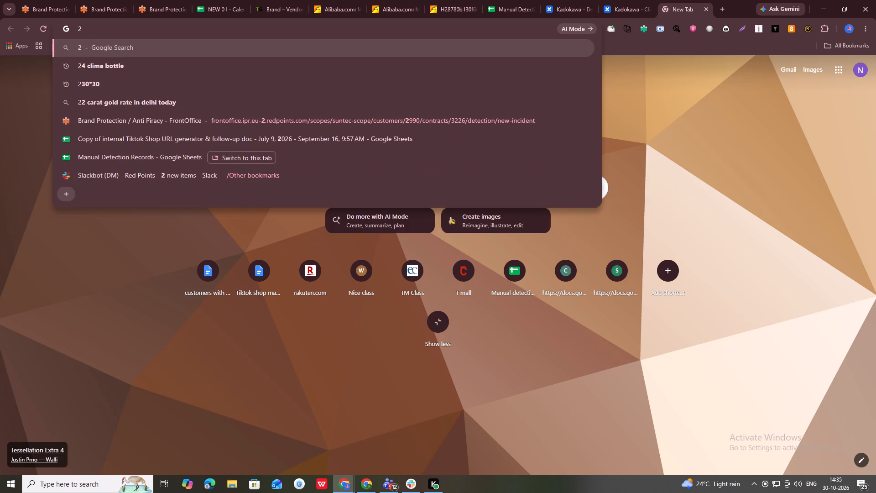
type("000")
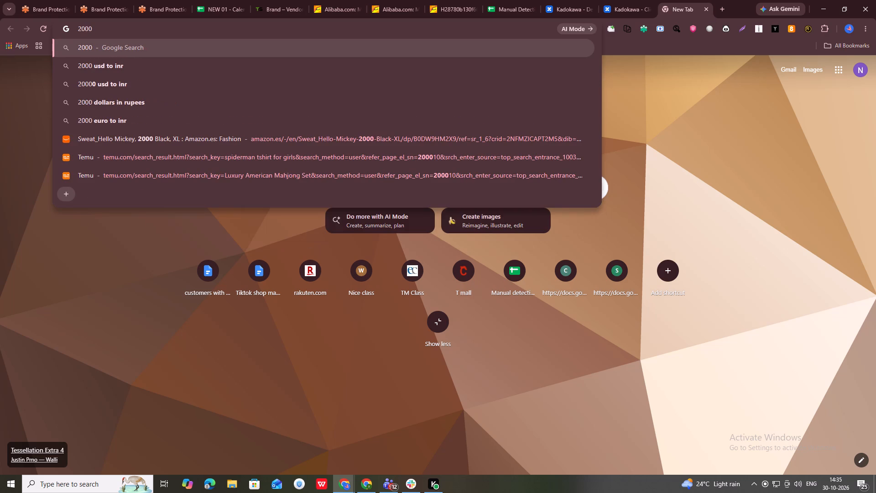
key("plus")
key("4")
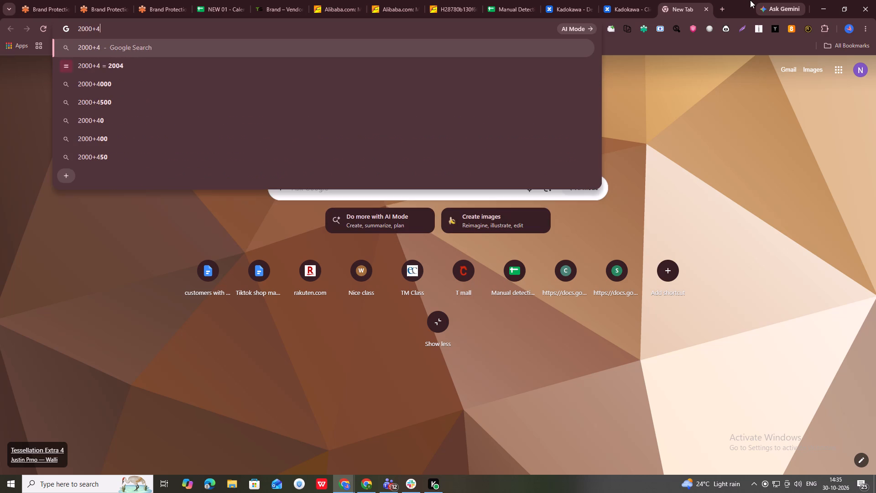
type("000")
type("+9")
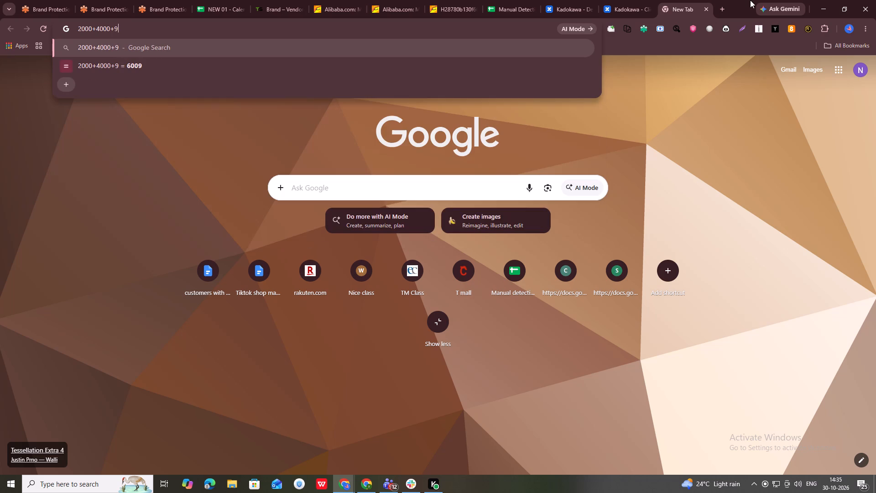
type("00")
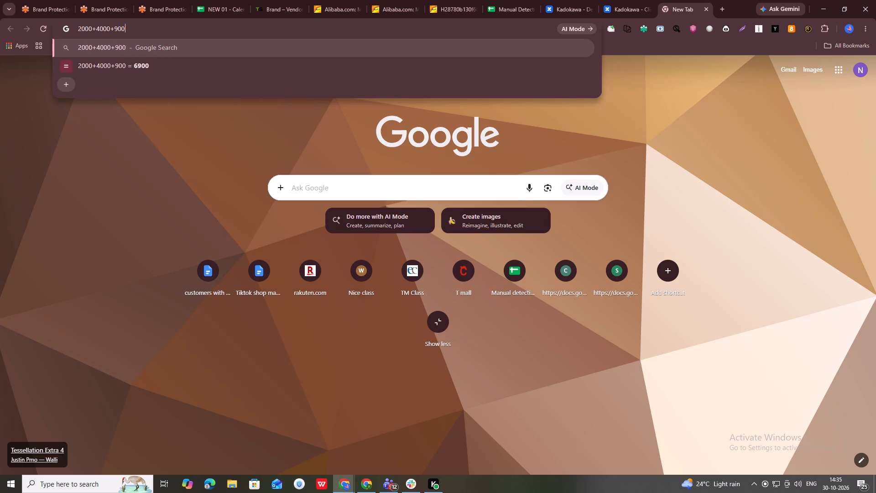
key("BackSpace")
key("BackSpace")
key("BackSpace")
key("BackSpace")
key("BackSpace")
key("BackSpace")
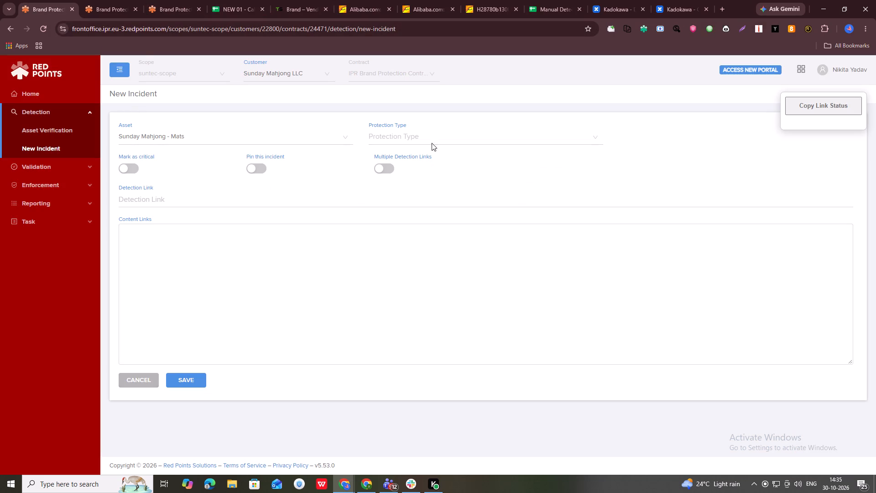
Set the incident's protection type to Copyright and enable multiple detection links.
left_click(432, 139)
left_click(386, 154)
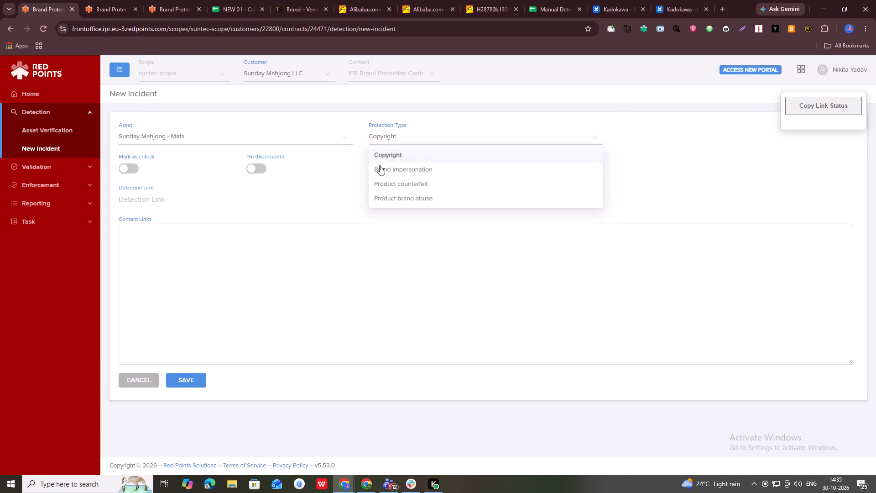
left_click(385, 168)
left_click(388, 252)
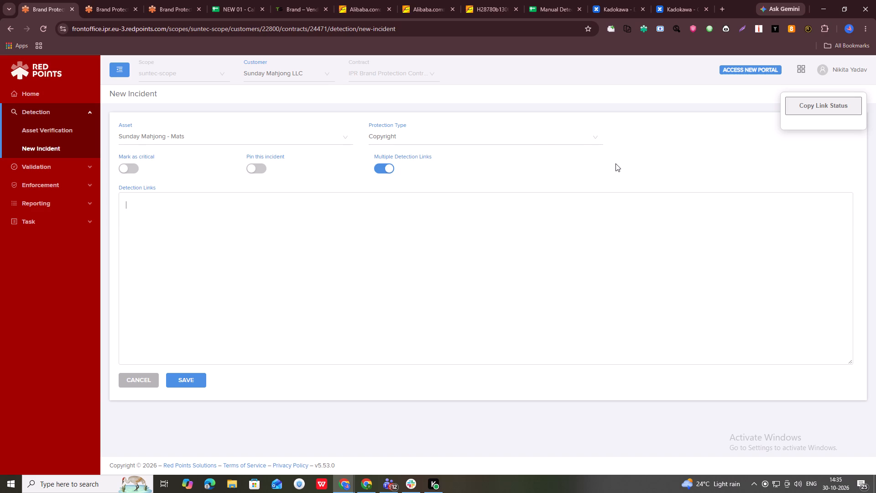
Copy the Alibaba links in rows 103052 to 103068 of Manual Detection Records into the incident's detection links and save it.
key("alt+Tab")
key("alt+Tab")
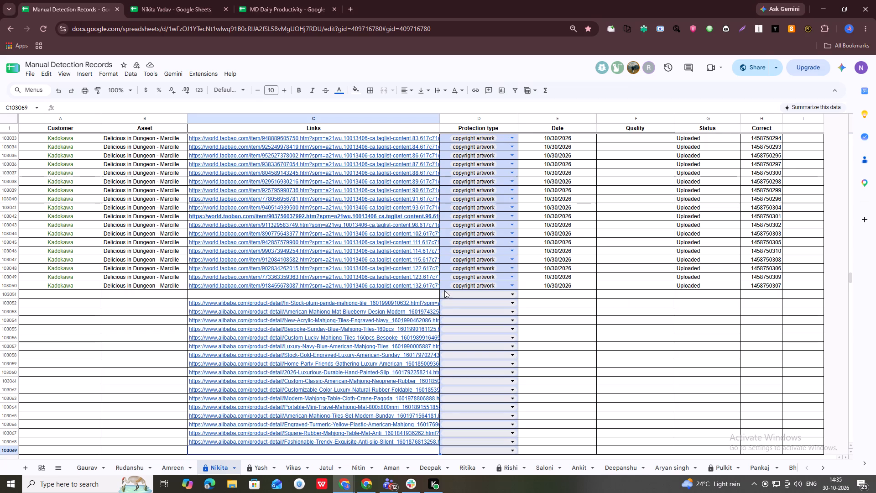
left_click_drag(399, 302, 381, 445)
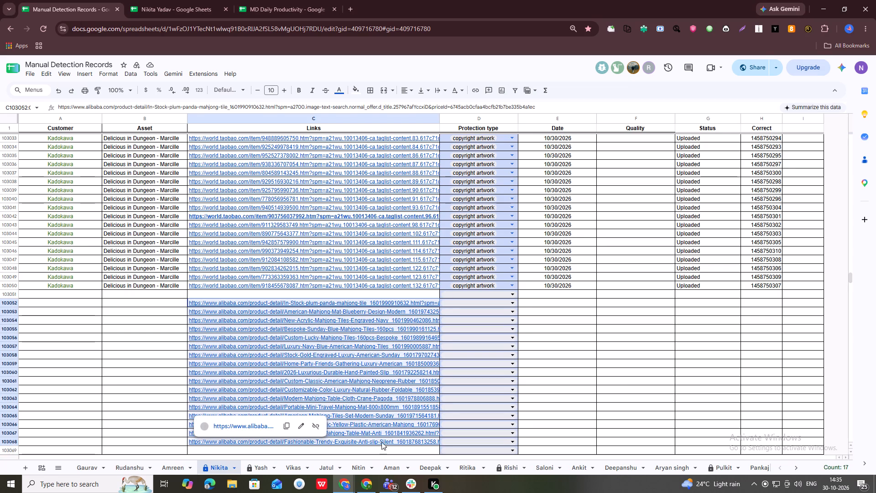
key("ctrl+c")
key("ctrl+c")
key("ctrl+c")
key("ctrl+c")
key("ctrl+c")
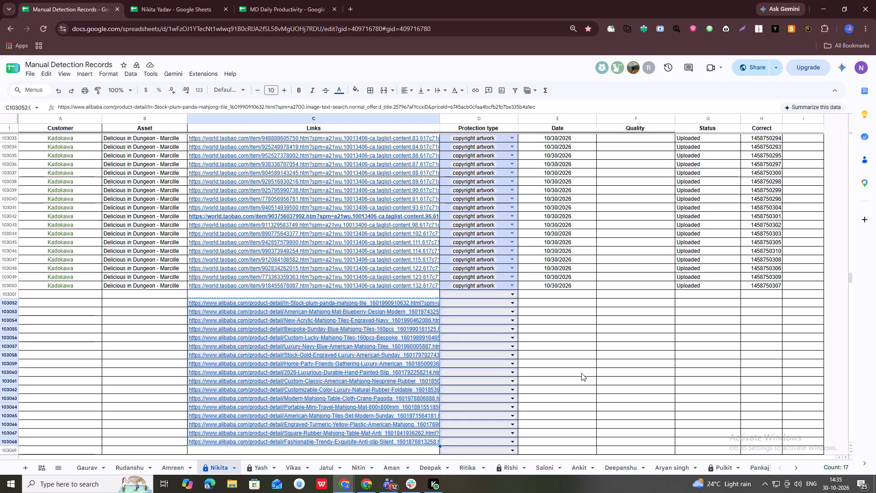
key("ctrl+c")
key("alt+Tab")
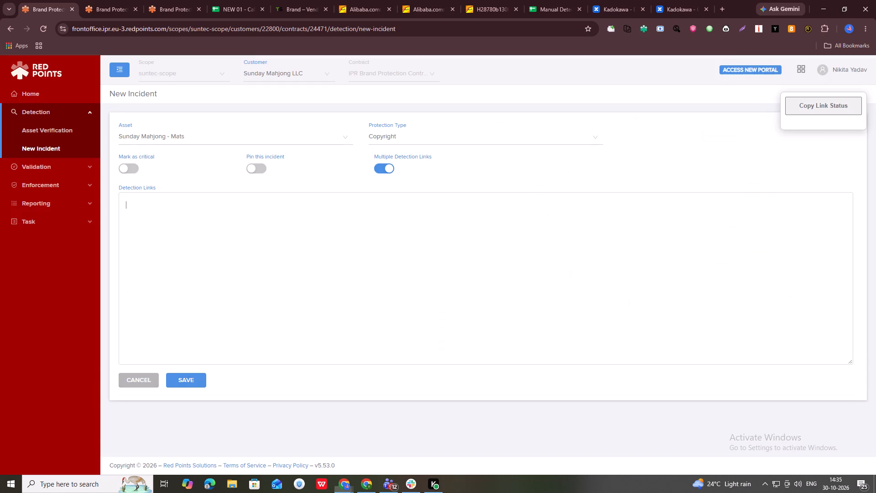
key("ctrl+v")
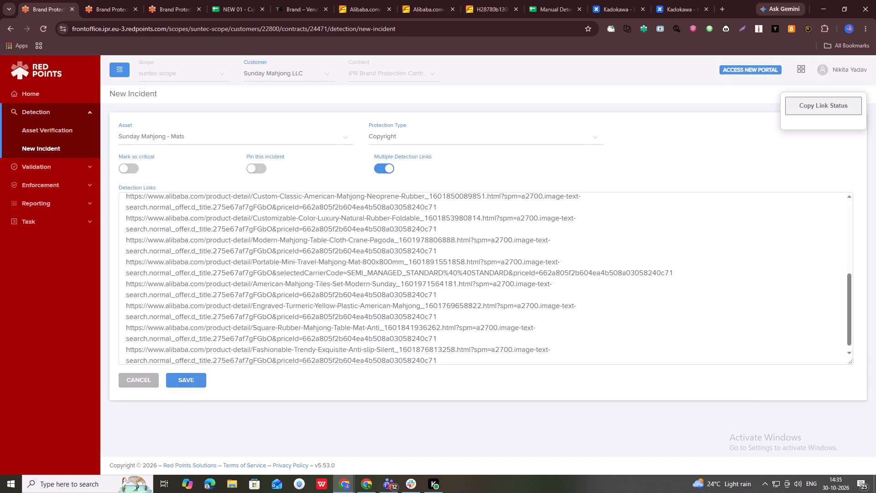
left_click(194, 381)
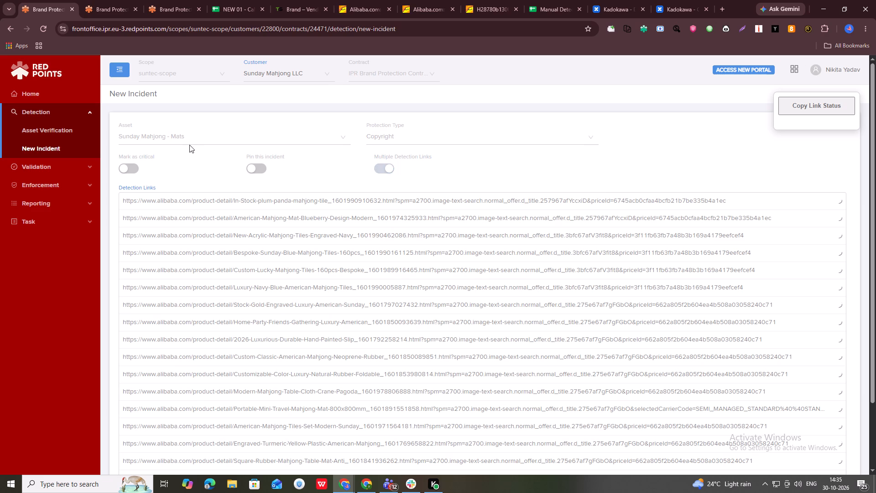
Copy the asset Sunday Mahjong - Mats and customer Sunday Mahjong LLC from the incident into row 103052 of Manual Detection Records.
left_click(194, 138, "alt")
key("alt+Tab")
left_click(171, 301)
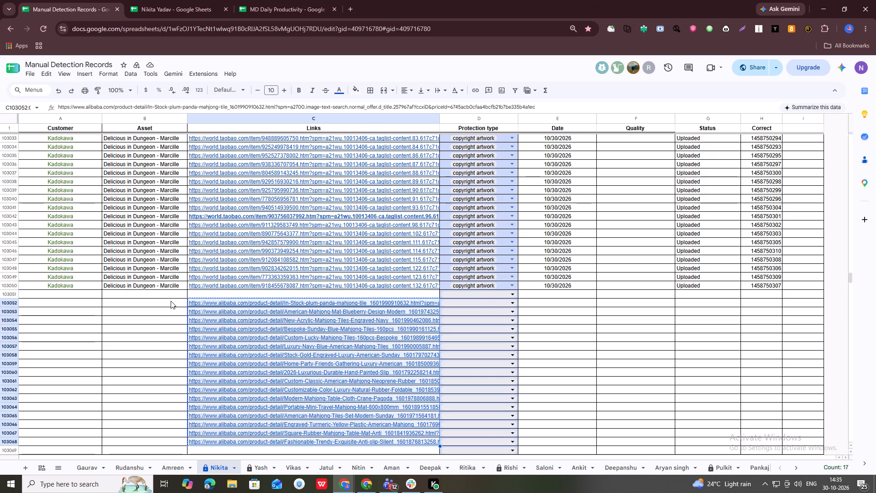
key("ctrl+v")
key("Left")
key("alt+Tab")
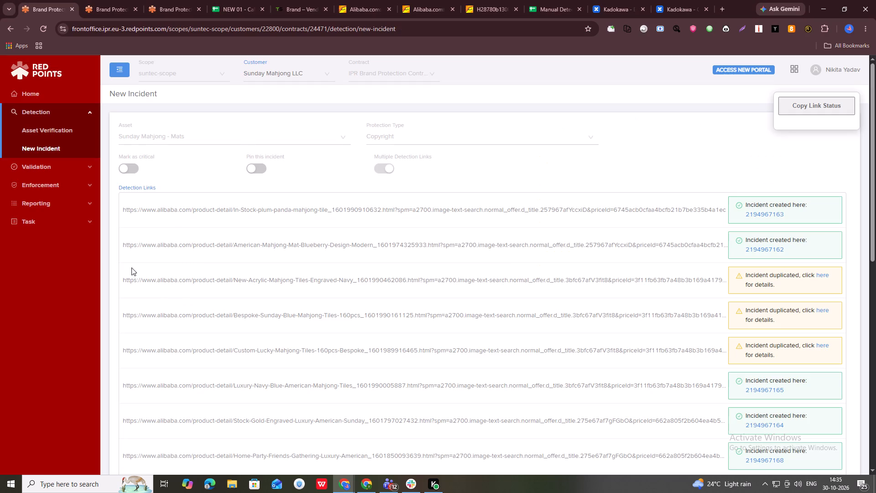
left_click(302, 78, "alt")
key("alt+Tab")
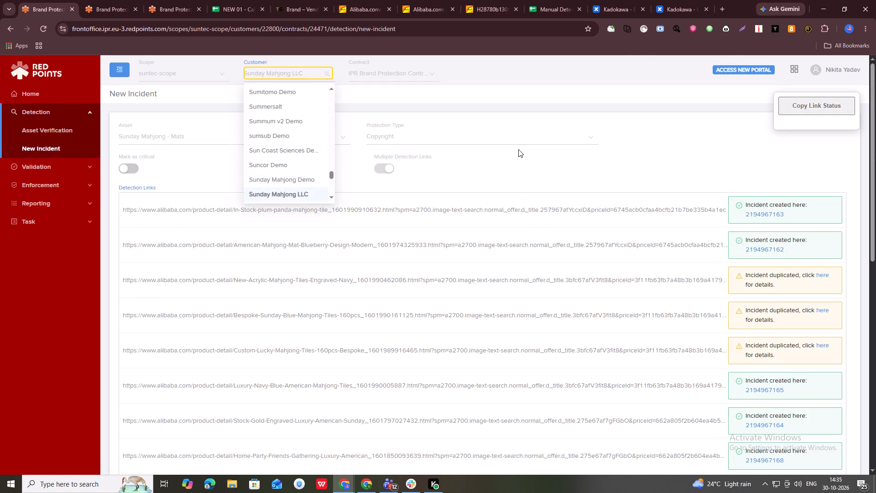
key("ctrl+shift+v")
Copy the protection type Copyright from the Red Points incident into row 103052 of Manual Detection Records.
key("Right")
key("Right")
key("Right")
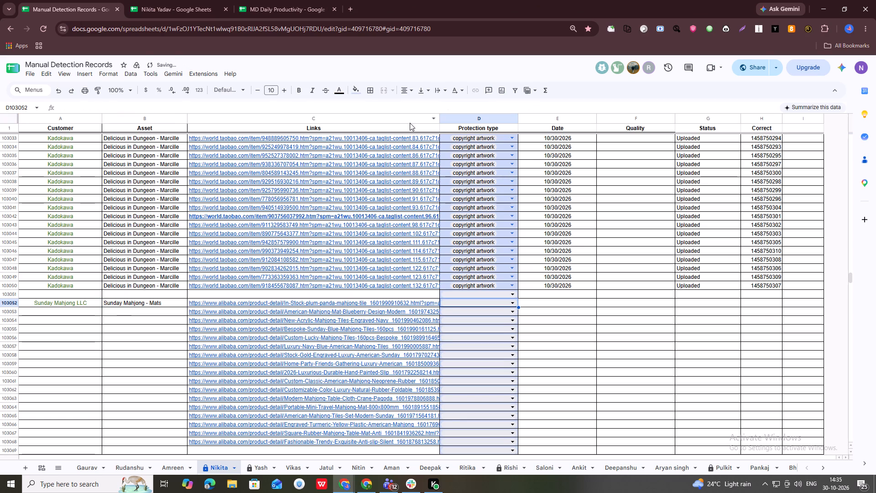
key("ctrl+Up")
key("shift+Right")
key("alt+Tab")
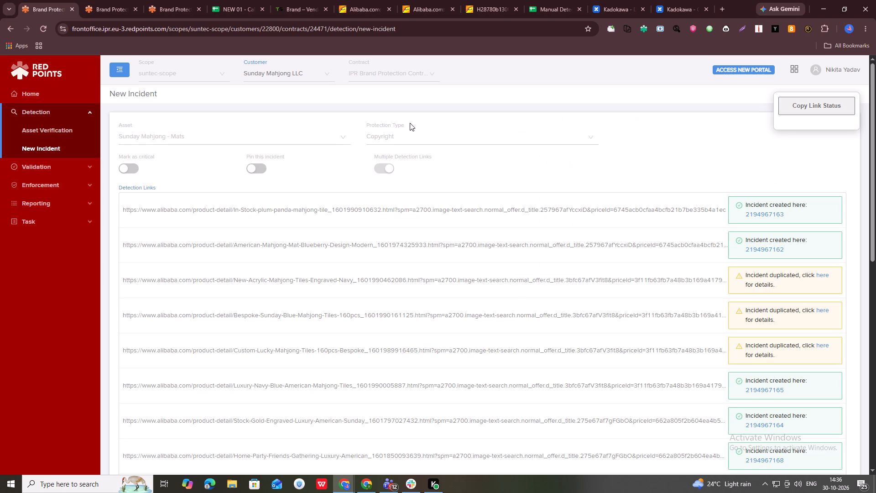
left_click(407, 139, "alt")
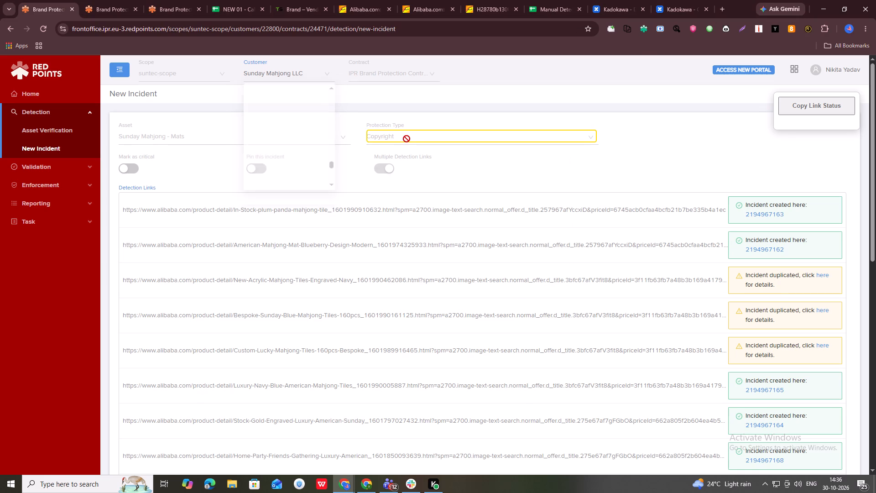
key("alt+Tab")
left_click(546, 305)
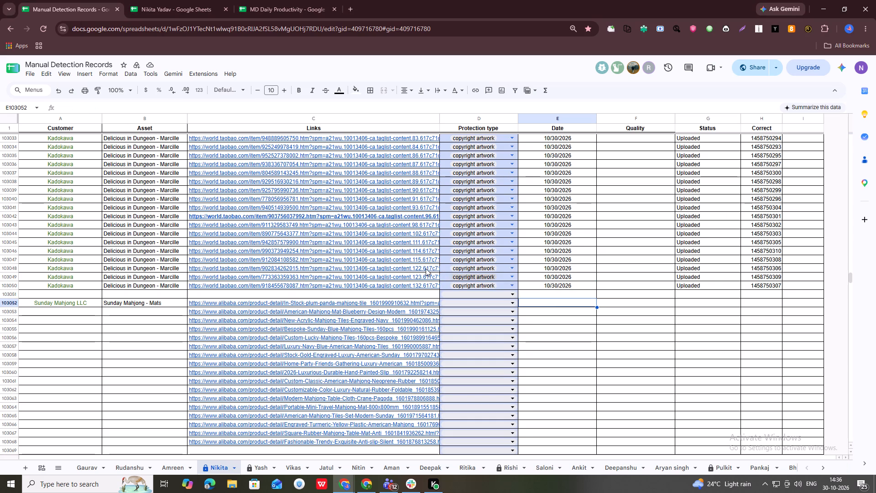
key("Left")
key("ctrl+v")
key("Right")
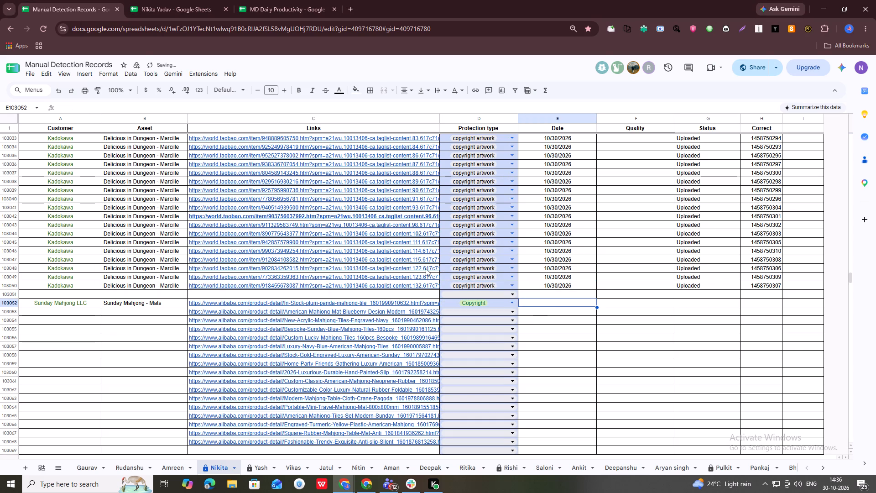
Enter the current date, 10/30/2026, in the Date cell of row 103052.
key("ctrl+l")
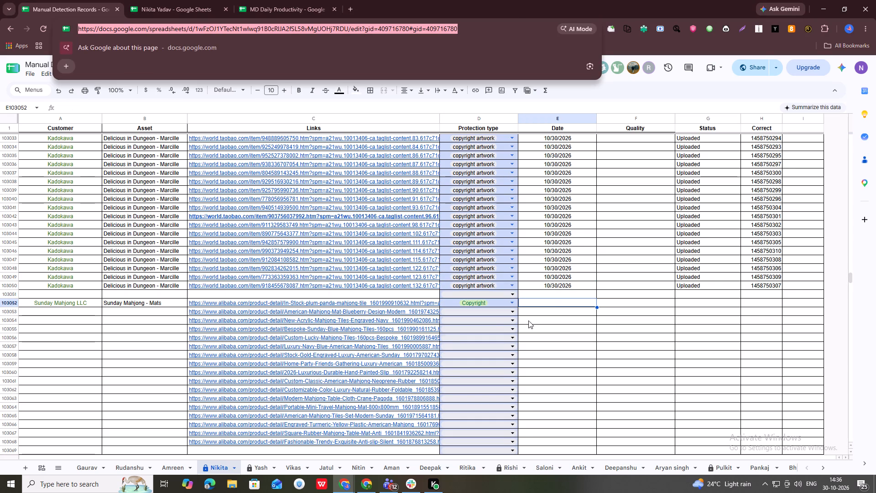
left_click(552, 304)
key("ctrl+semicolon")
Fill row 103052's protection type, date, customer and asset down through row 103068.
key("shift+Left")
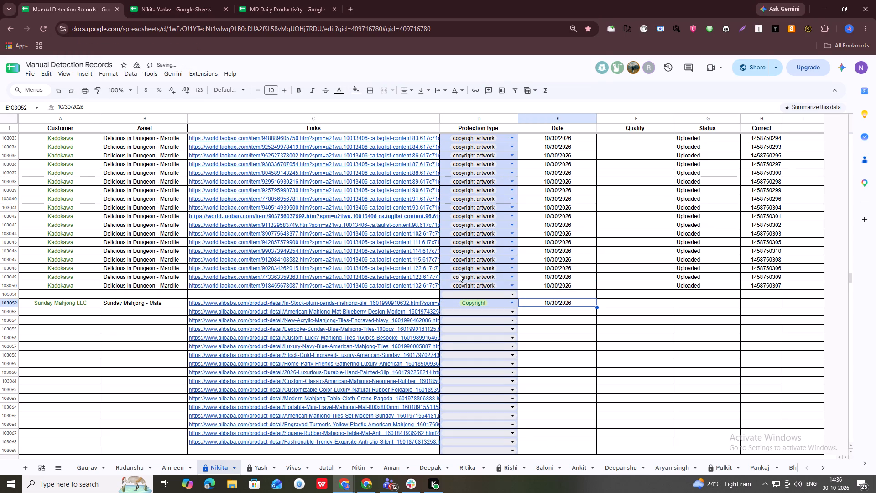
key("ctrl+space")
key("ctrl+d")
key("Left")
key("Left")
key("Left")
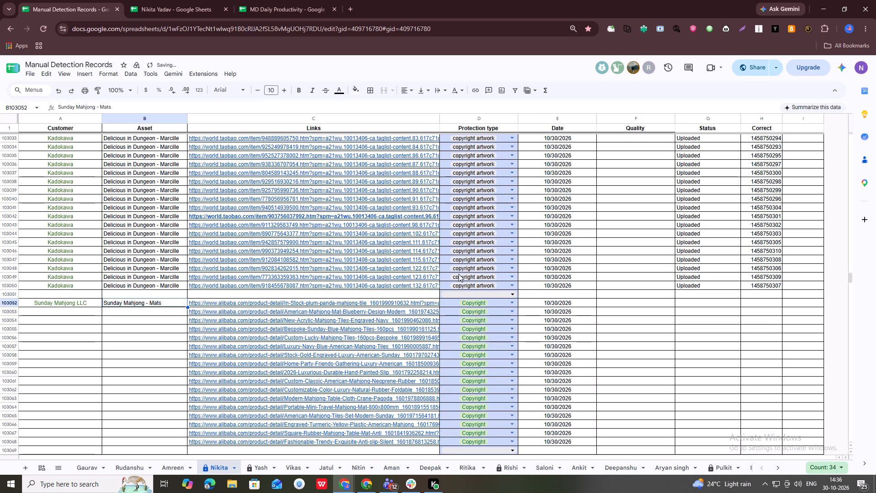
key("shift+Left")
key("ctrl+space")
key("ctrl+d")
key("Right")
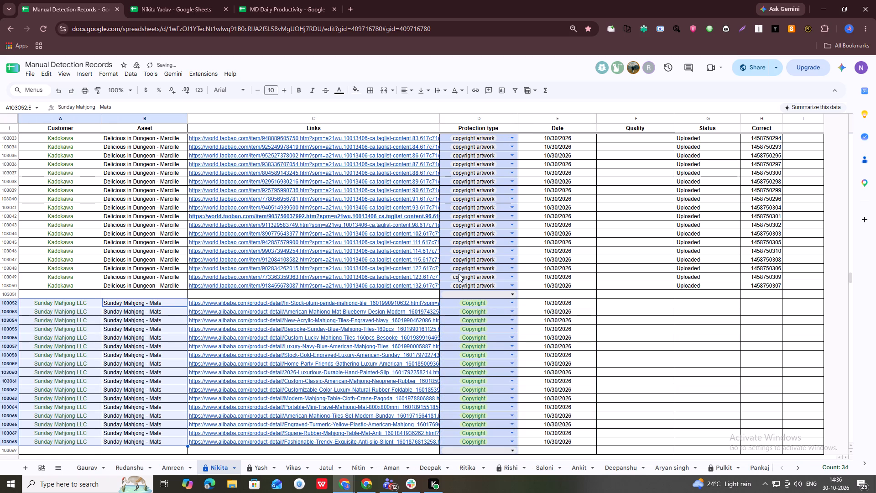
key("Right")
Copy the link statuses of the submitted Red Points incident and paste them into Manual Detection Records from cell F103051.
key("alt+Tab")
scroll(609, 369, "down", 8)
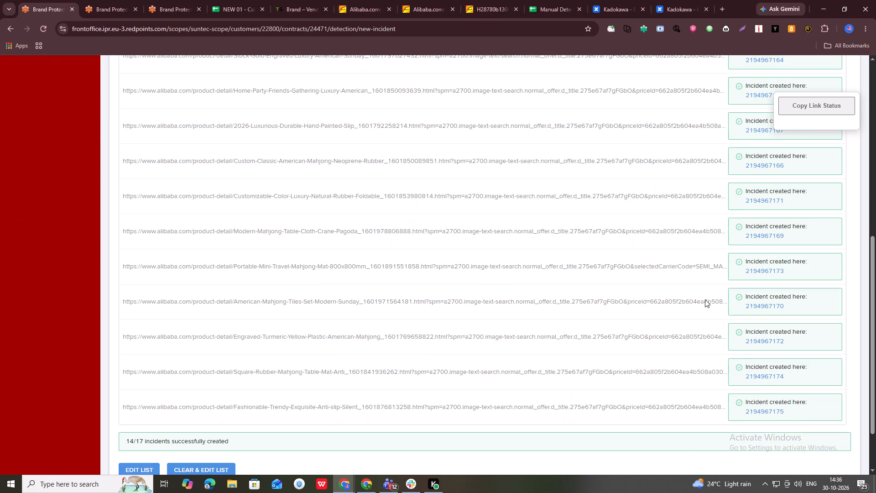
left_click(796, 107)
key("alt+Tab")
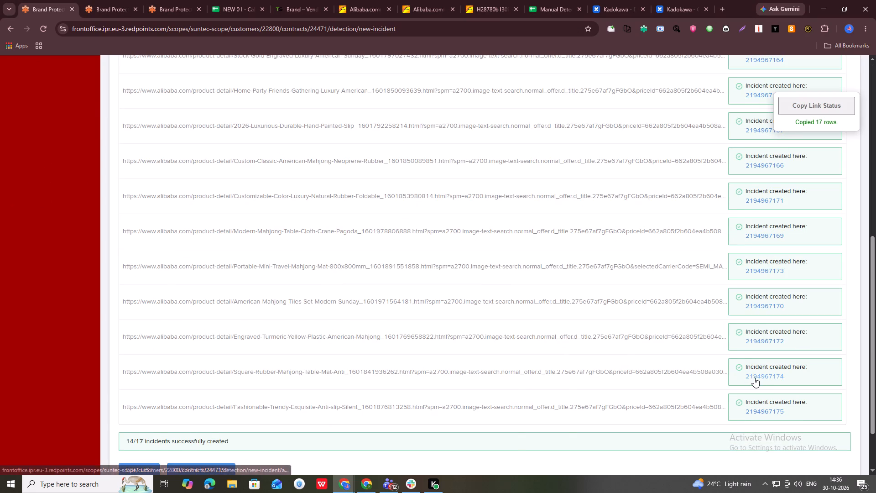
left_click(617, 293)
key("ctrl+v")
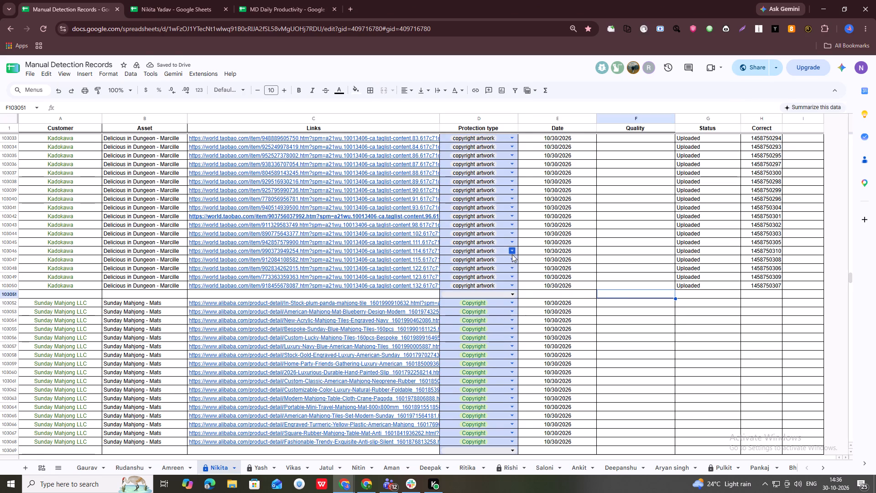
Delete the pasted header cells in row 103051 and the repeated links in the Quality column, keeping the Status and Correct columns.
key("Left")
key("Right")
key("shift+Right")
key("shift+Right")
key("Delete")
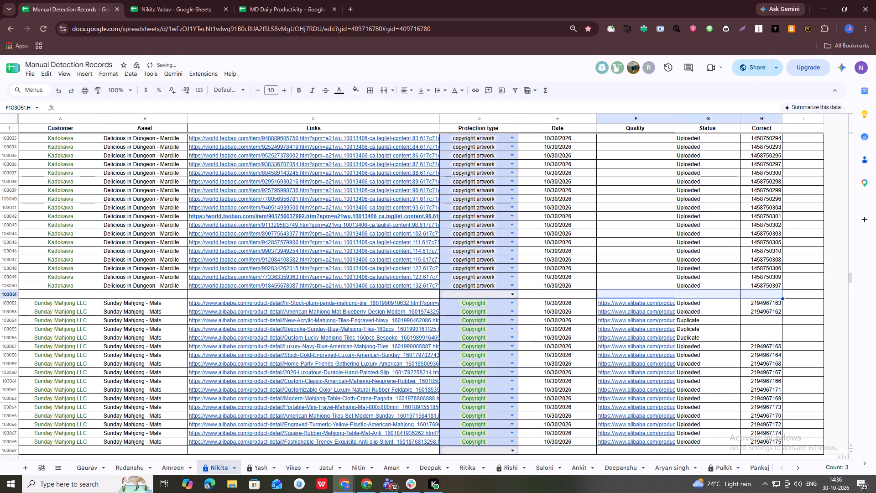
key("Down")
key("ctrl+shift+Down")
key("Delete")
key("Right")
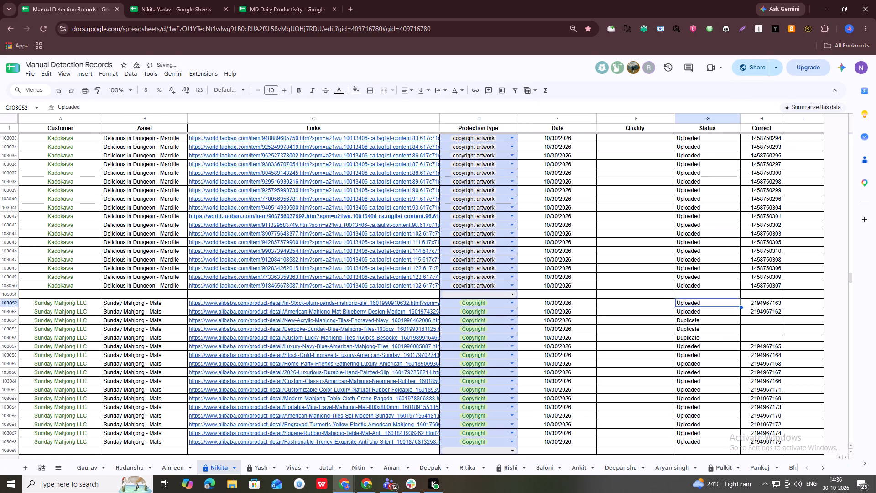
Clear the submitted detection links from the Red Points incident form and return it to editing.
scroll(353, 263, "down", 3)
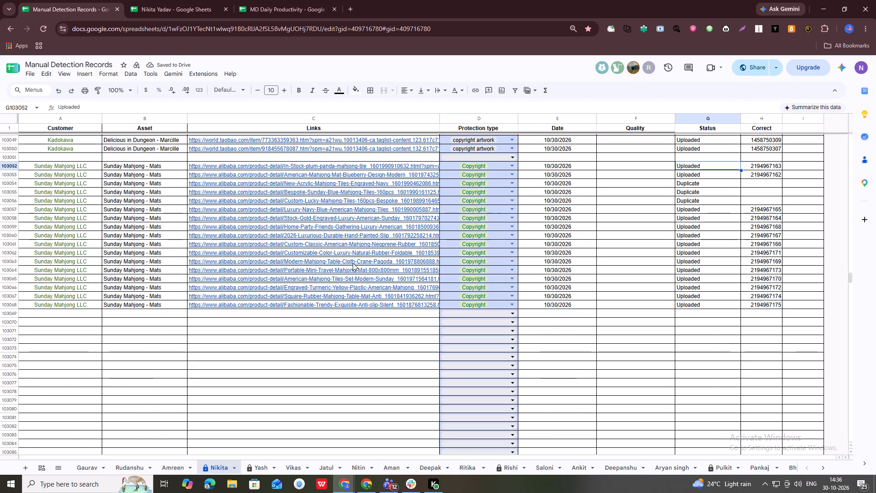
left_click(298, 318)
key("alt+Tab")
scroll(367, 342, "down", 8)
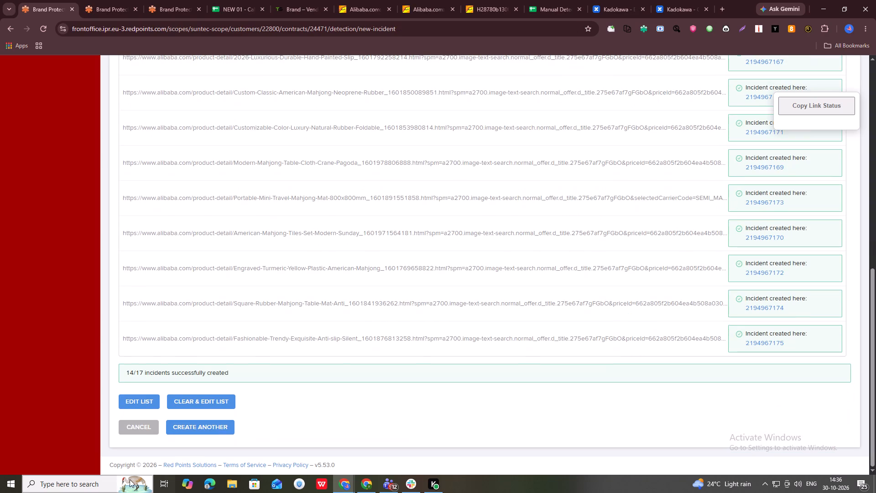
left_click(200, 399)
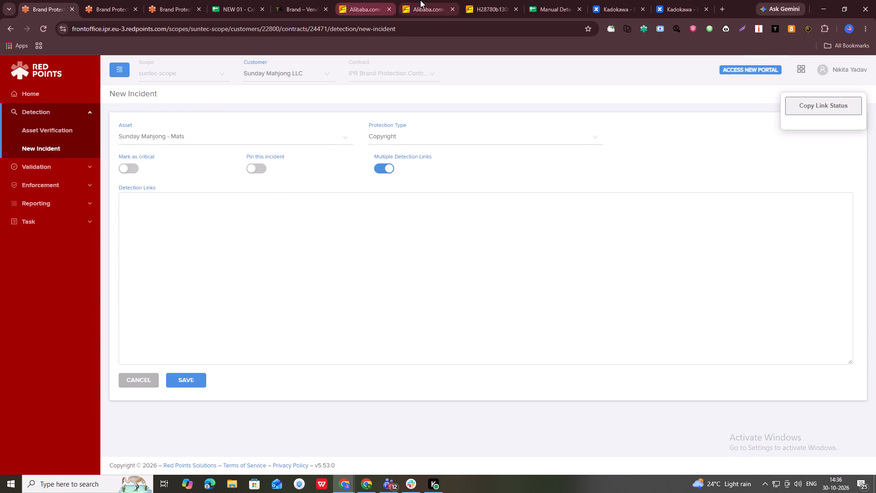
In the Tuinet Brand tracker, filter by customer Sunday Mahjong LLC and mark alibaba.com as S for October 30.
left_click(418, 0)
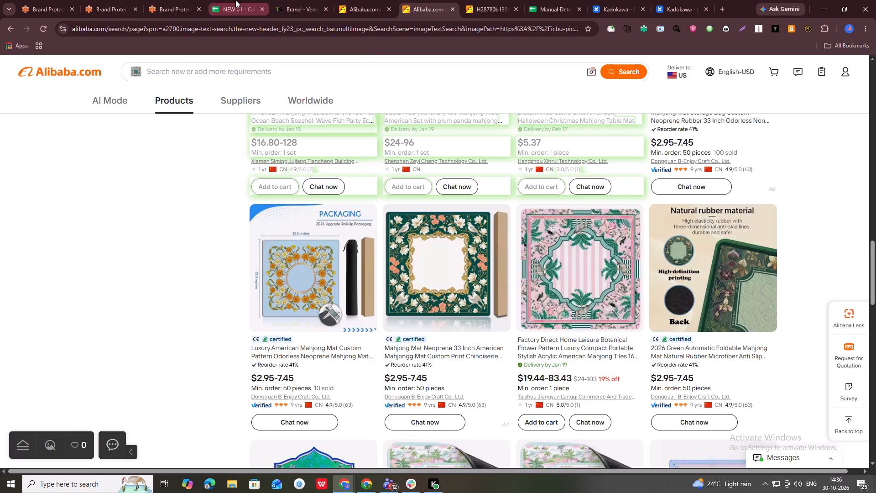
left_click(277, 0)
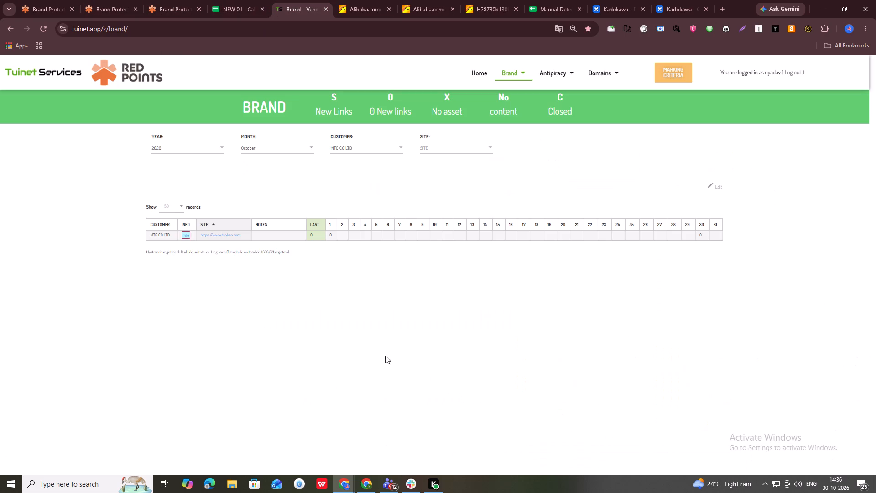
left_click(360, 150)
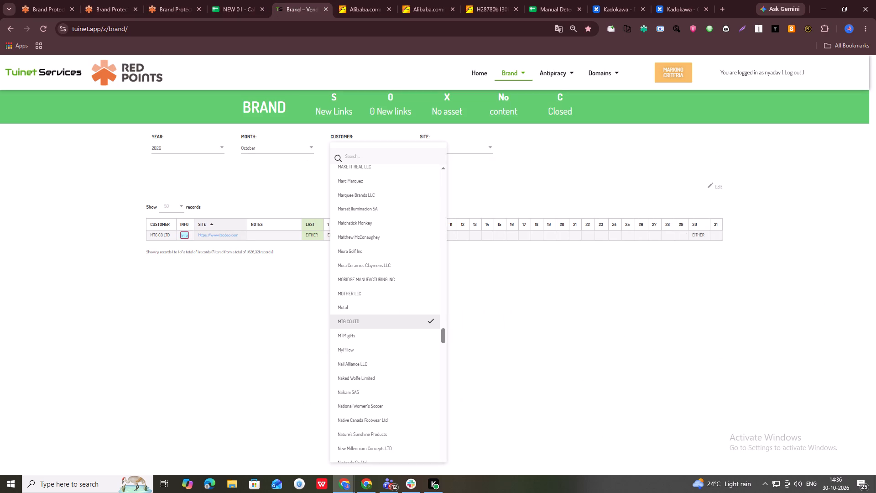
type("sunday")
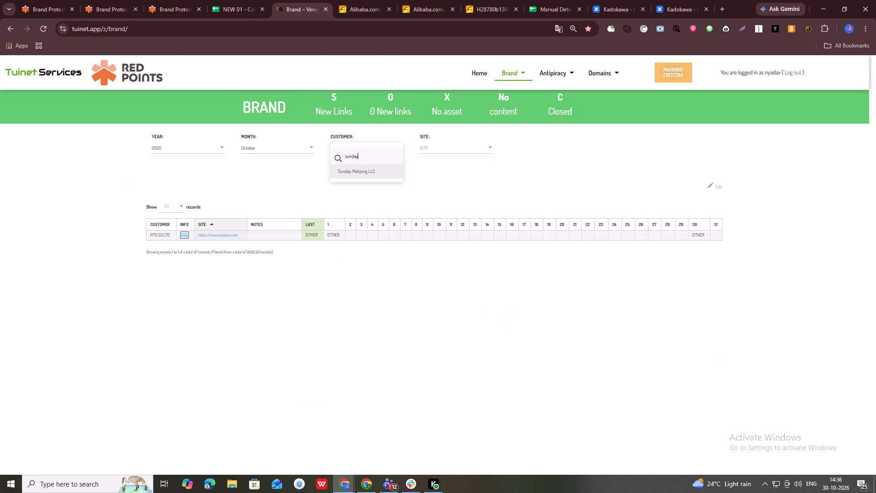
left_click(355, 171)
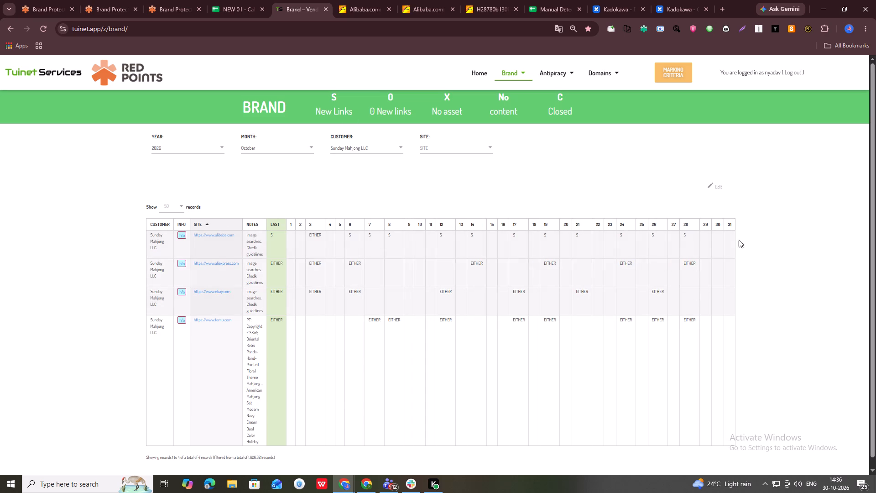
double_click(720, 242)
left_click(727, 255)
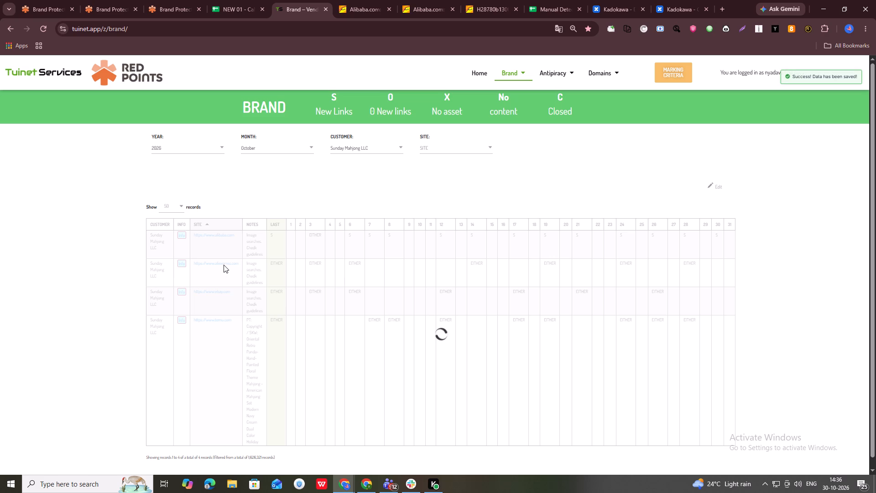
Close the finished product image tab and the Alibaba image-search results tab.
middle_click(489, 3)
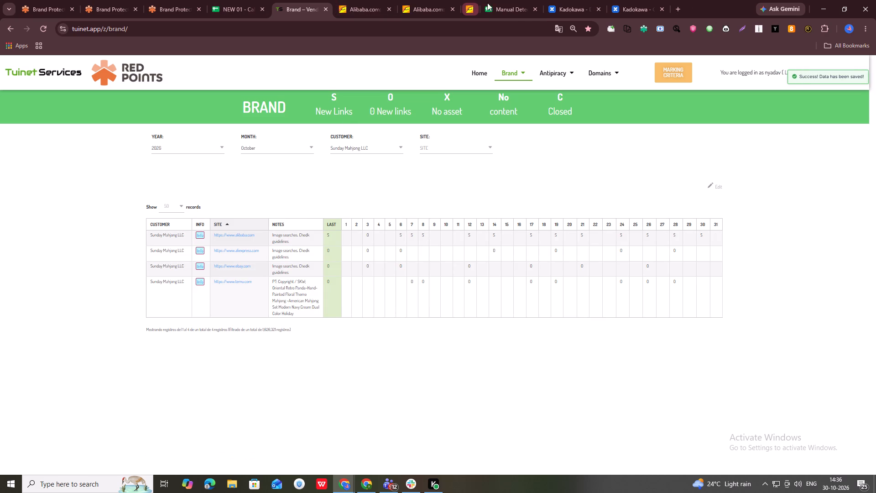
middle_click(434, 0)
Open the AliExpress and eBay sites listed for Sunday Mahjong LLC in separate tabs.
middle_click(243, 248)
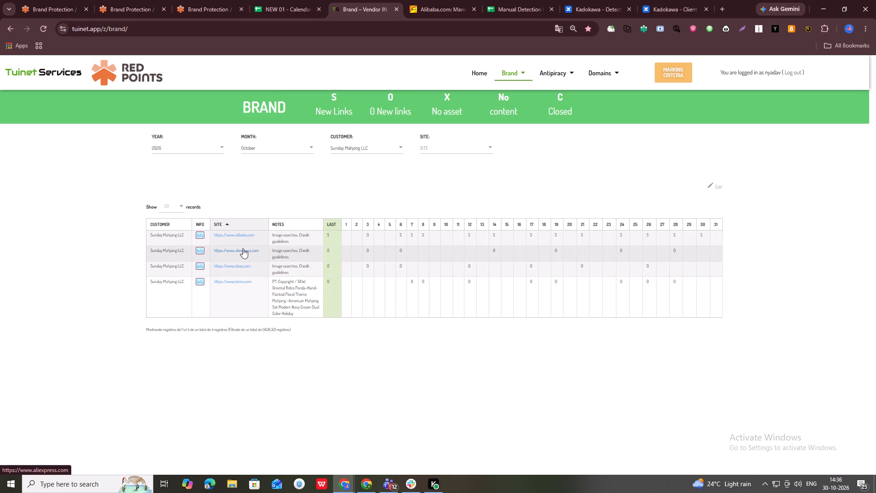
middle_click(243, 267)
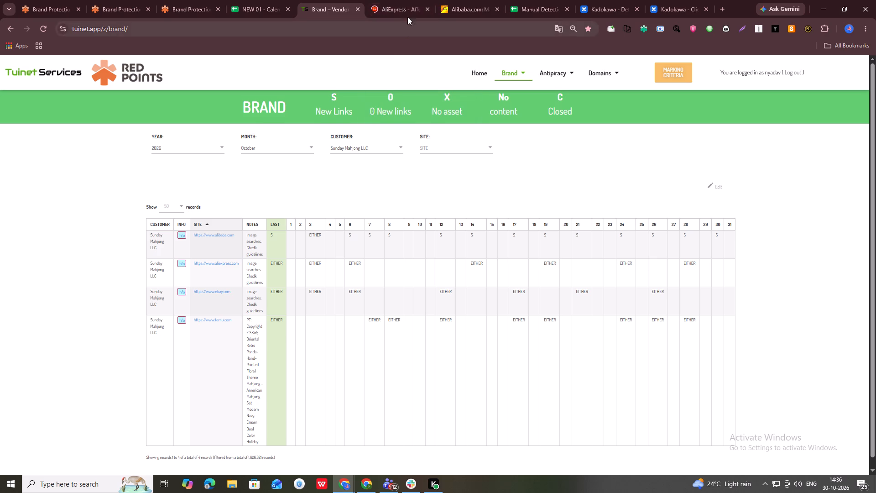
left_click(60, 246)
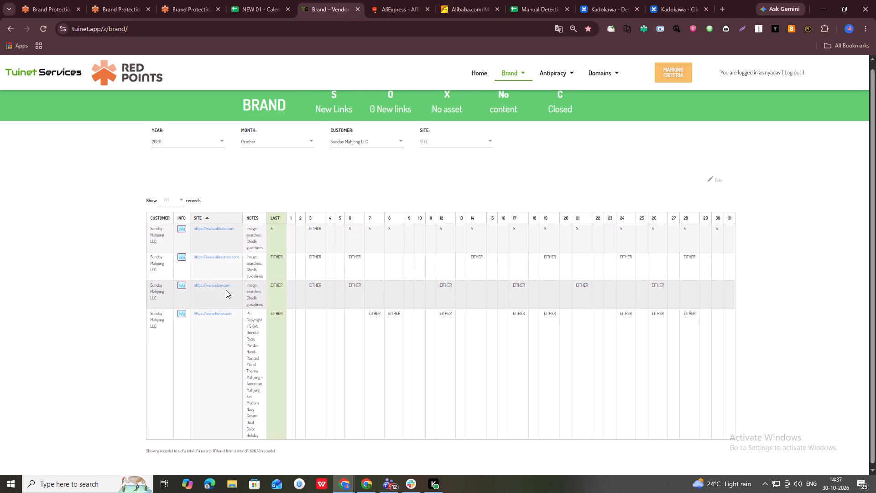
middle_click(219, 285)
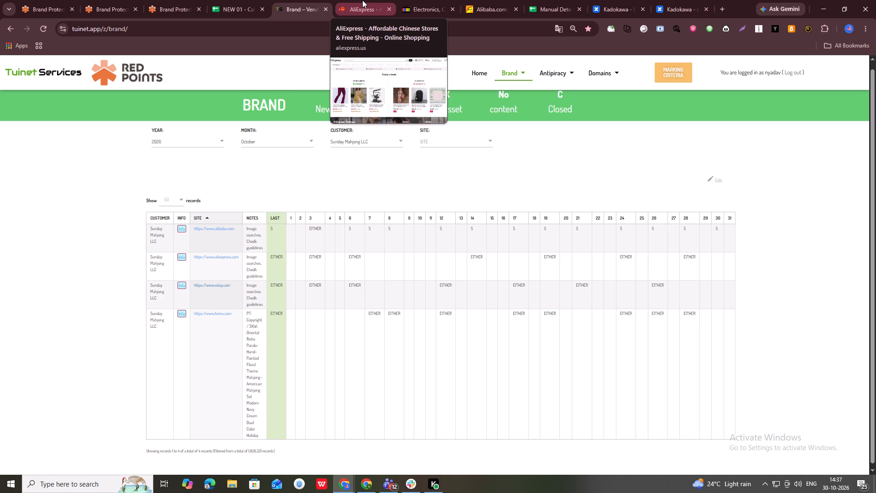
left_click(358, 2)
Run an eBay image search using the official image Mats_014 from Red Points.
left_click(424, 0)
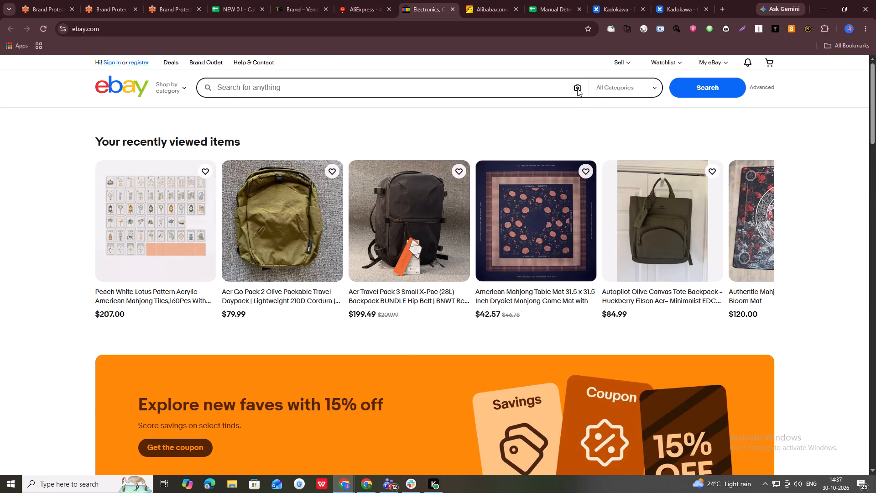
left_click(577, 89)
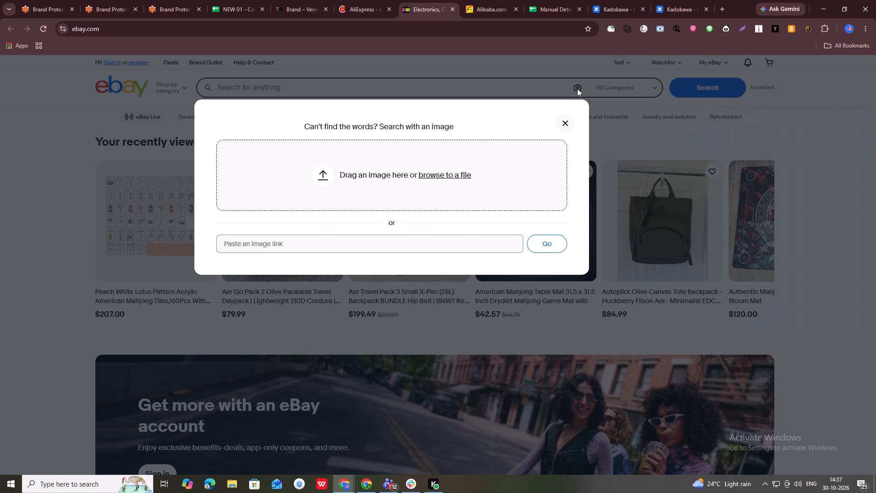
left_click(122, 0)
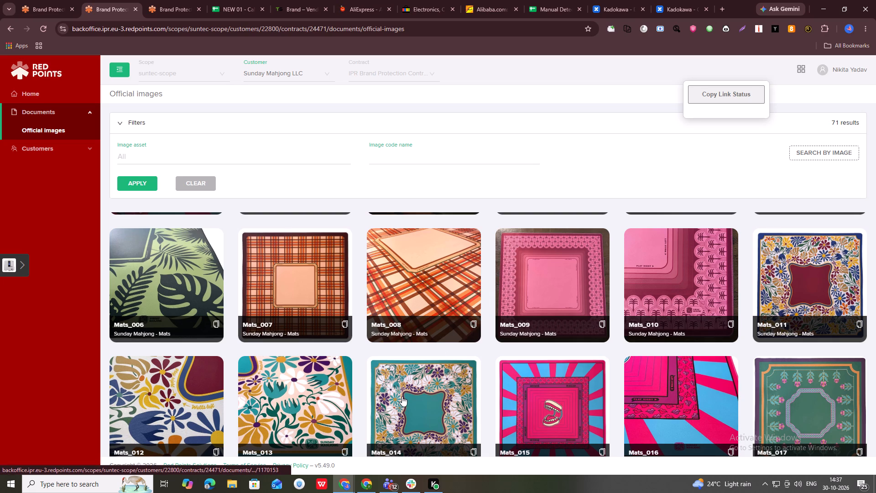
left_click_drag(432, 415, 413, 62)
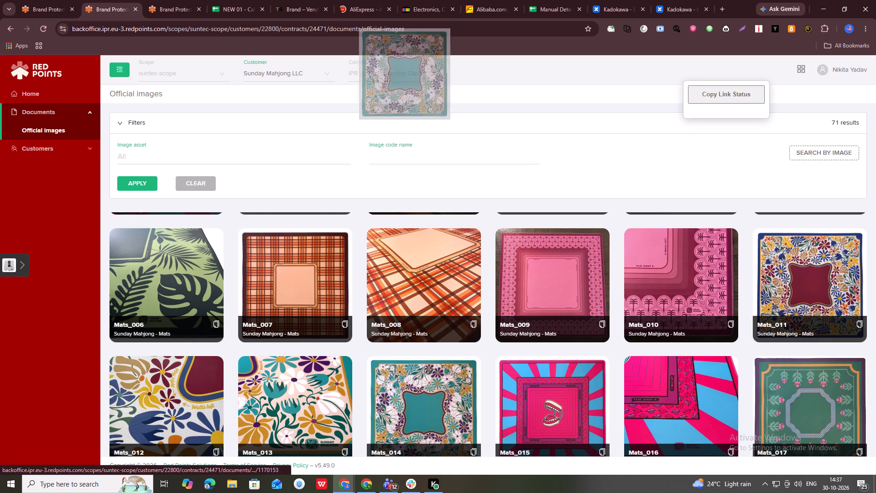
left_click_drag(413, 62, 407, 168)
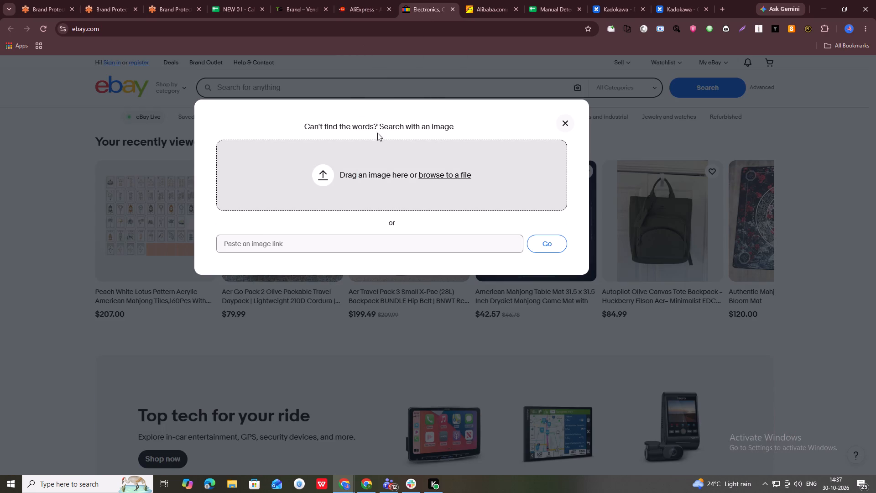
Run an AliExpress image search using the official image Mats_014 from Red Points, dismissing the Dollar Express promotion.
left_click(124, 0)
left_click_drag(444, 420, 434, 351)
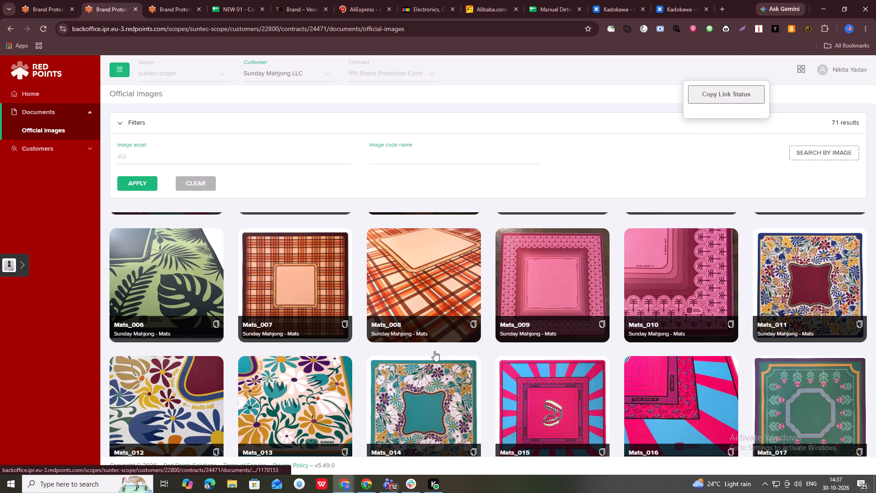
left_click_drag(434, 351, 398, 132)
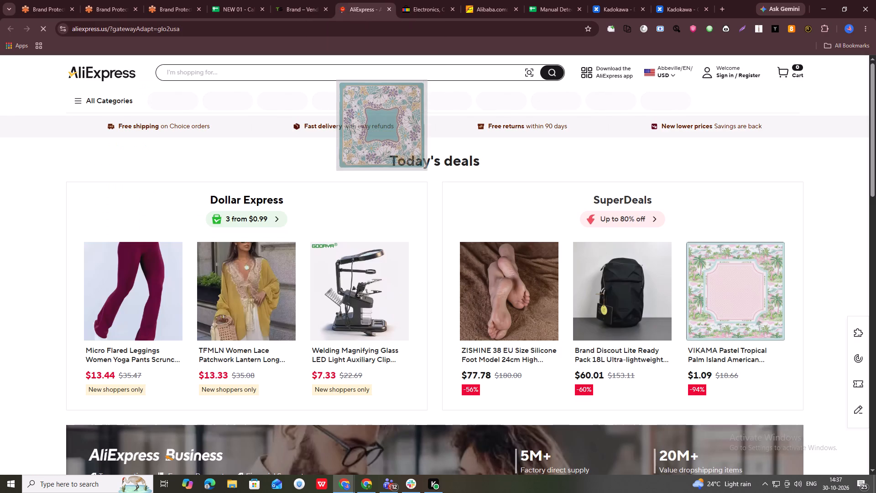
left_click_drag(398, 132, 563, 116)
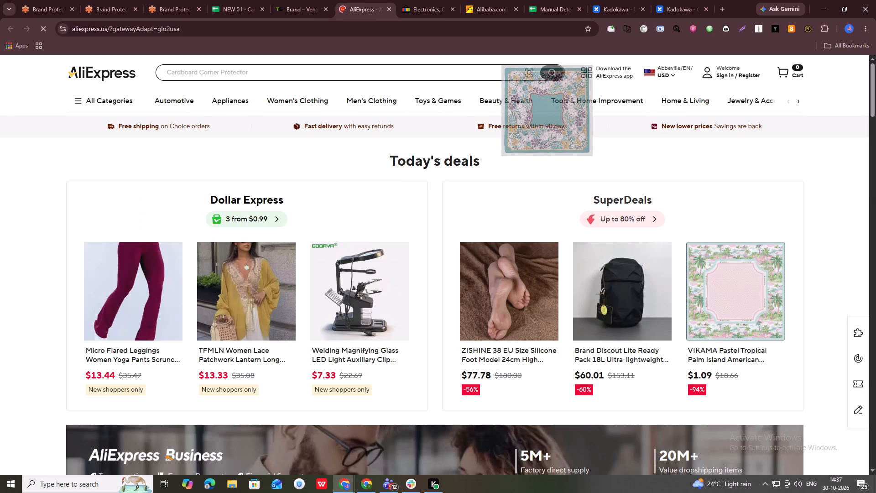
left_click_drag(563, 116, 538, 158)
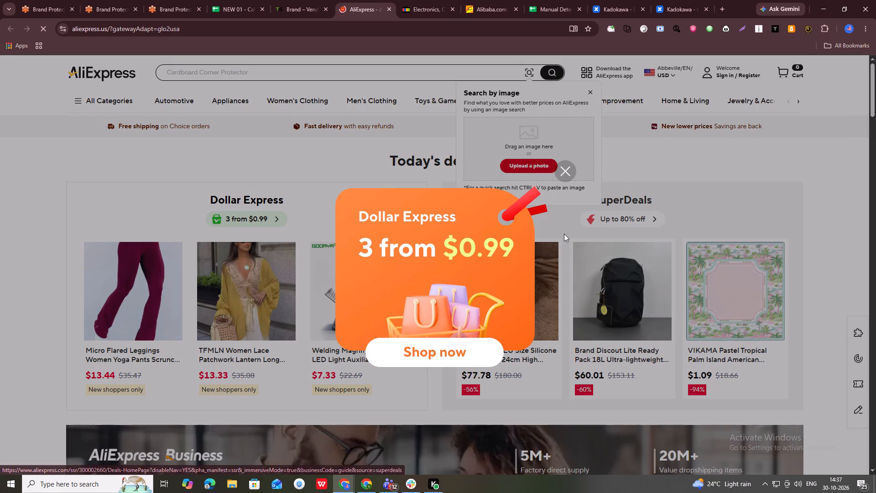
left_click(568, 172)
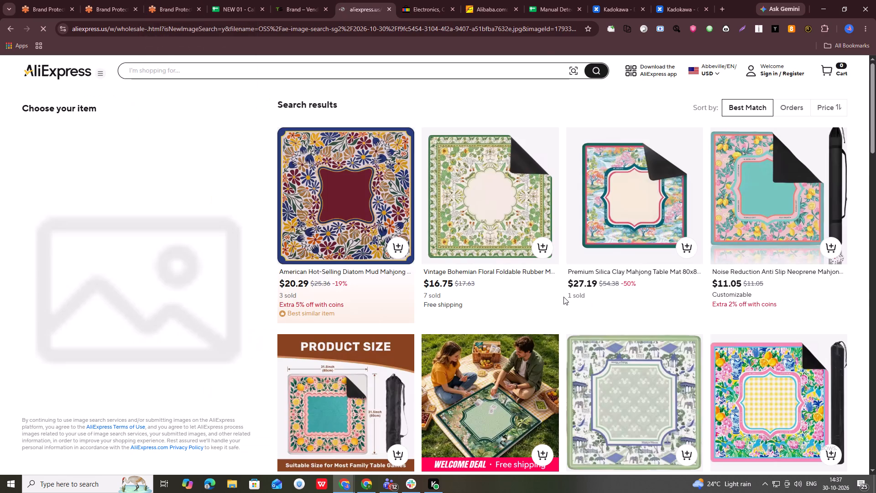
Examine the AliExpress image-search results for Mats_014 for listings copying Sunday Mahjong mats, dismissing the sign-in overlay.
scroll(658, 322, "down", 7)
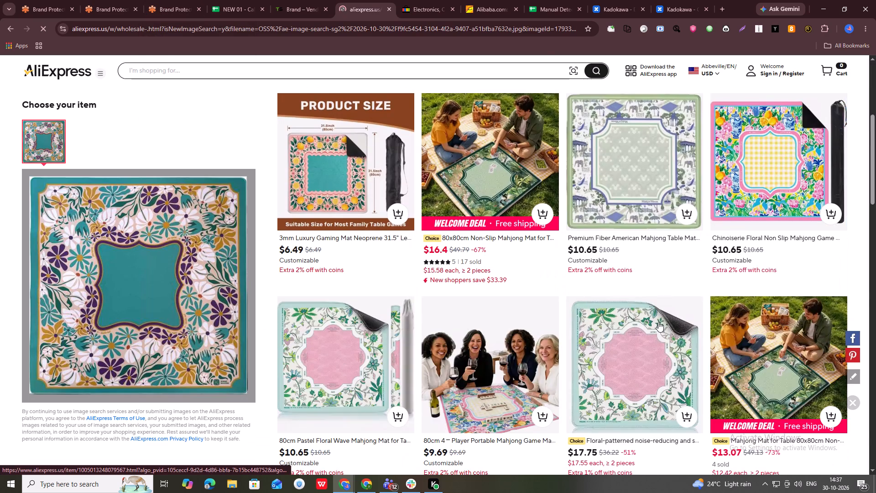
scroll(655, 324, "up", 1)
scroll(651, 319, "down", 7)
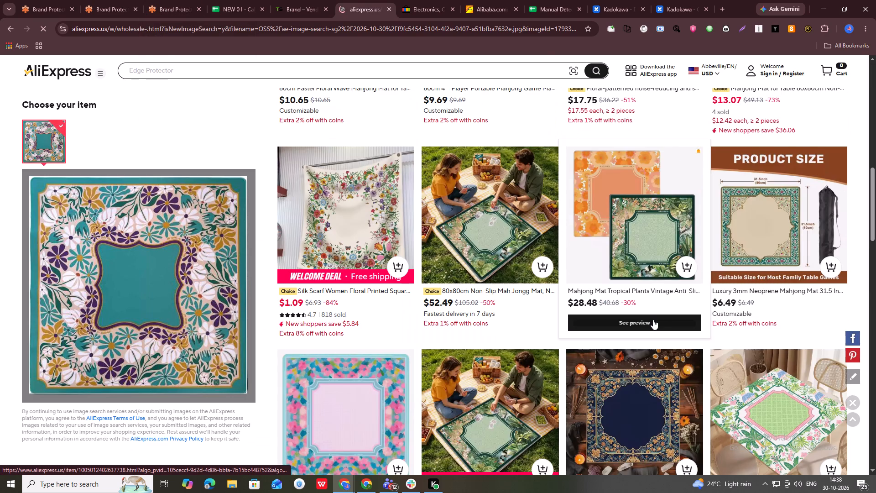
scroll(653, 320, "down", 7)
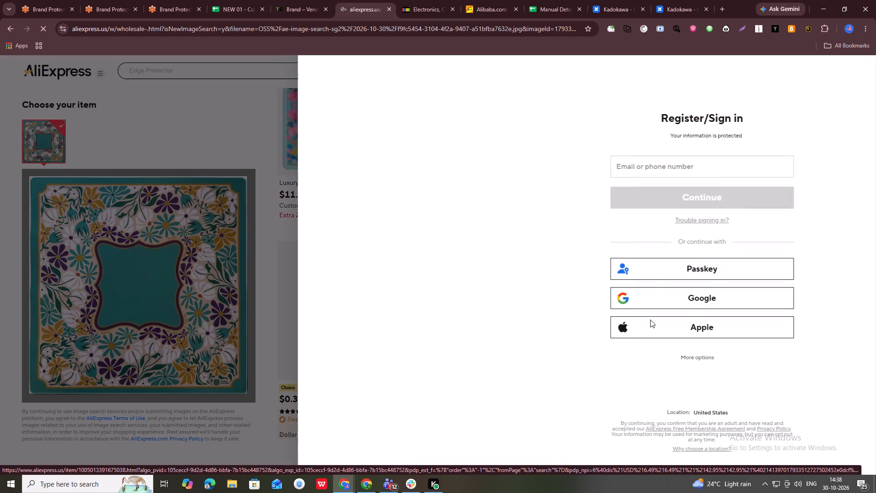
left_click(860, 67)
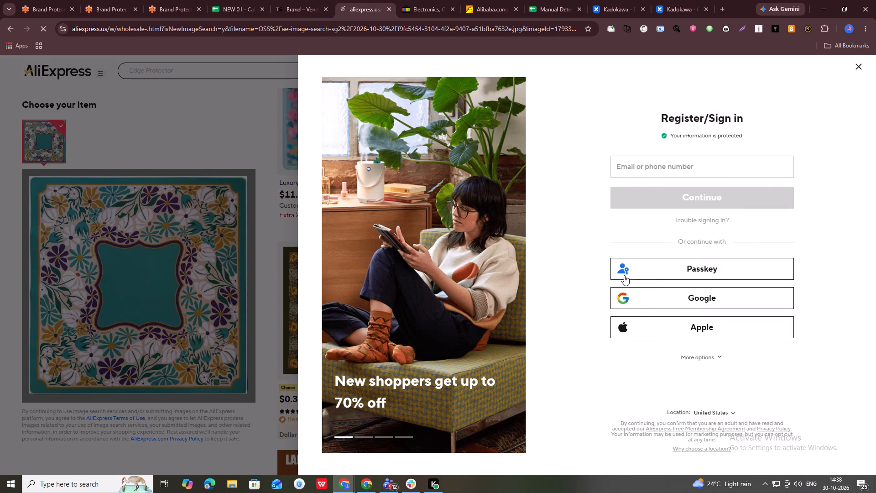
scroll(465, 329, "up", 9)
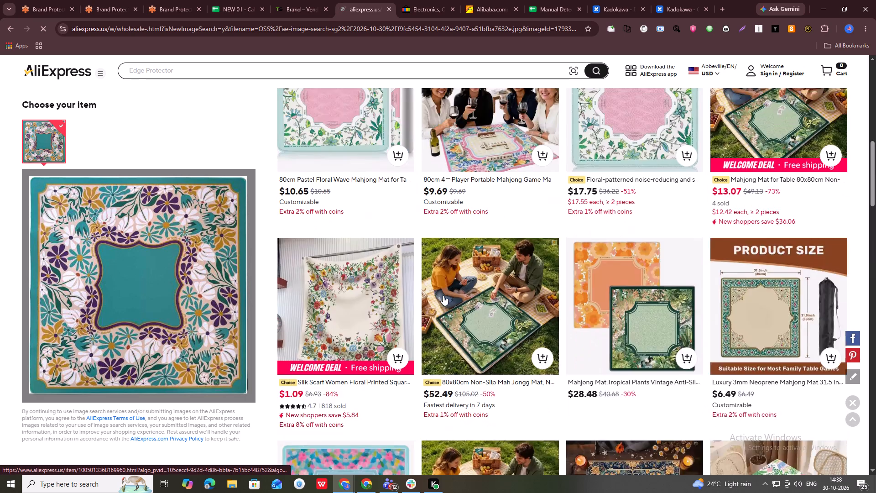
scroll(443, 295, "up", 18)
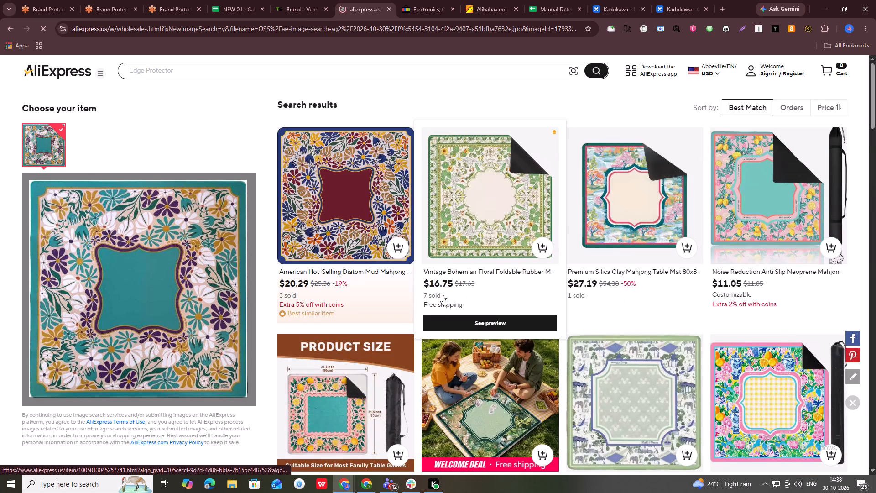
Examine the eBay image-search results for Mats_014 for copied mats, and check Sunday Mahjong's rows in the Tuinet Brand tracker.
left_click(403, 0)
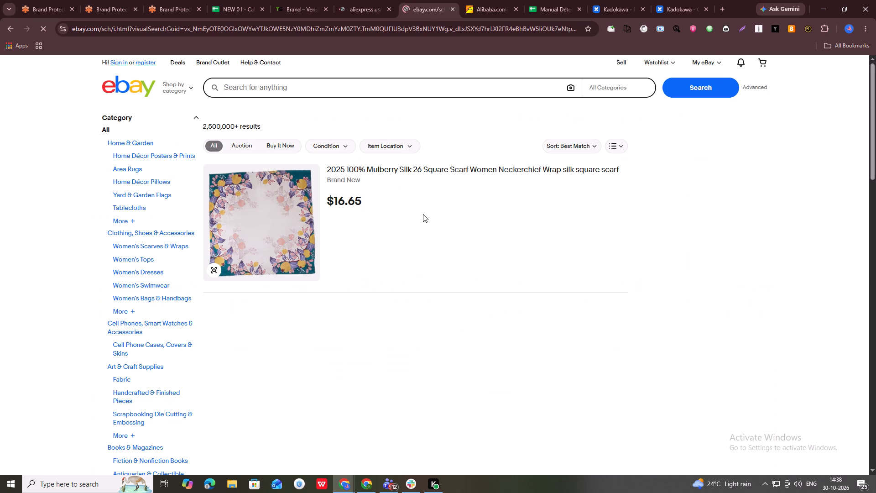
scroll(459, 301, "down", 11)
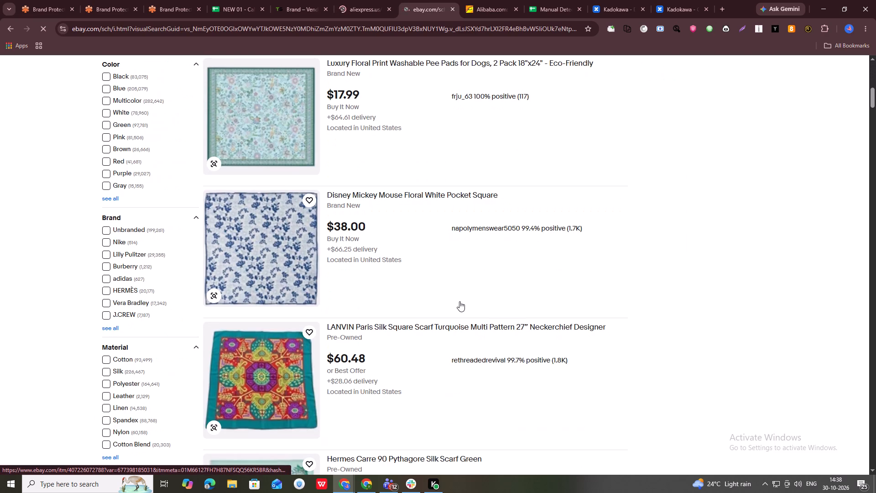
scroll(459, 301, "down", 6)
scroll(459, 301, "up", 1)
scroll(459, 301, "down", 13)
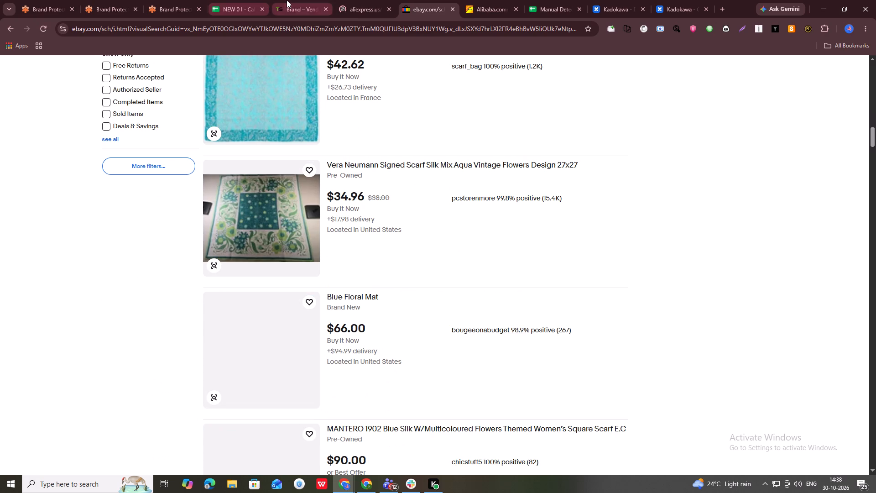
left_click(287, 0)
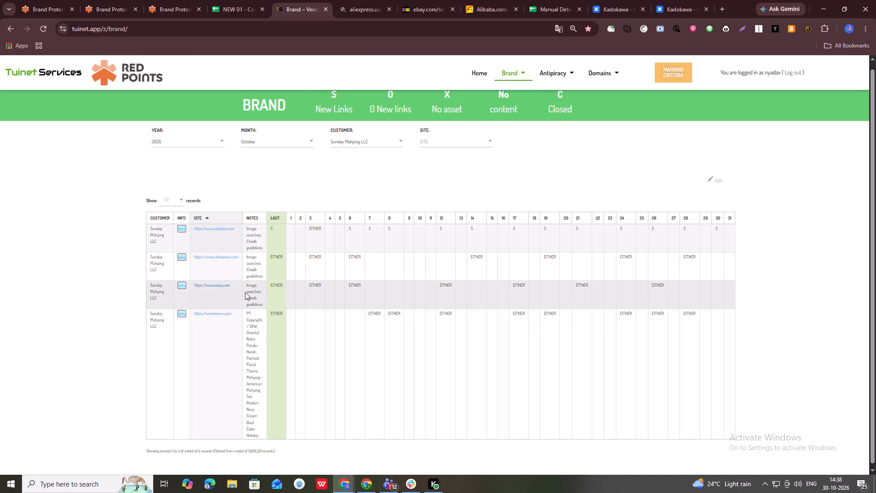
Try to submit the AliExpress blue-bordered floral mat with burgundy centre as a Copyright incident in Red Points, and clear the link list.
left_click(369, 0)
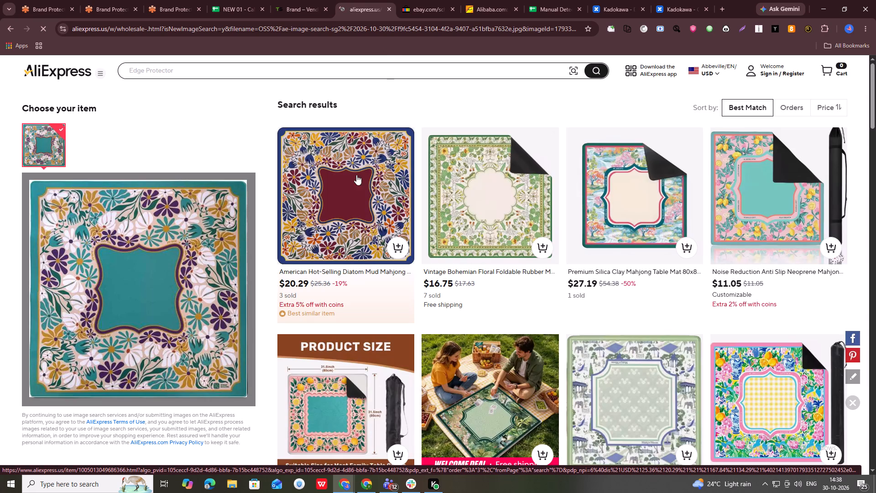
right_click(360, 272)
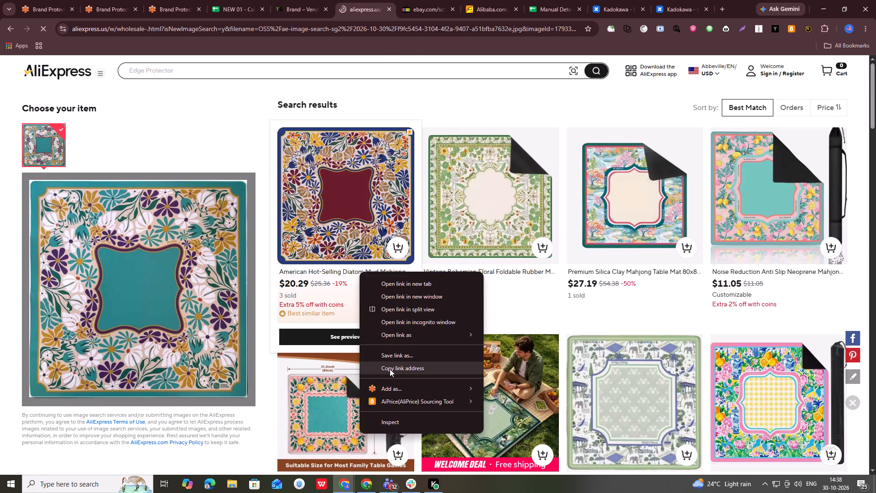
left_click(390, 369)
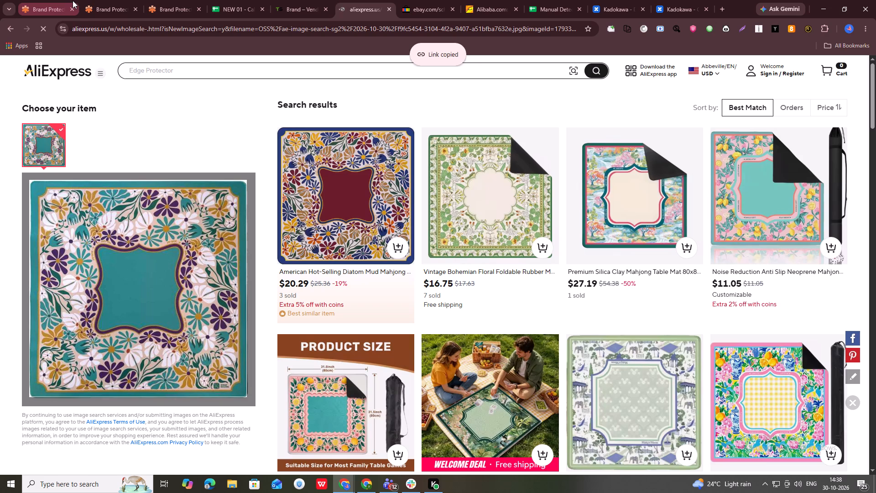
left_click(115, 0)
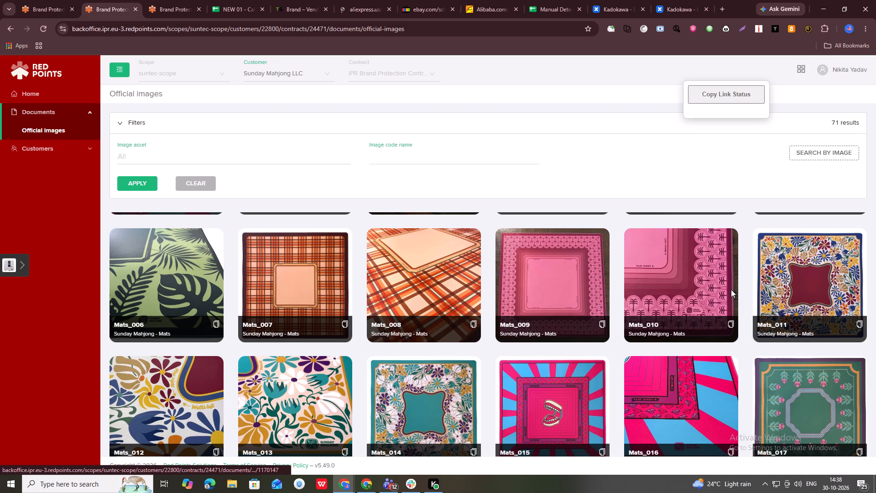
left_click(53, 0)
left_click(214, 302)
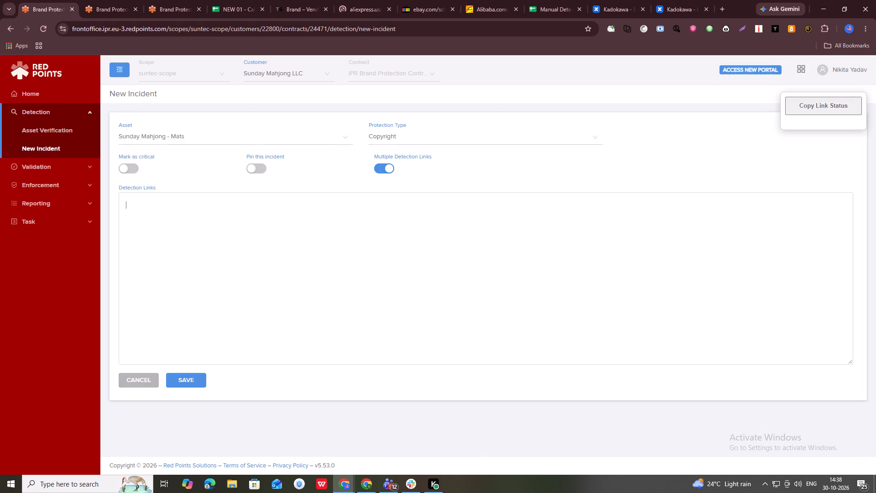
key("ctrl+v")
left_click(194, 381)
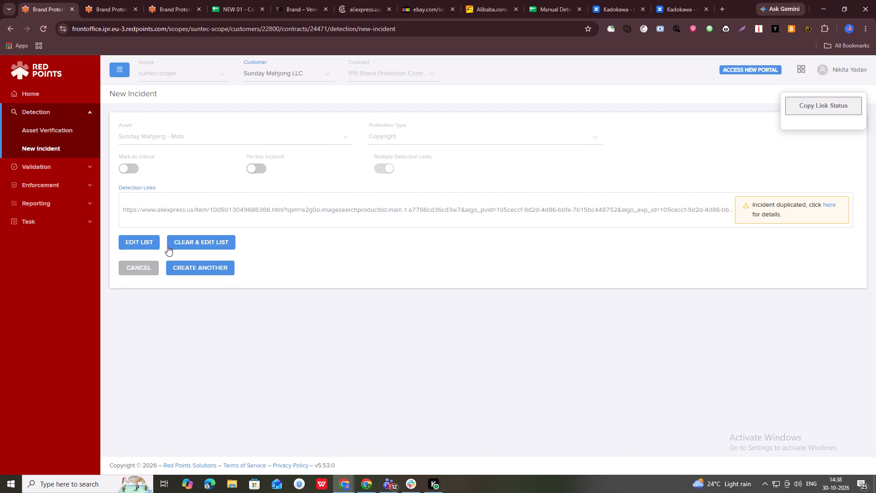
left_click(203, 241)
Run an AliExpress image search using the official plaid mat image Mats_007 from Red Points.
left_click(106, 0)
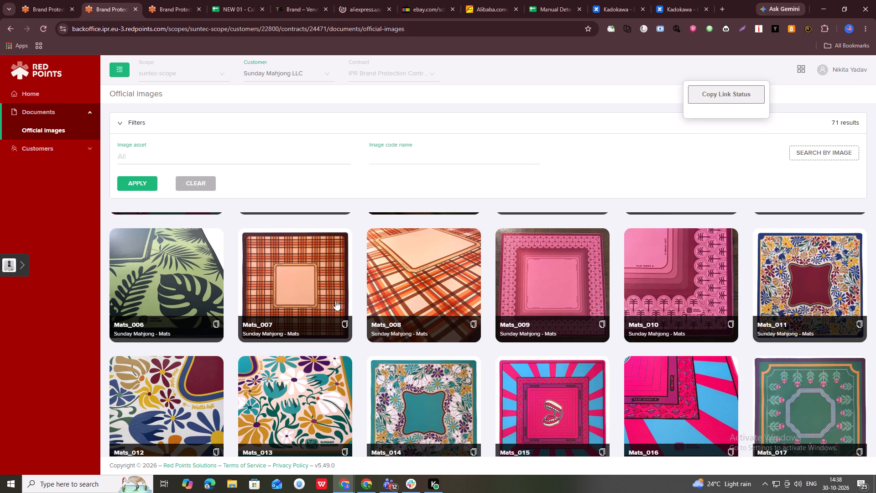
left_click_drag(308, 293, 381, 6)
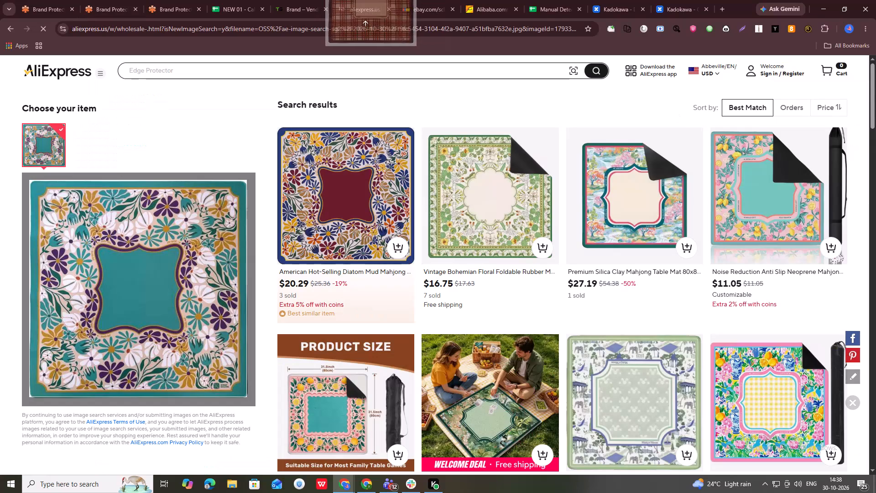
left_click_drag(381, 6, 583, 150)
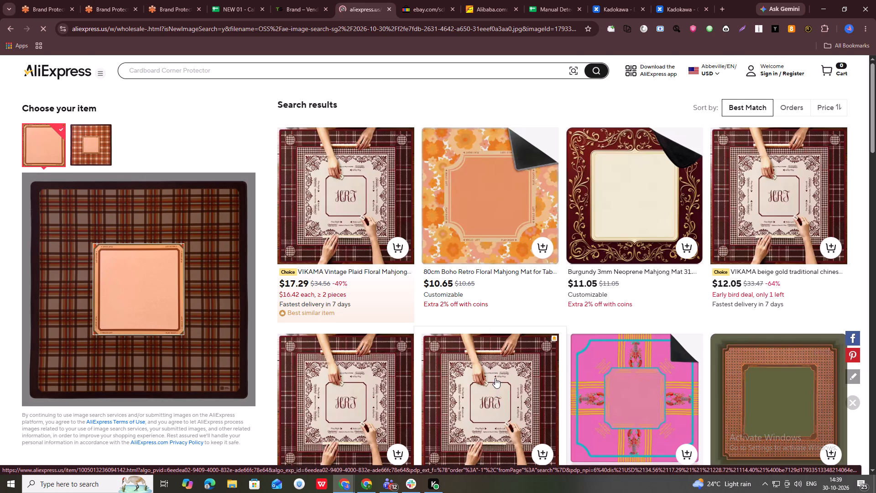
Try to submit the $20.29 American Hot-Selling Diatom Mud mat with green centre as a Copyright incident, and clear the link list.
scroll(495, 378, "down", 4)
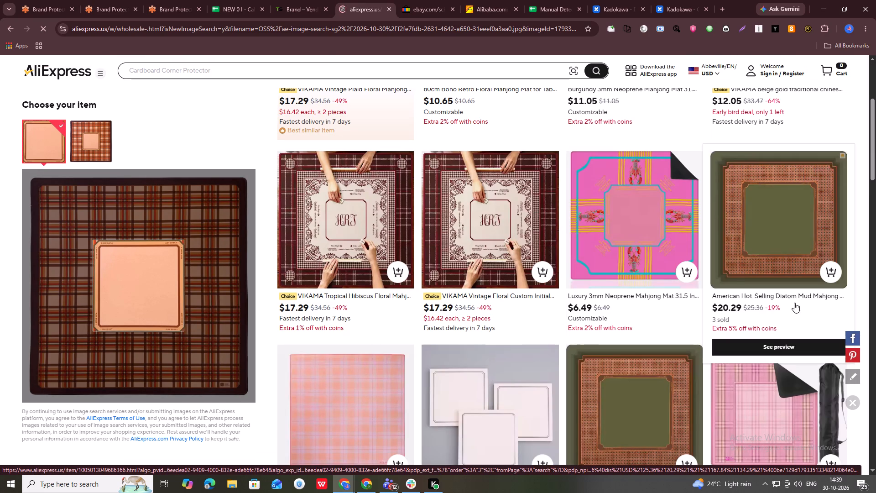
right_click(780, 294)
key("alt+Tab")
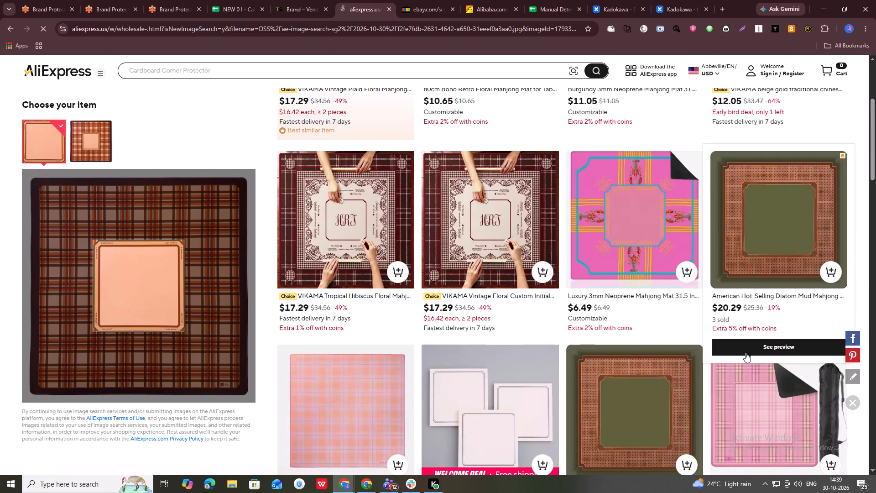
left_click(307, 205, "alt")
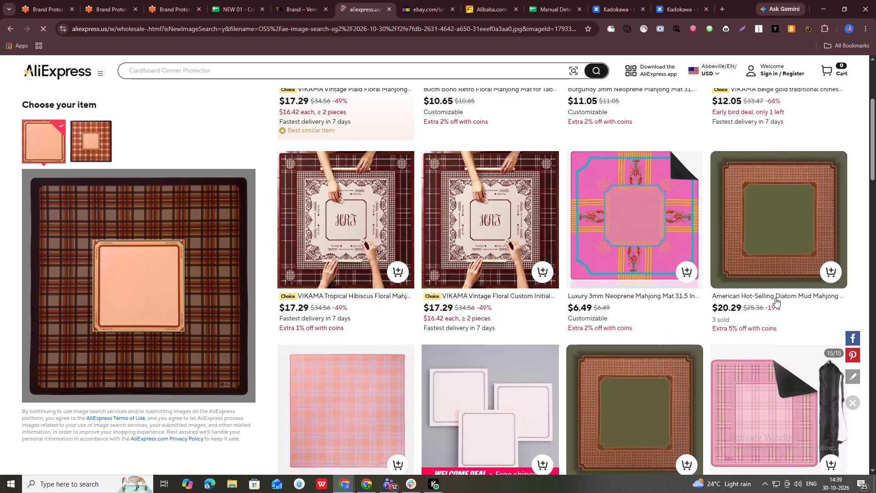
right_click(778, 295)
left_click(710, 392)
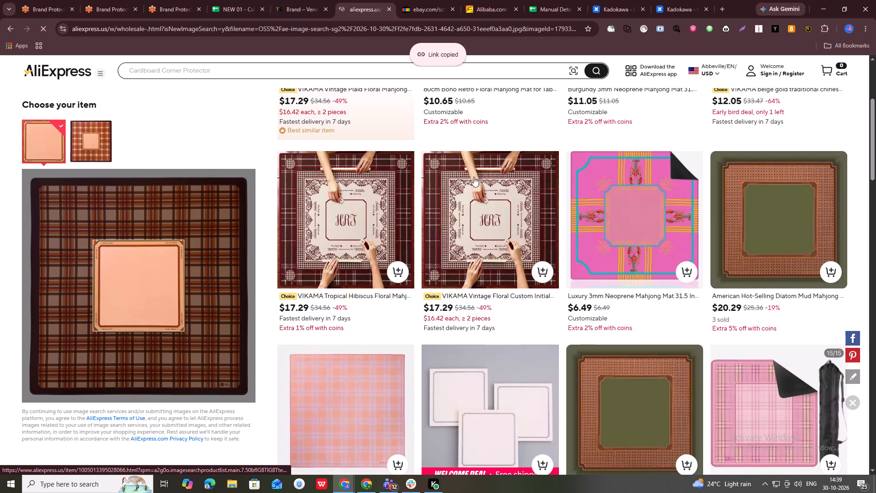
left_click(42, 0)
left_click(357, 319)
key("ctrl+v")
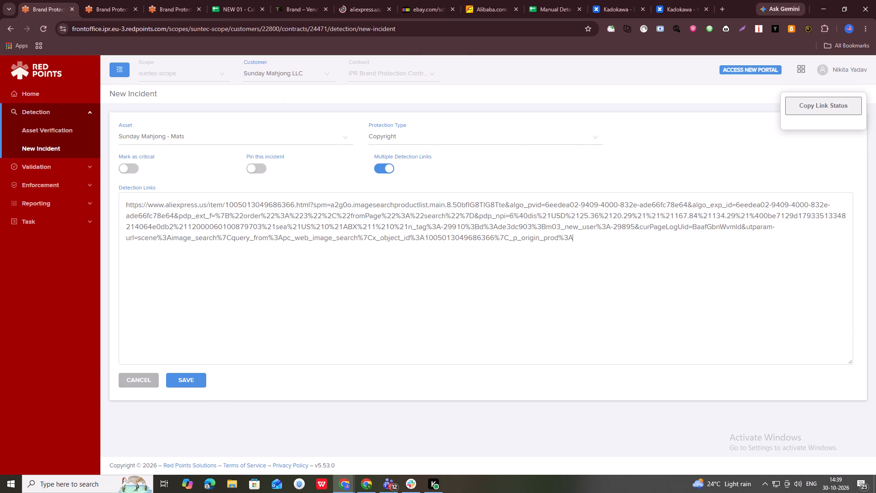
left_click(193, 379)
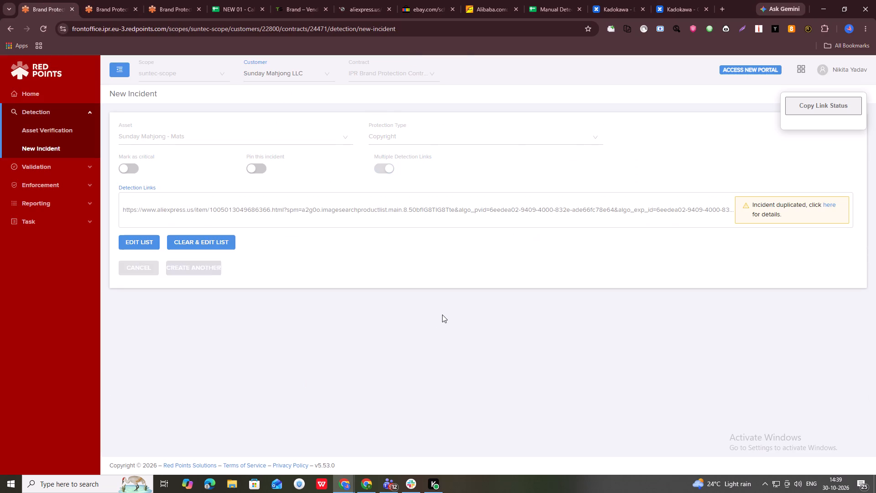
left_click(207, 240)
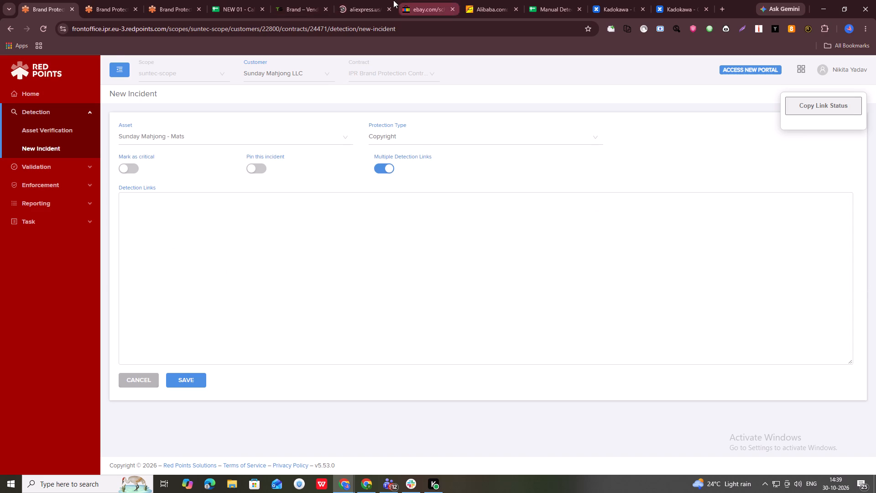
Submit the $30.39 American diatom mud mahjong table mat's AliExpress link as a Copyright incident for Sunday Mahjong - Mats.
left_click(360, 0)
scroll(622, 364, "down", 3)
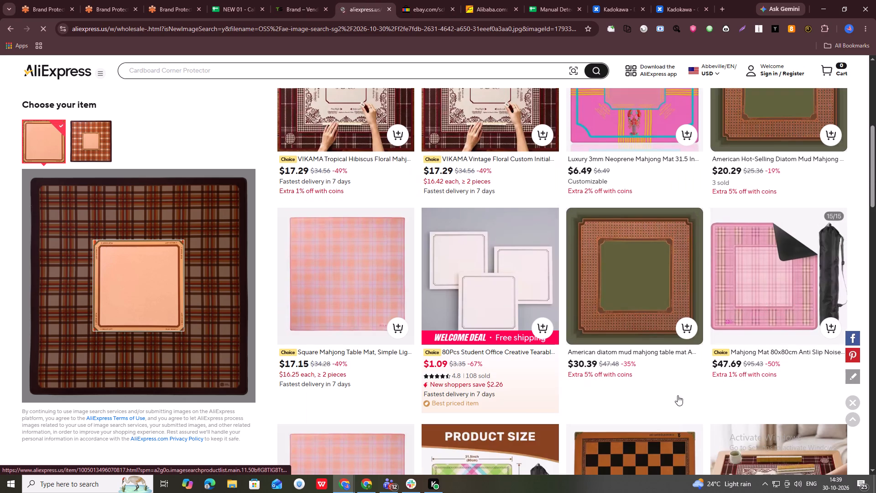
right_click(646, 350)
left_click(694, 282)
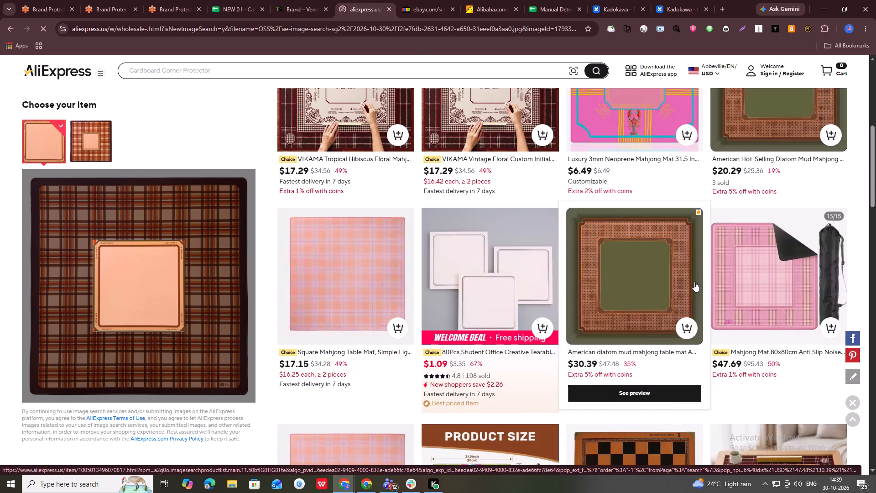
left_click(31, 0)
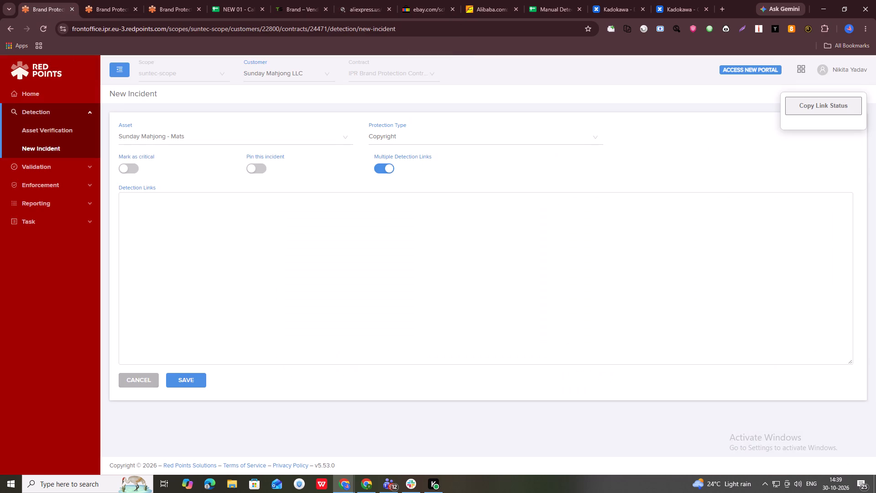
left_click(320, 306)
key("ctrl+v")
left_click(188, 380)
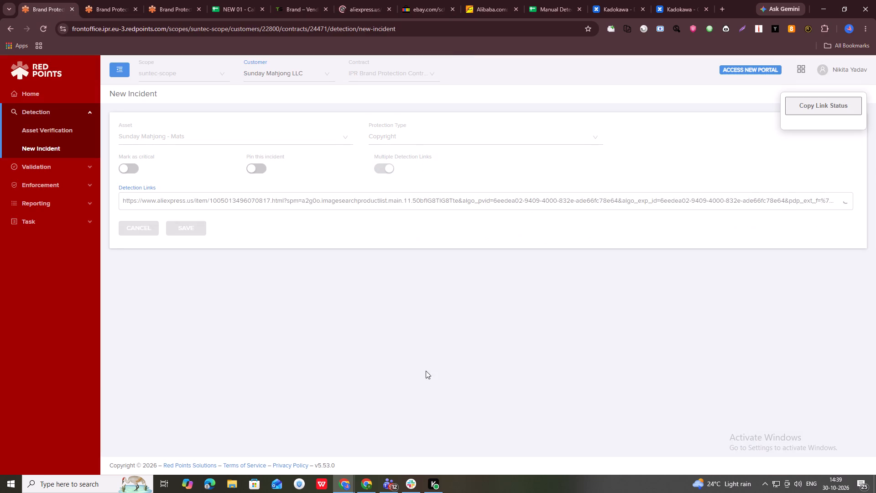
Clear the processed link from the new incident's detection links.
left_click(214, 255)
key("alt+Tab")
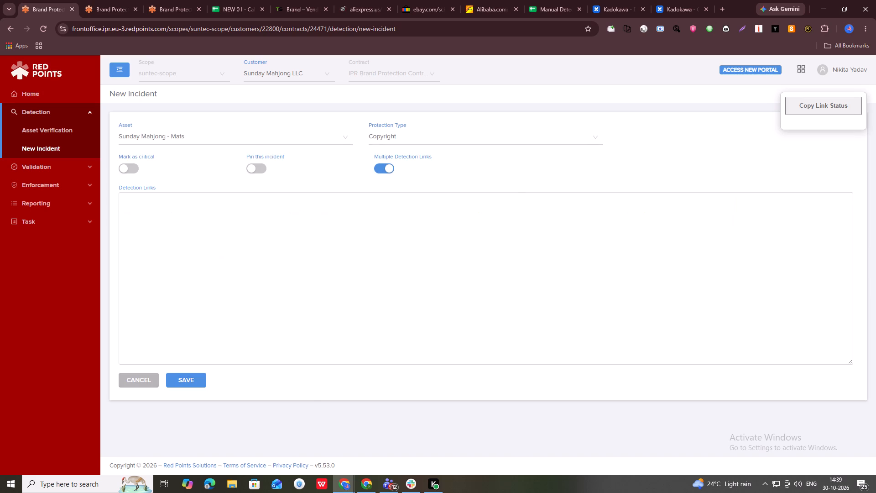
key("alt+Tab")
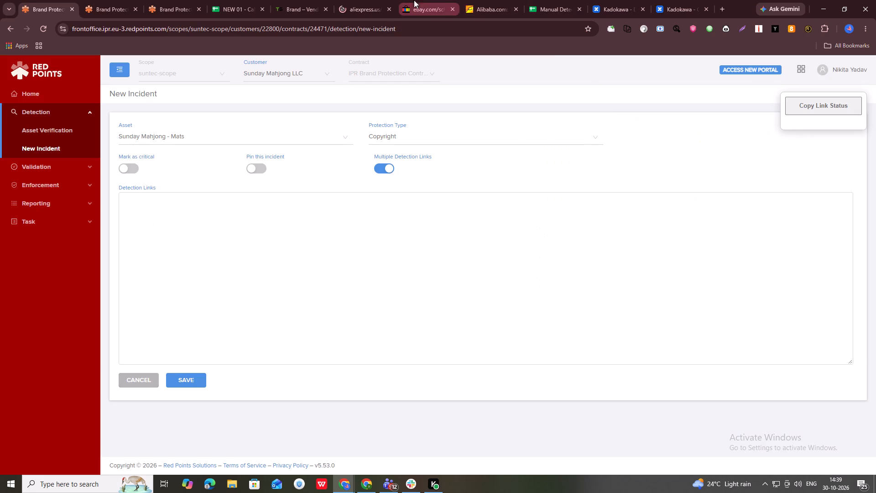
Refocus the AliExpress image search on the whole plaid mat and examine the results for copies of Sunday Mahjong mats.
left_click(391, 0)
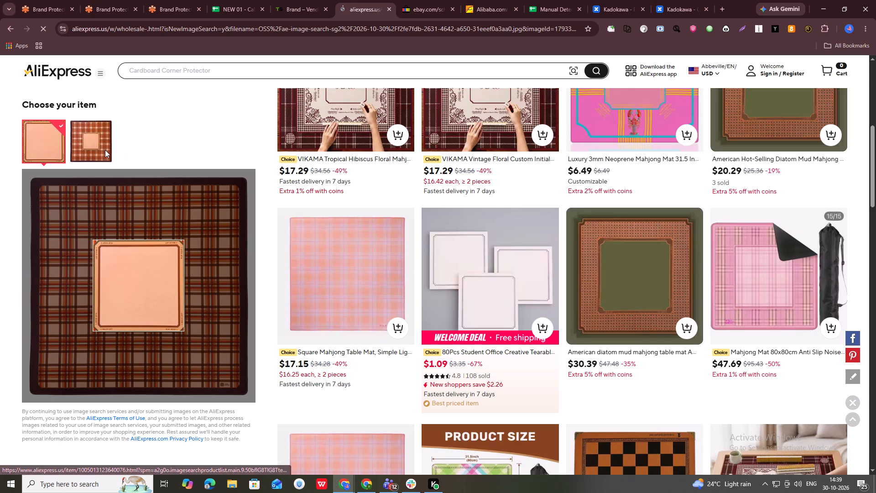
left_click(84, 127)
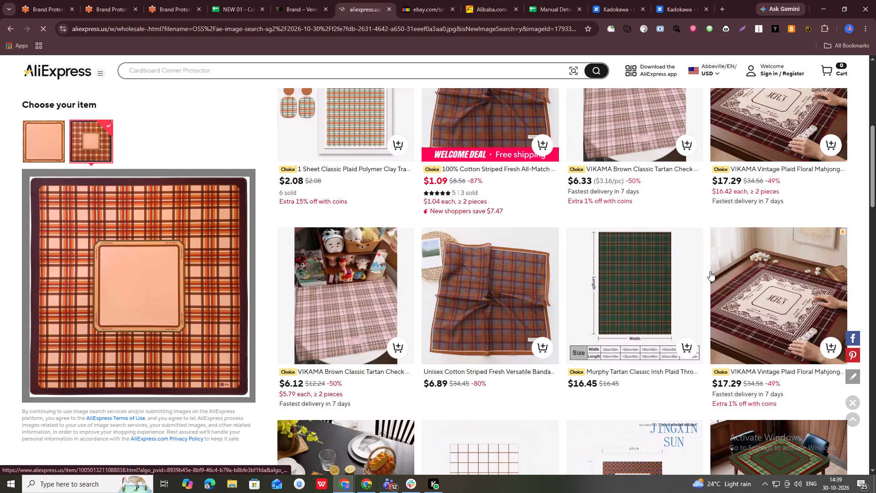
scroll(710, 271, "up", 8)
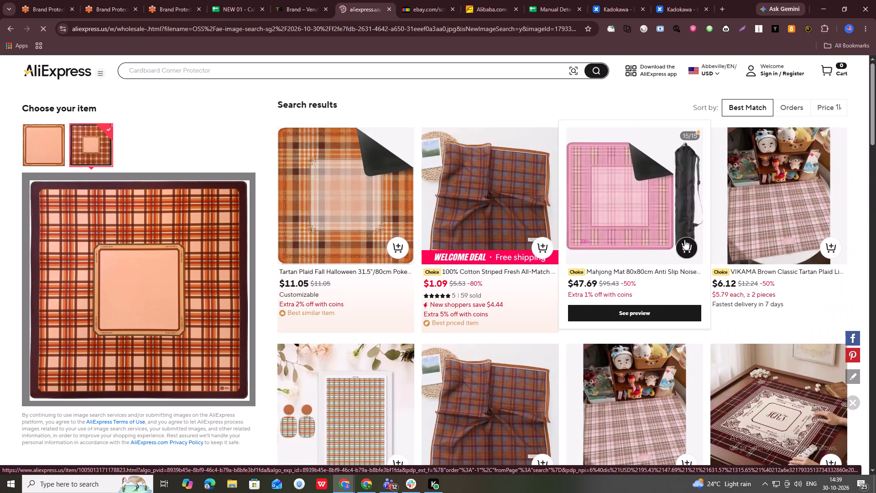
scroll(684, 240, "up", 6)
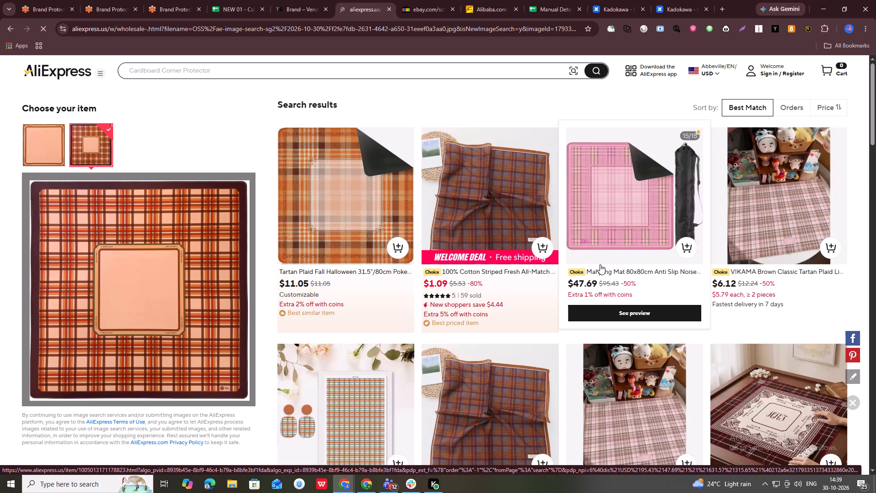
scroll(611, 266, "down", 10)
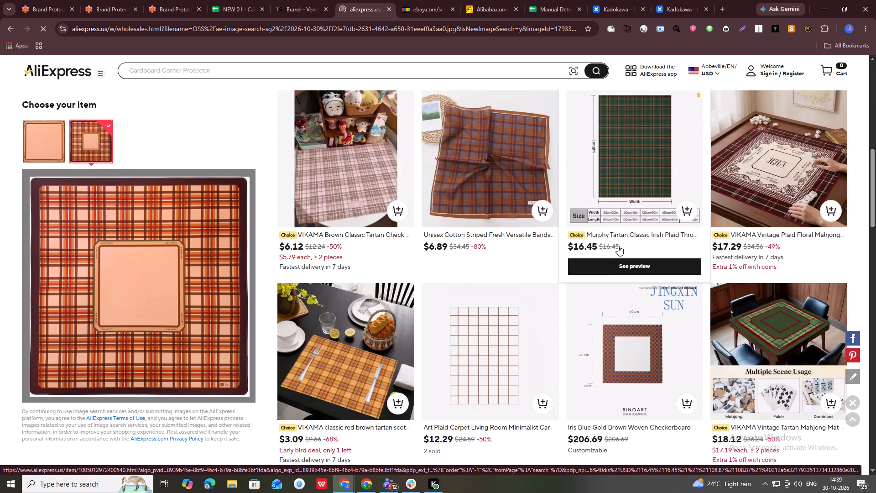
scroll(626, 243, "down", 7)
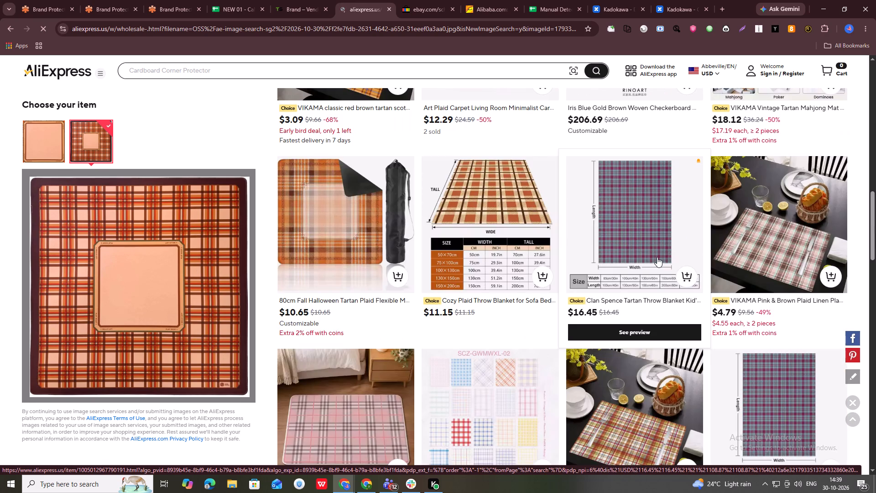
scroll(657, 257, "down", 12)
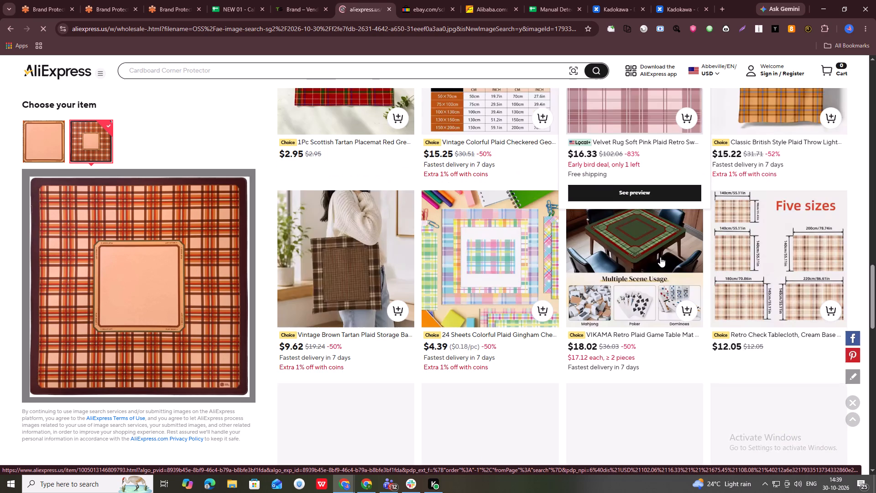
scroll(583, 281, "down", 4)
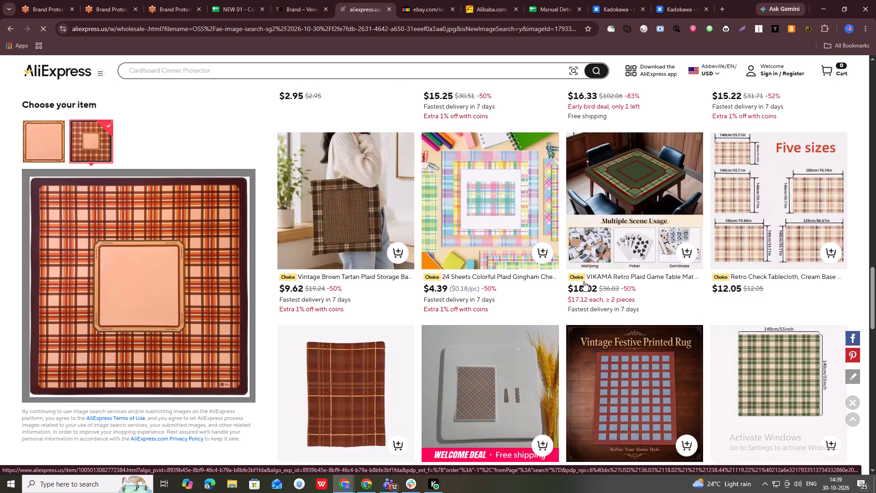
scroll(584, 269, "down", 5)
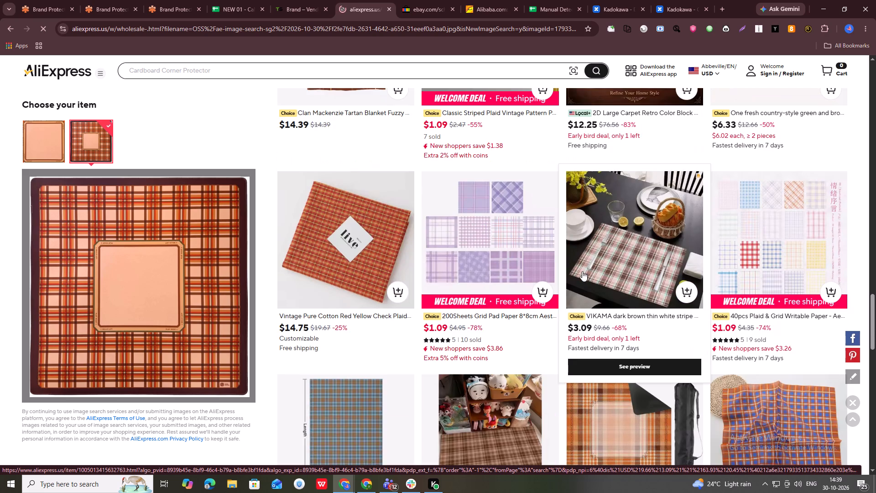
scroll(582, 271, "down", 6)
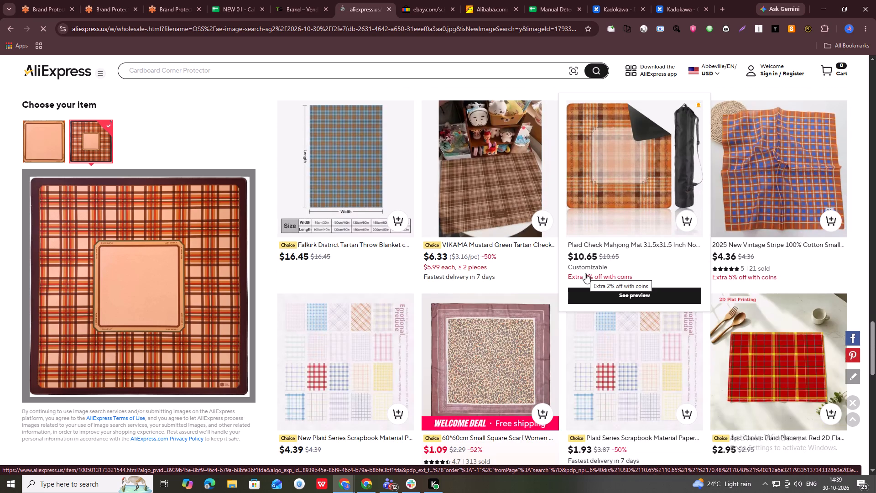
scroll(585, 273, "down", 6)
scroll(606, 241, "down", 6)
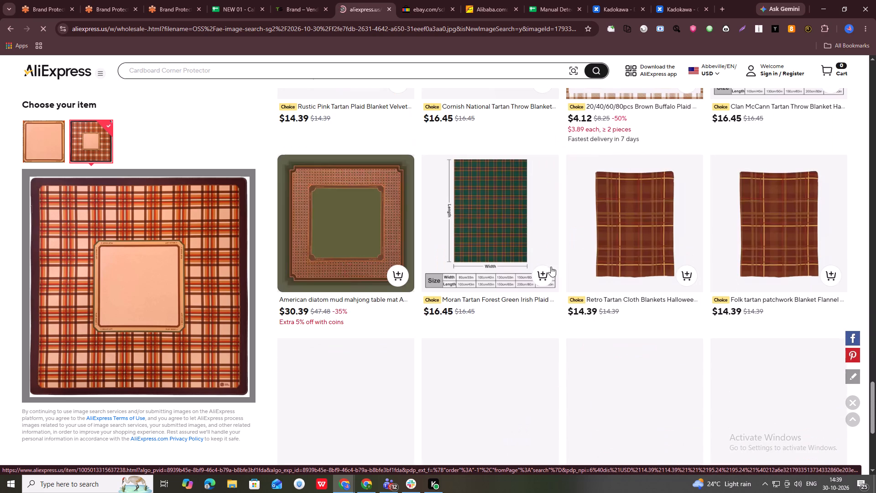
scroll(438, 314, "down", 3)
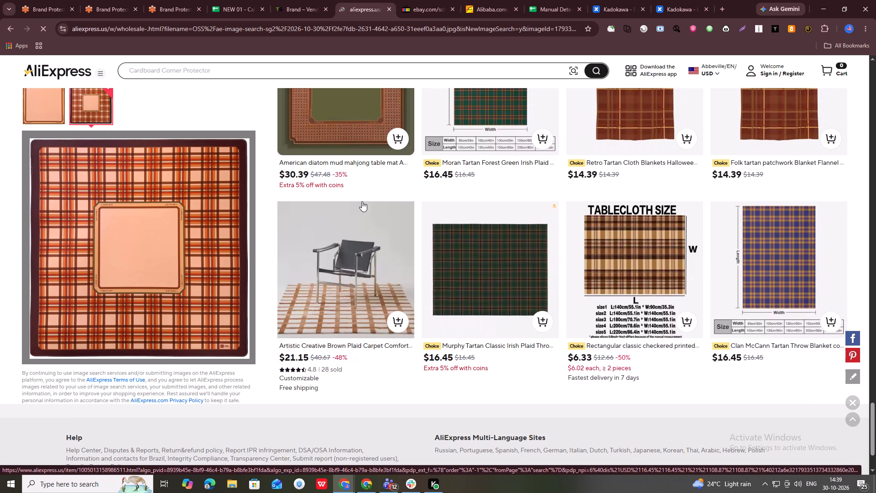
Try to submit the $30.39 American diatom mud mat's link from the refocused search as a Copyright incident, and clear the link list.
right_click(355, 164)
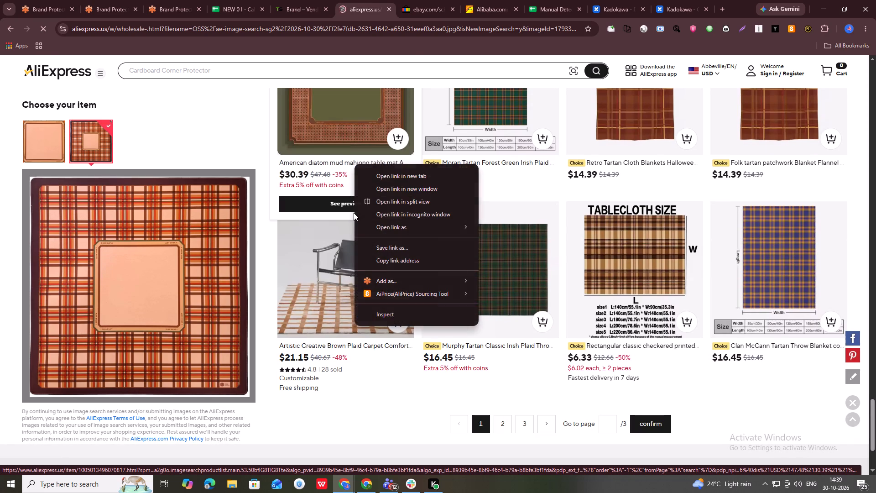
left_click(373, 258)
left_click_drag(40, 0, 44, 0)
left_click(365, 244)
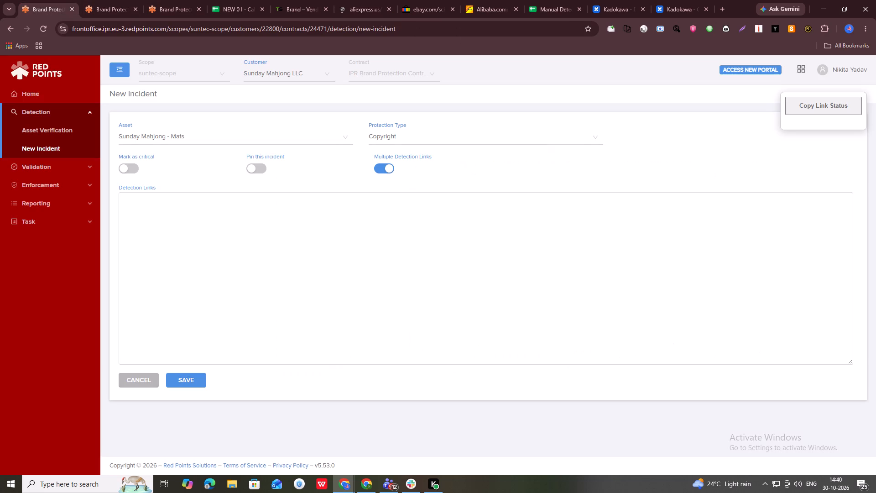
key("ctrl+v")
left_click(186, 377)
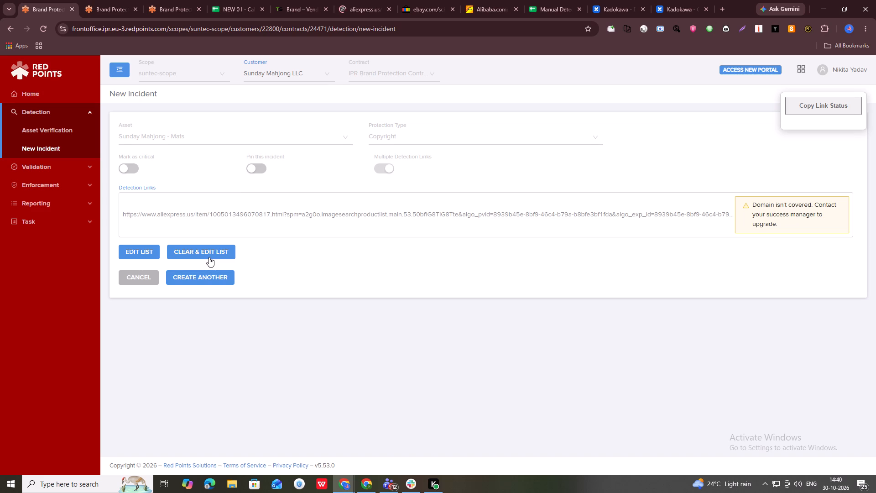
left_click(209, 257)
Open the $30.39 American diatom mud mahjong table mat listing from the AliExpress results.
left_click(351, 0)
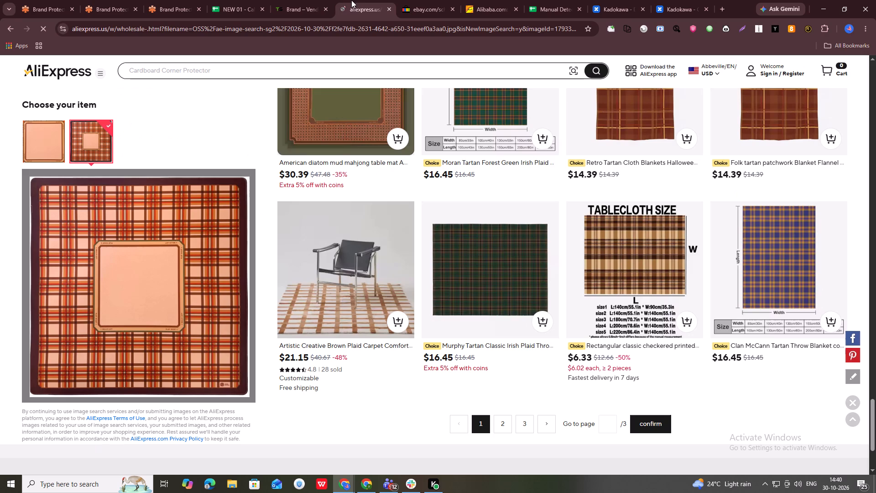
left_click(345, 164, "ctrl")
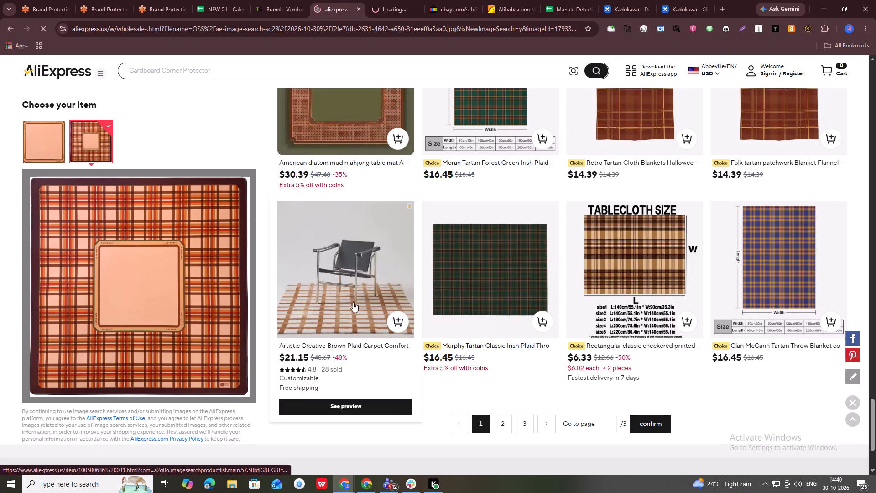
Show page 2 of the AliExpress image search results for the plaid mat.
left_click(503, 425)
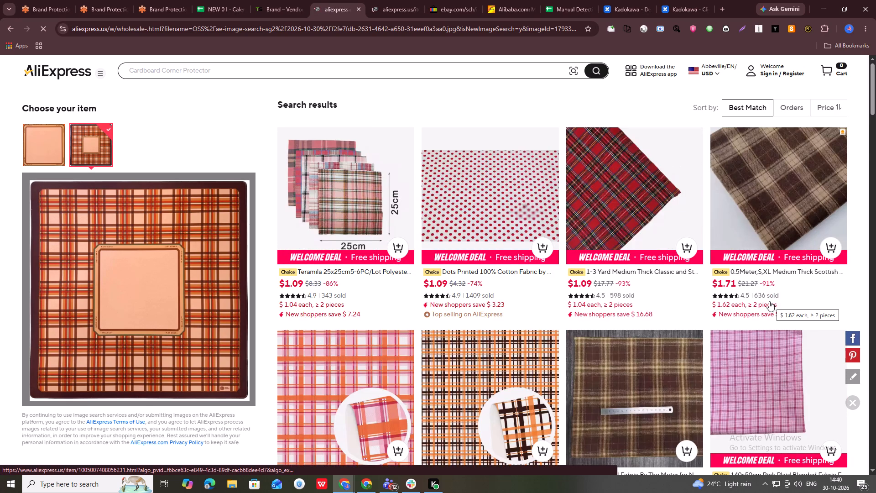
Run an AliExpress image search using the official seashell and wave mat image Mats_025 from Red Points, and examine the results.
left_click(90, 0)
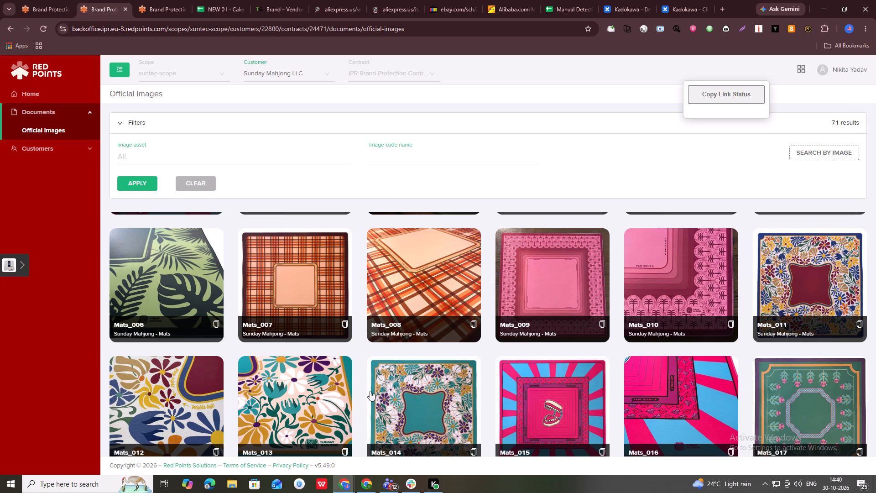
scroll(381, 375, "down", 6)
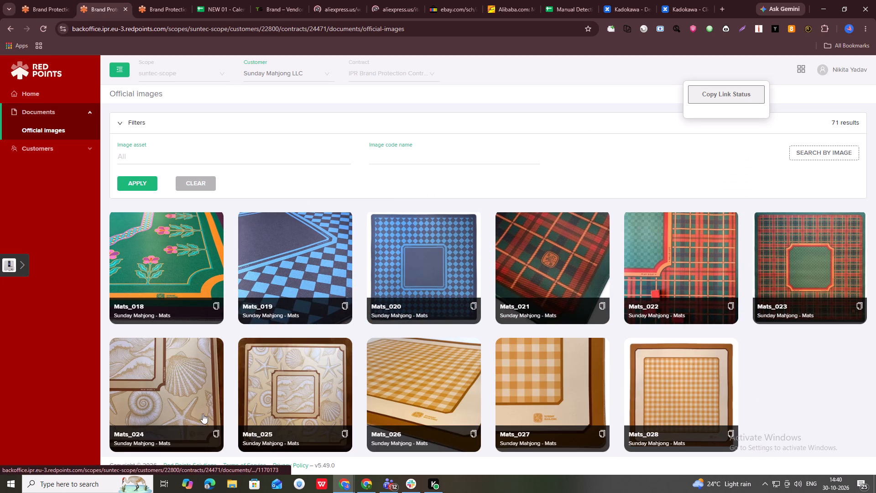
left_click_drag(302, 402, 345, 0)
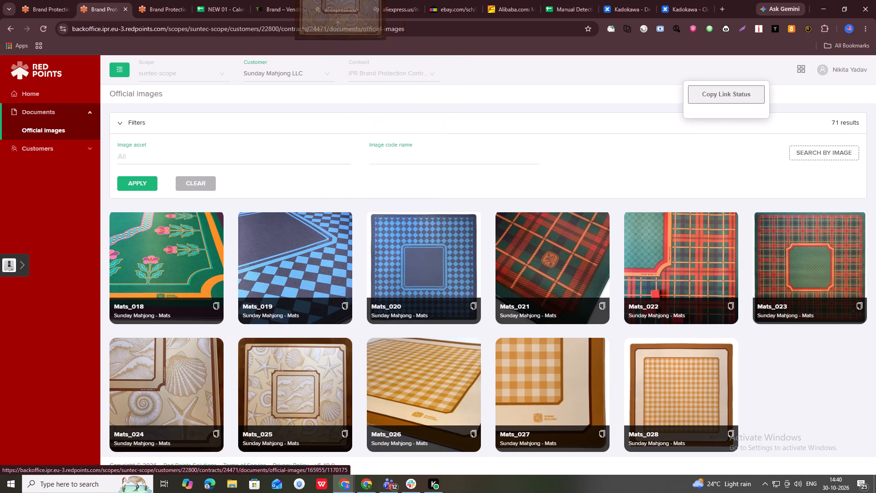
left_click_drag(345, 0, 584, 149)
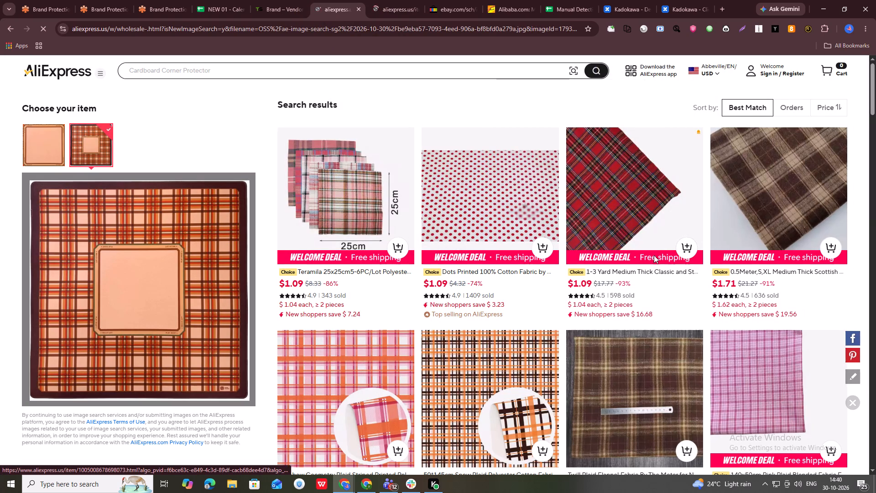
scroll(647, 299, "up", 5)
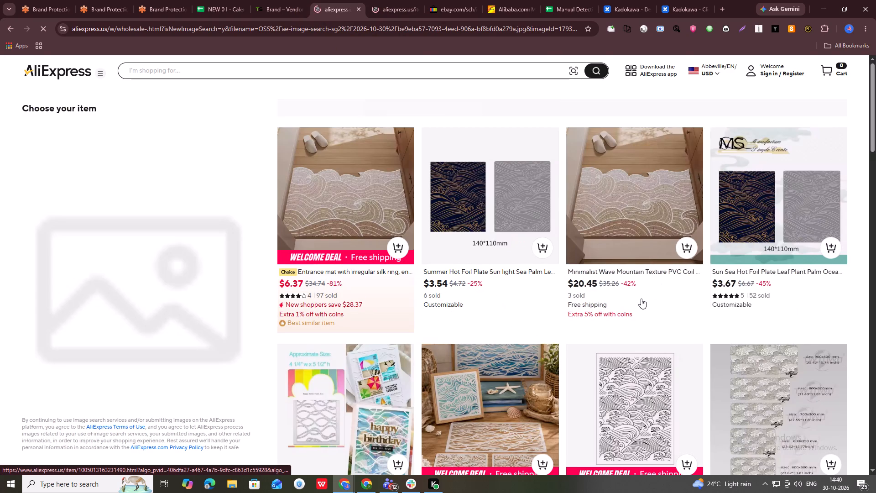
scroll(641, 299, "up", 2)
scroll(652, 303, "down", 7)
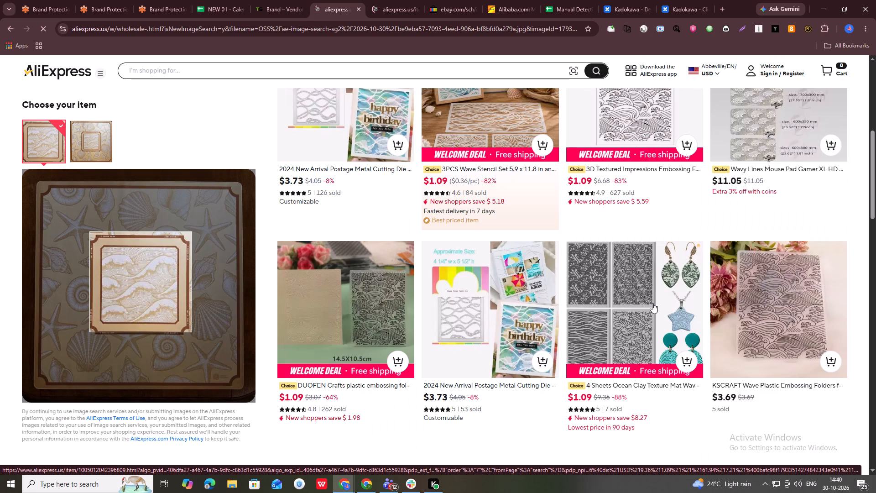
scroll(652, 303, "down", 5)
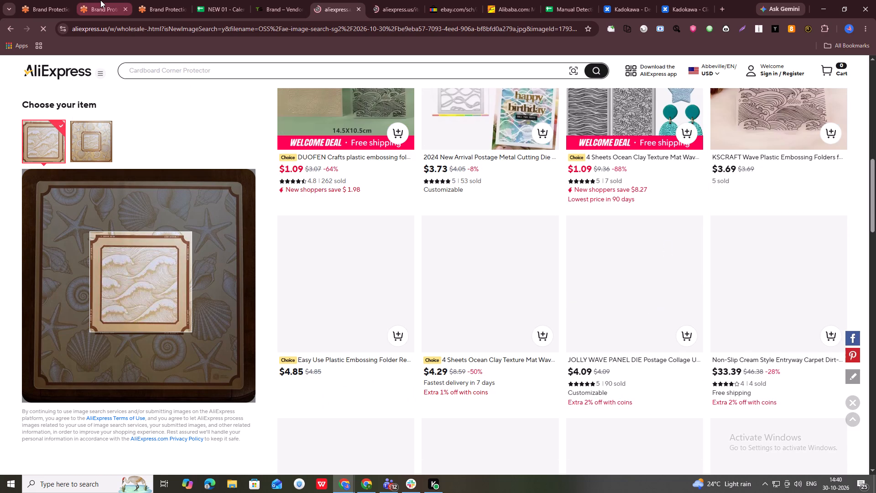
Run an AliExpress image search using the orange gingham mat image Mats_028 from the Red Points official images, and examine the results.
left_click(100, 0)
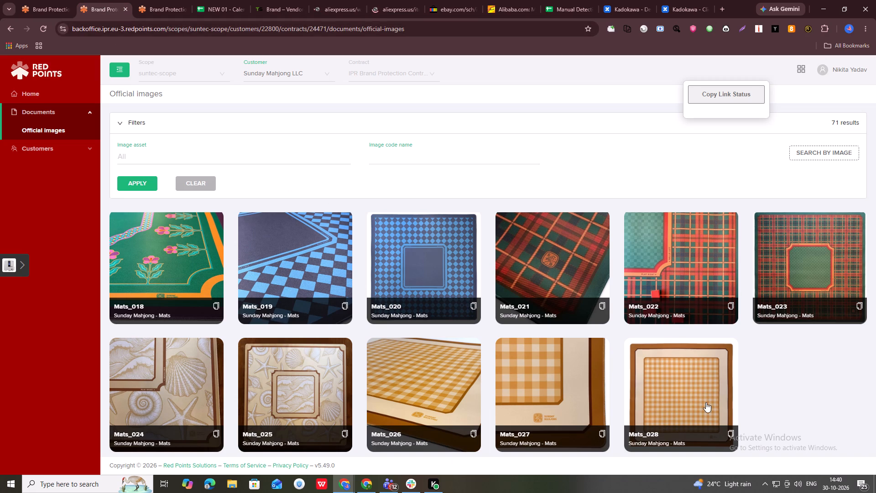
left_click_drag(682, 409, 351, 0)
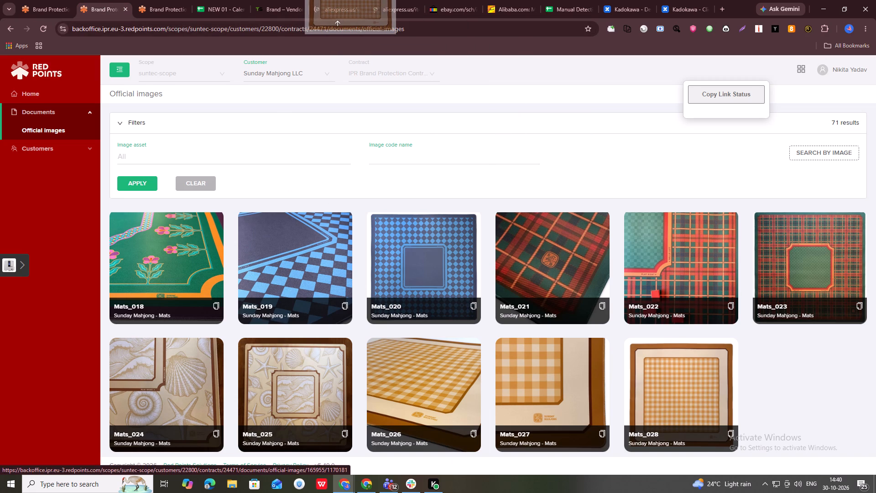
left_click_drag(351, 0, 585, 137)
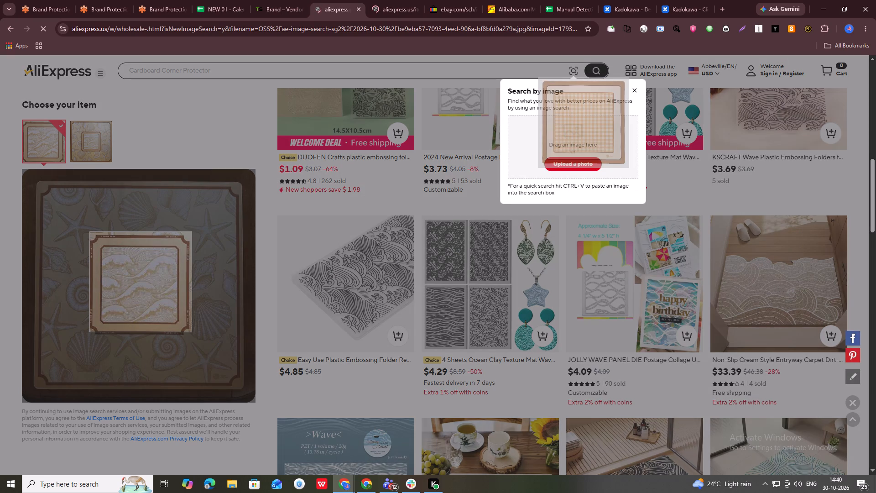
left_click_drag(585, 137, 573, 156)
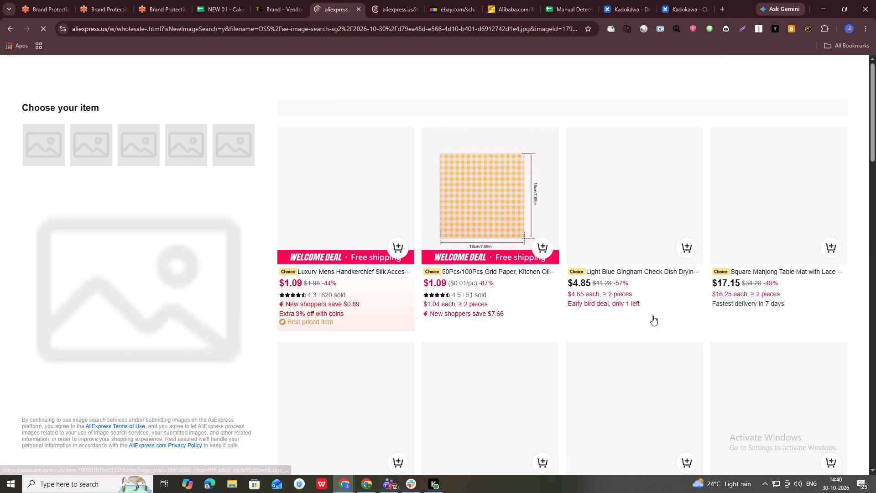
scroll(701, 320, "down", 6)
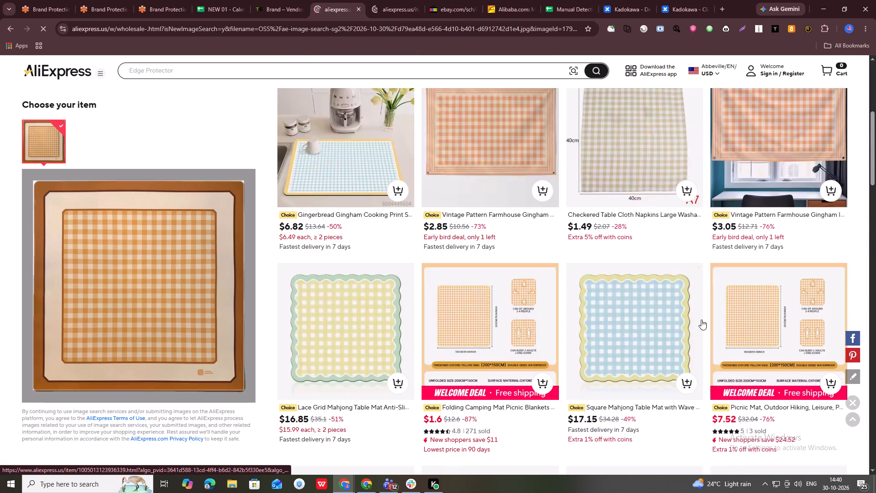
scroll(701, 320, "down", 13)
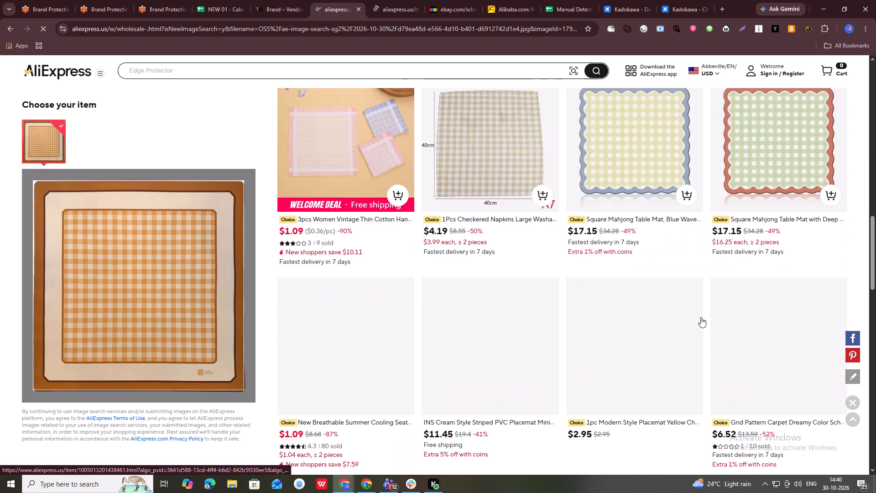
scroll(700, 317, "down", 6)
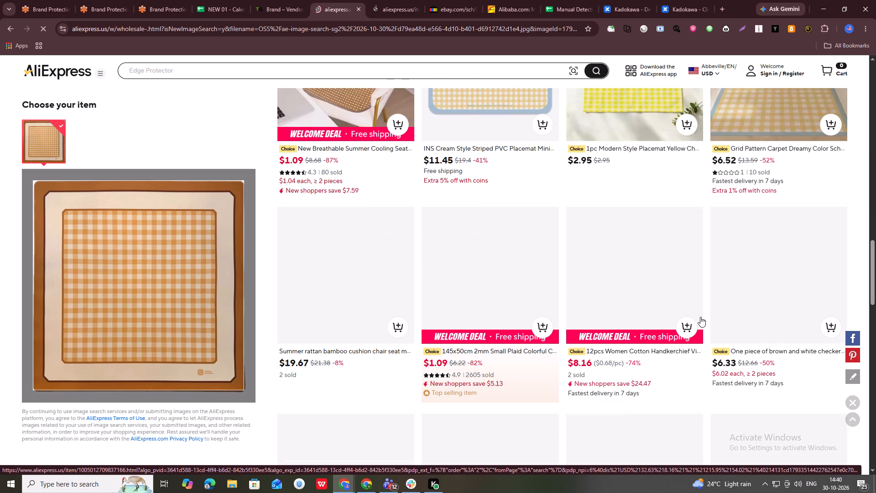
scroll(700, 316, "down", 6)
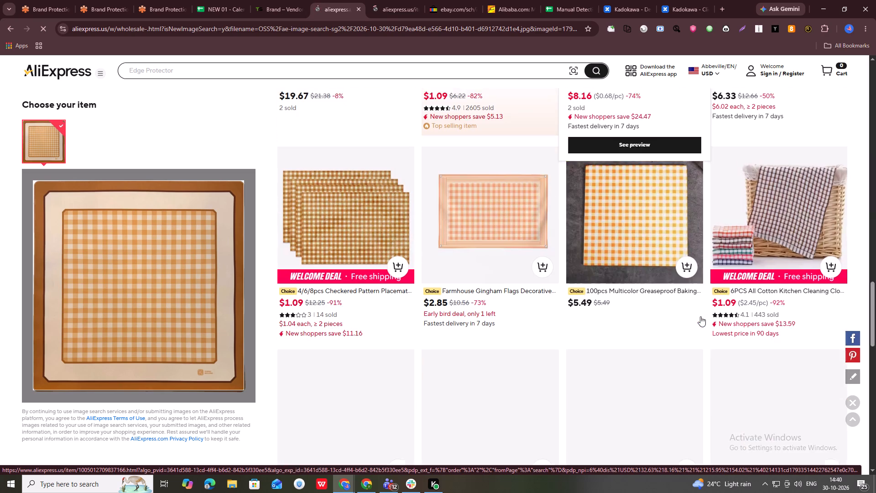
scroll(700, 316, "down", 7)
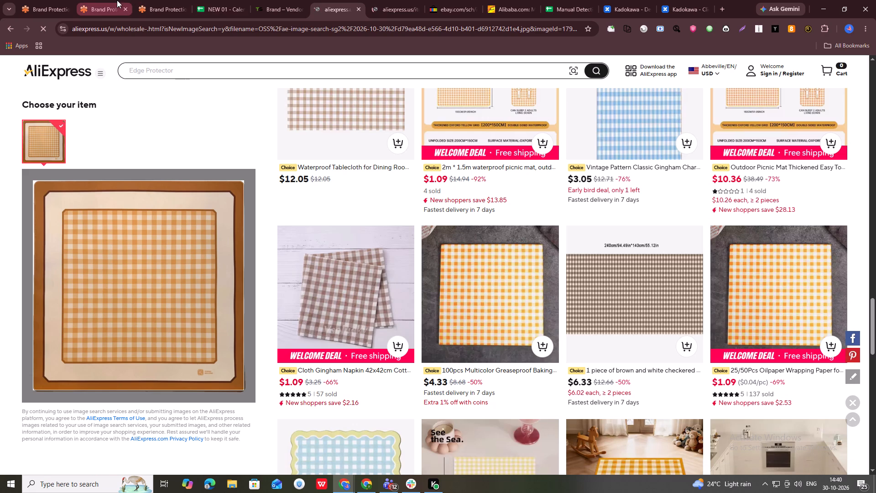
Run an AliExpress image search using the official blue checkered mat image Mats_020 from Red Points.
left_click(117, 0)
scroll(480, 414, "up", 2)
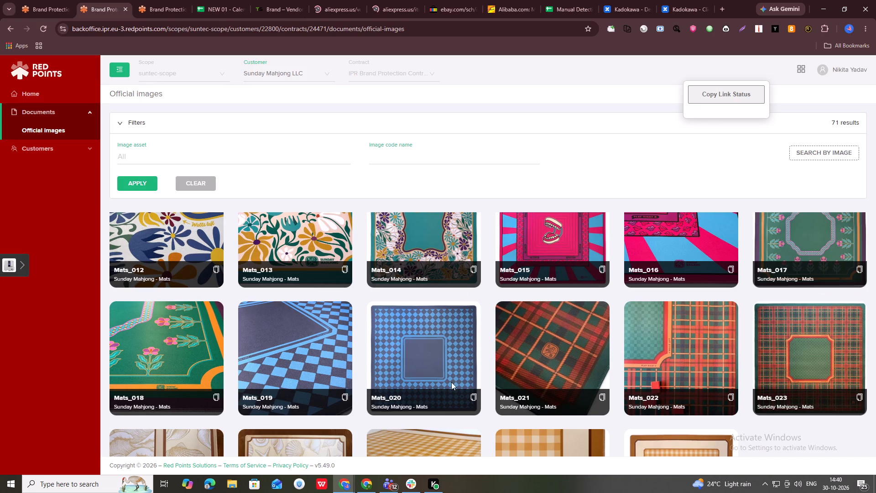
left_click_drag(438, 375, 377, 0)
left_click_drag(439, 346, 400, 156)
left_click_drag(400, 156, 381, 100)
left_click_drag(426, 334, 327, 0)
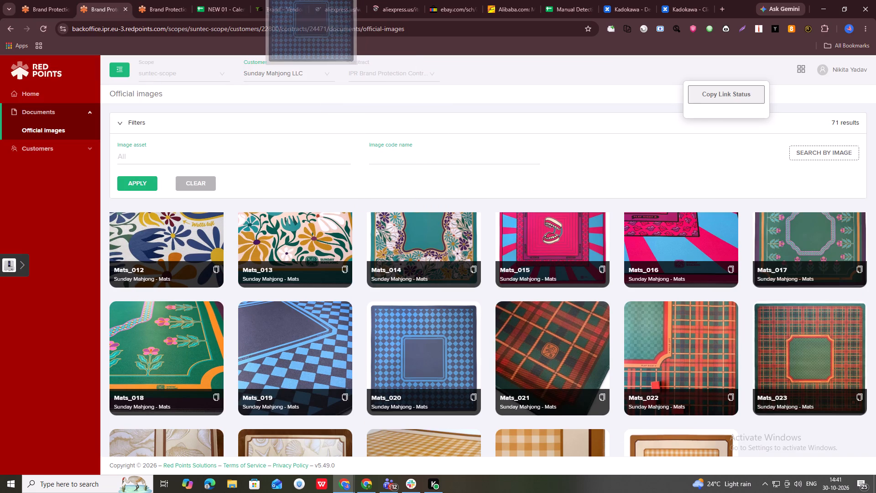
left_click_drag(327, 0, 566, 118)
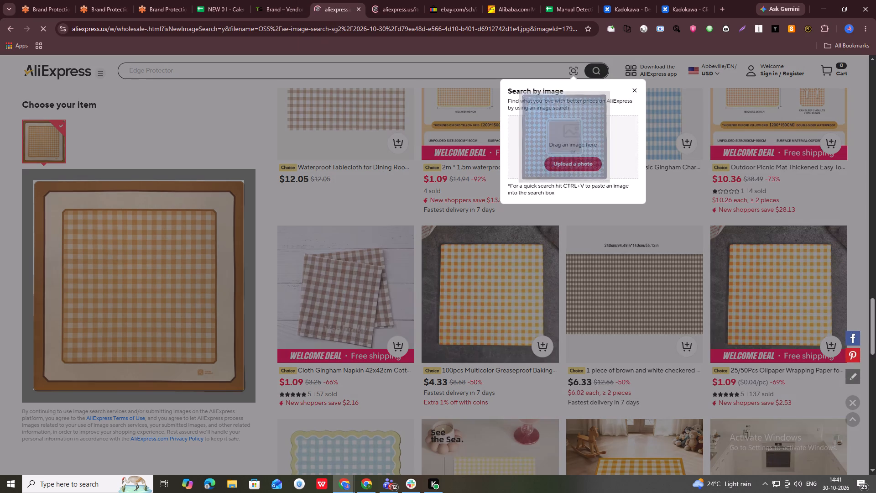
left_click_drag(566, 118, 567, 130)
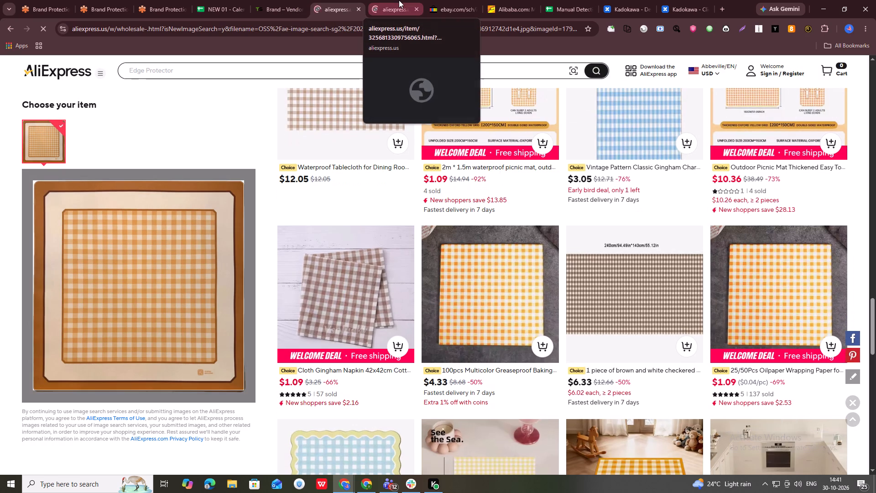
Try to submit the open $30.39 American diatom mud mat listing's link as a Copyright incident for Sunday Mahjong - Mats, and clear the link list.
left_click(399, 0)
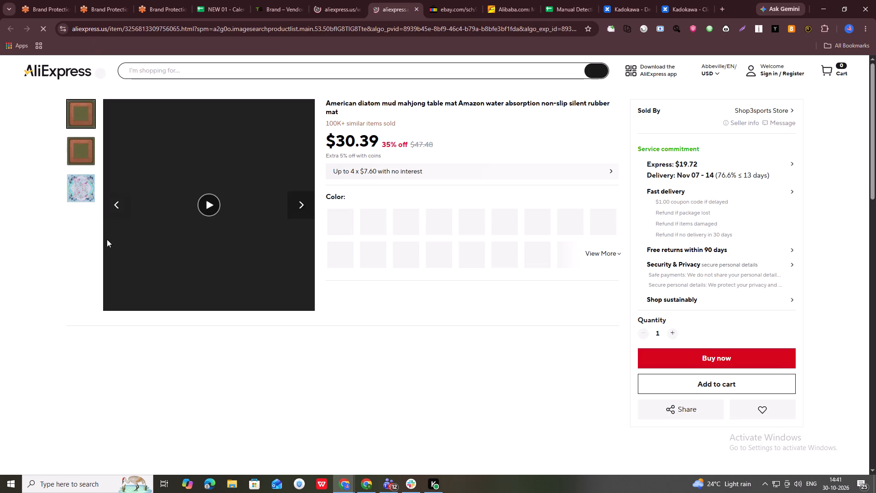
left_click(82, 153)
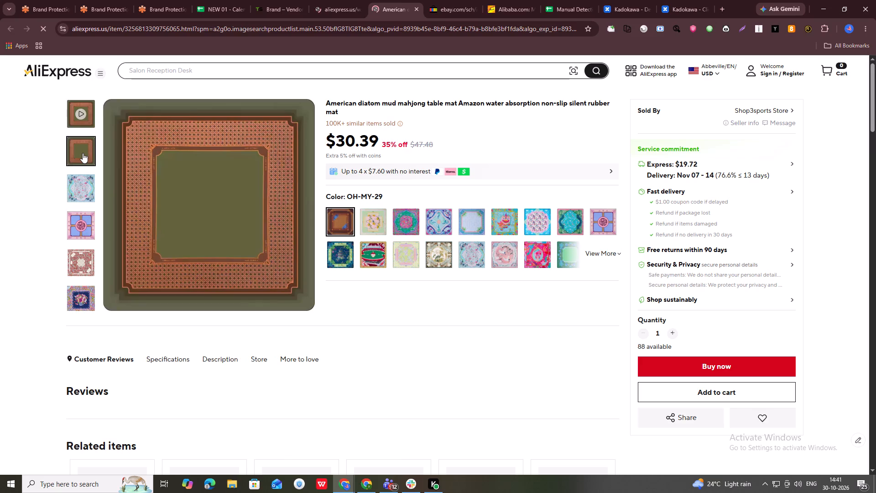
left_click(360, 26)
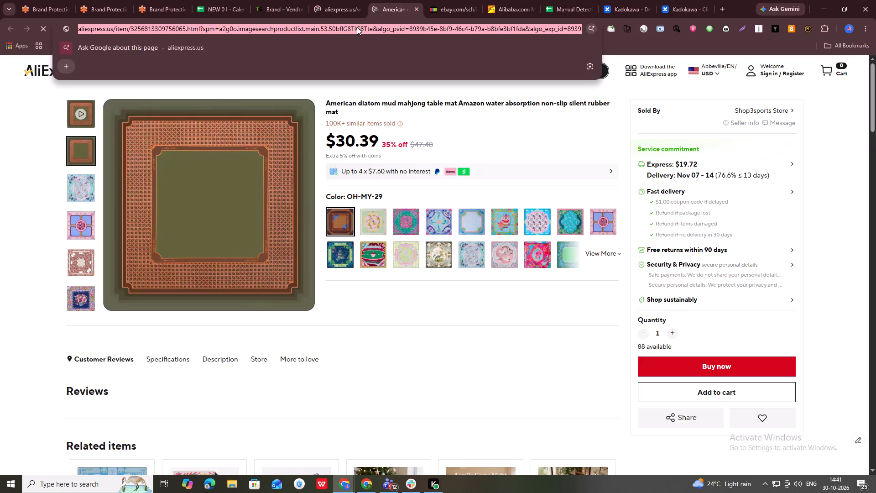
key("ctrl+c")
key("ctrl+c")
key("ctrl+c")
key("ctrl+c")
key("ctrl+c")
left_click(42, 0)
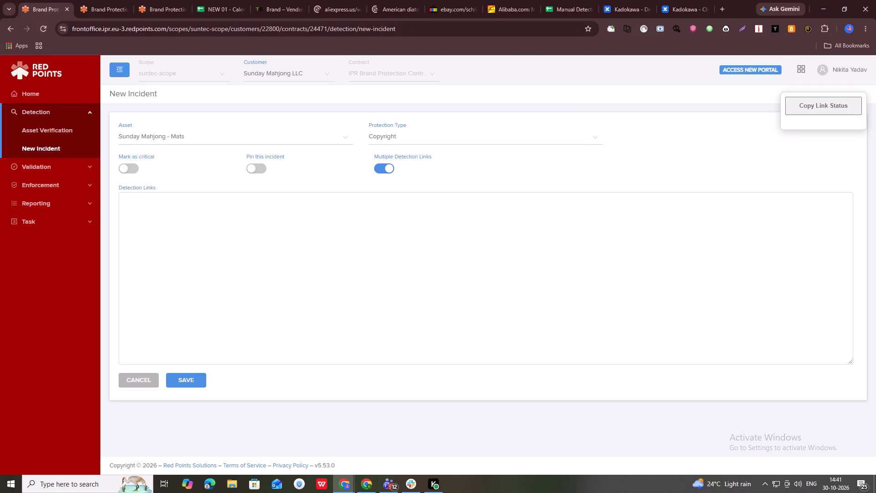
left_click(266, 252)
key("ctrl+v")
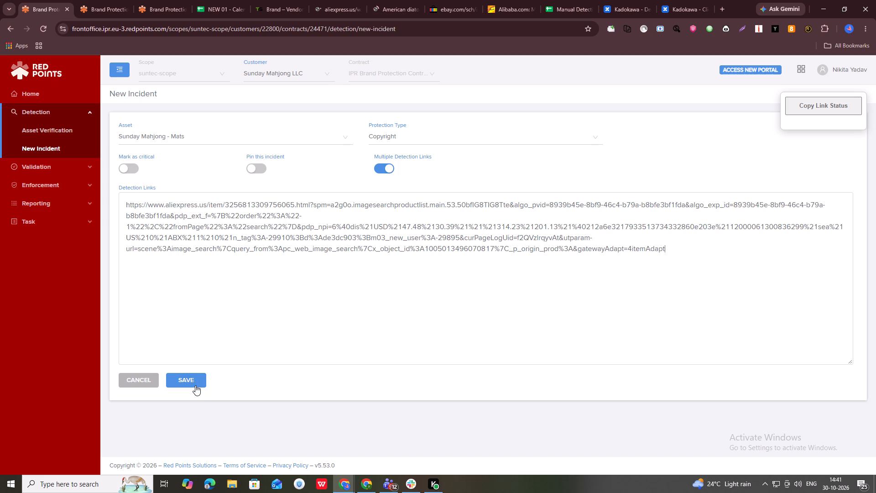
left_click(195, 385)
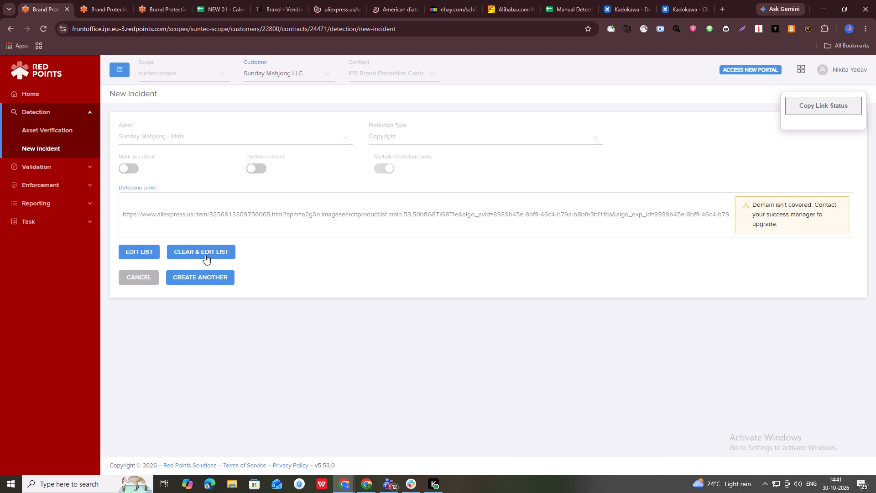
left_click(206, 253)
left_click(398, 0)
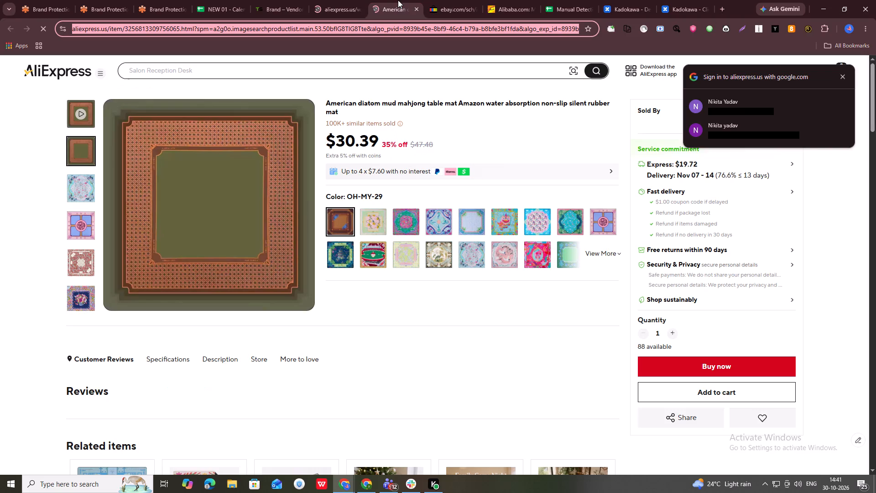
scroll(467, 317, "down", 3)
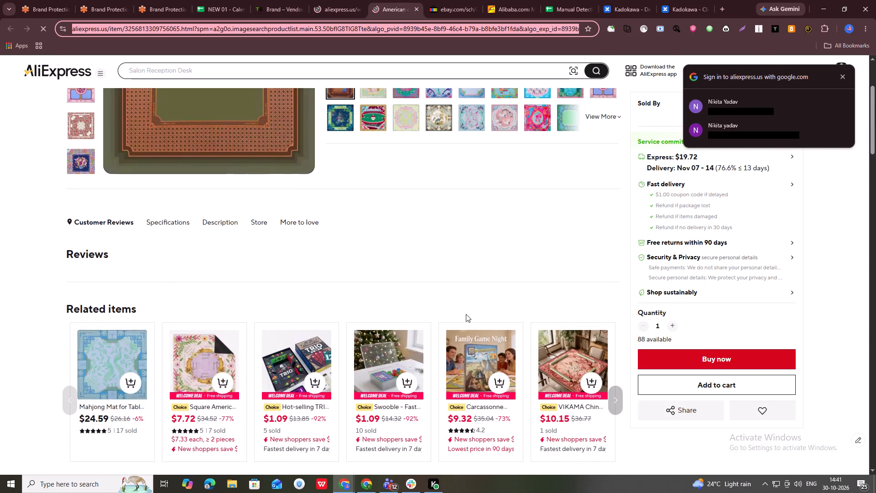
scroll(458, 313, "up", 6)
Submit the $23.39 Jijia Cloth Mahjong Table Mat's link from the AliExpress results as a Copyright incident, and clear the link list.
left_click(345, 0)
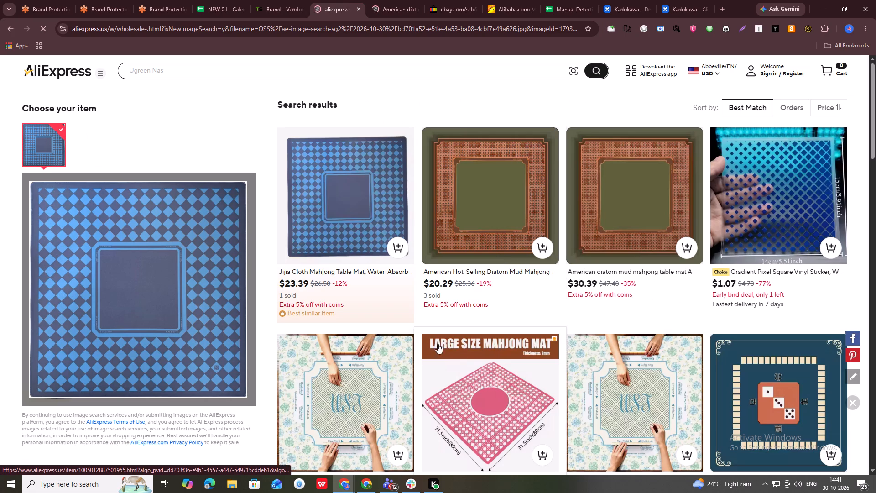
right_click(352, 272)
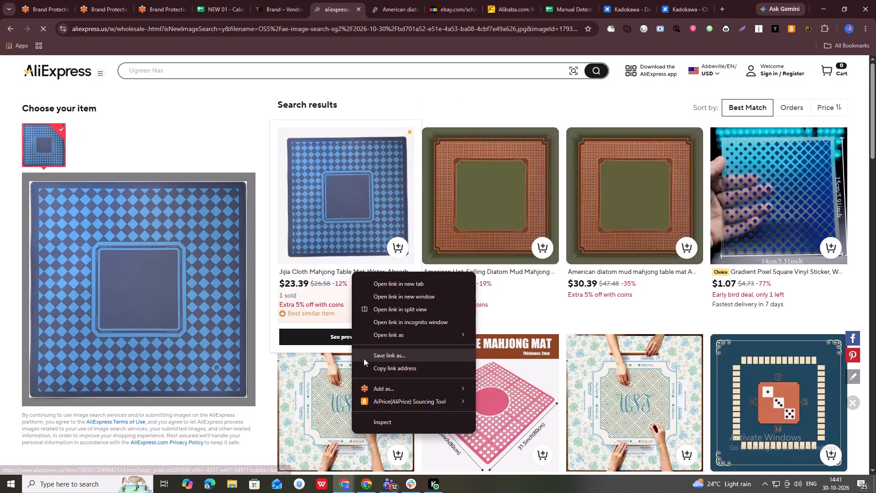
left_click(374, 368)
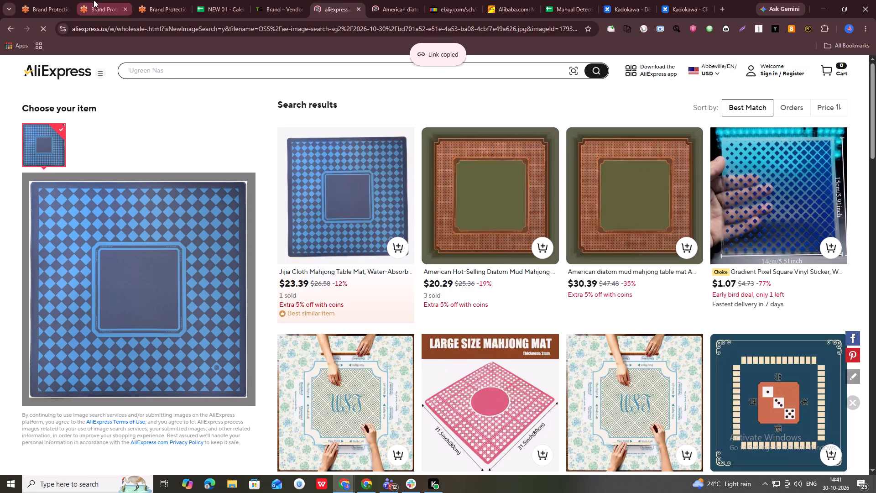
left_click(22, 0)
left_click(227, 346)
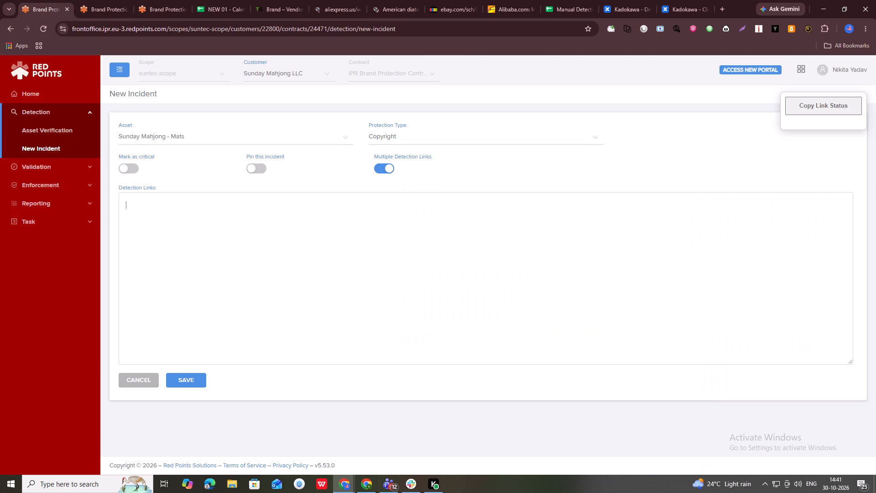
key("ctrl+v")
left_click(182, 379)
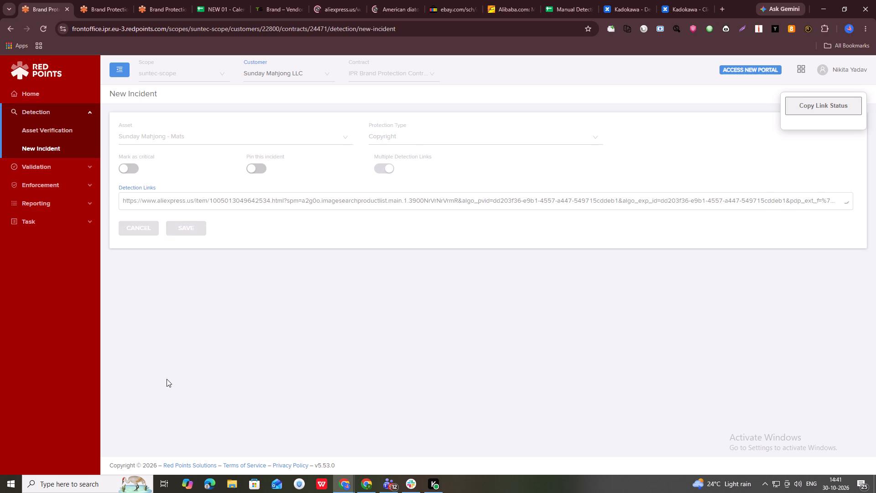
left_click(219, 245)
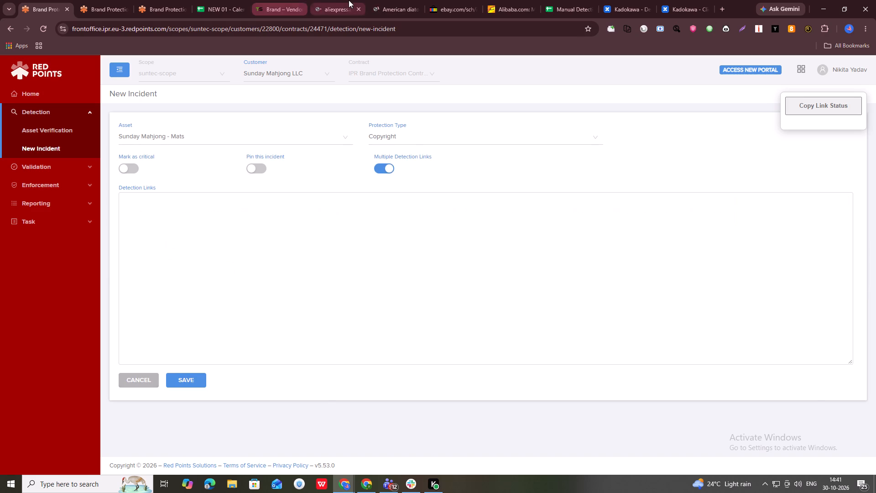
Examine the remaining AliExpress image search results for the blue checkered mat for further copies of Sunday Mahjong designs.
left_click(349, 0)
scroll(636, 333, "down", 7)
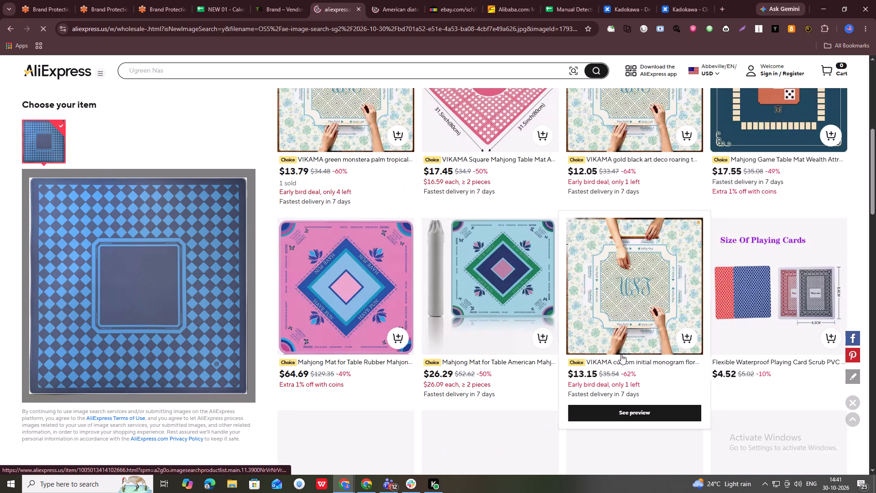
scroll(567, 352, "down", 5)
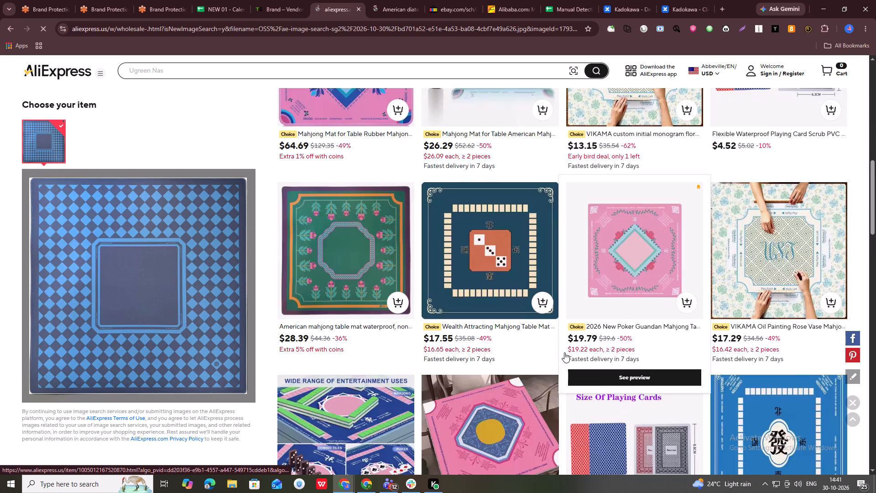
scroll(564, 352, "down", 6)
scroll(647, 318, "down", 5)
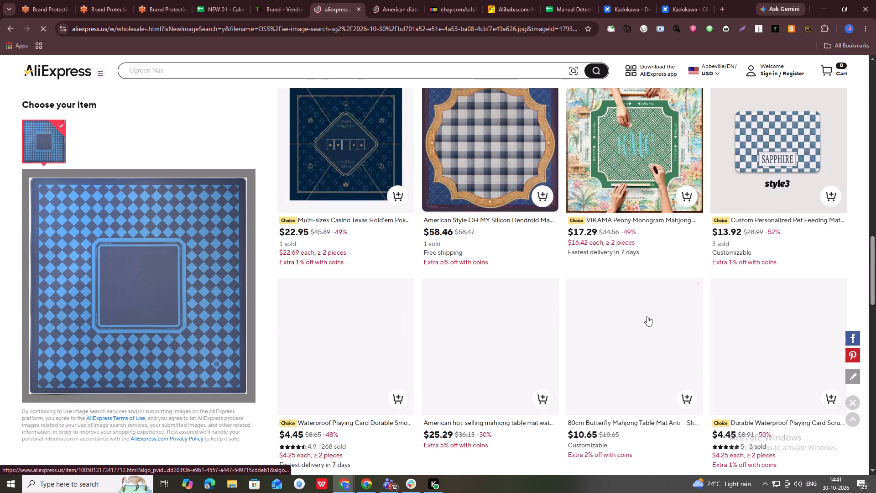
scroll(648, 298, "down", 5)
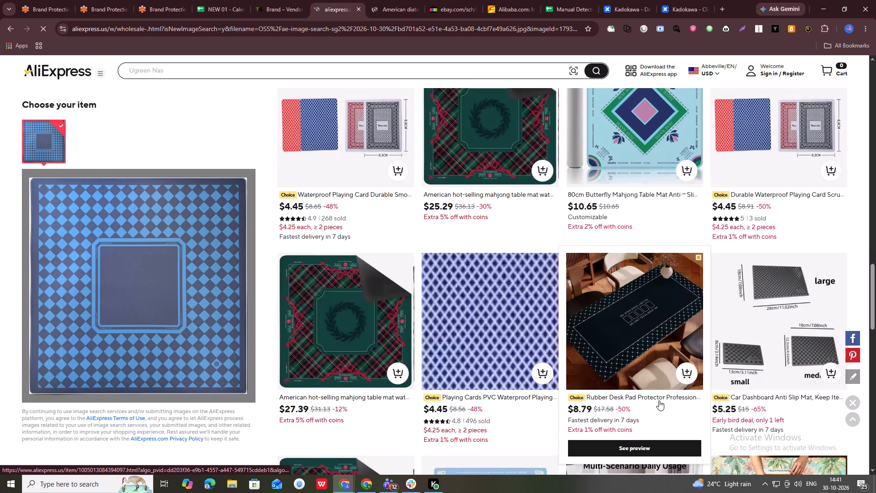
scroll(657, 355, "down", 11)
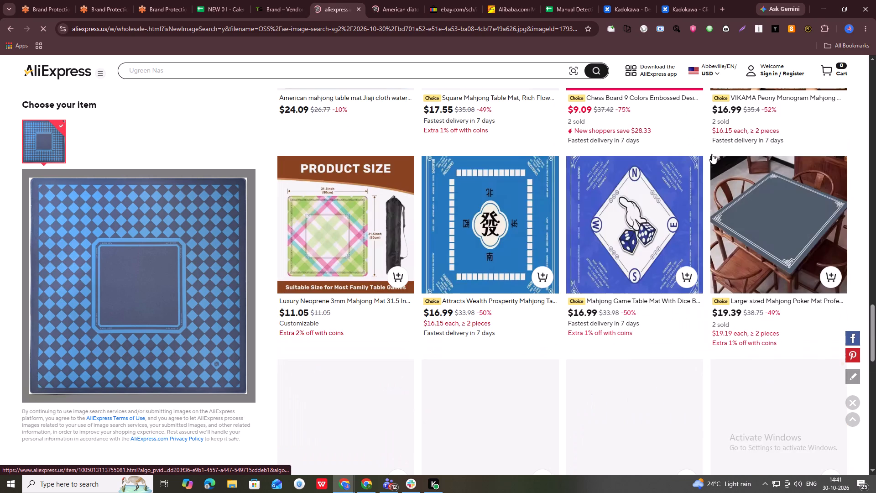
Run an AliExpress image search using the official tile set image PlumPanda_005 from Red Points and check the results for copies.
left_click(115, 0)
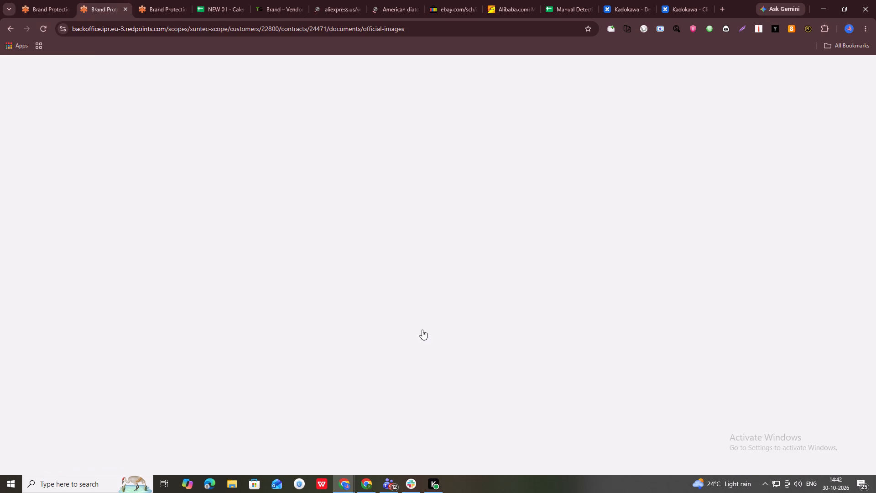
scroll(570, 389, "down", 5)
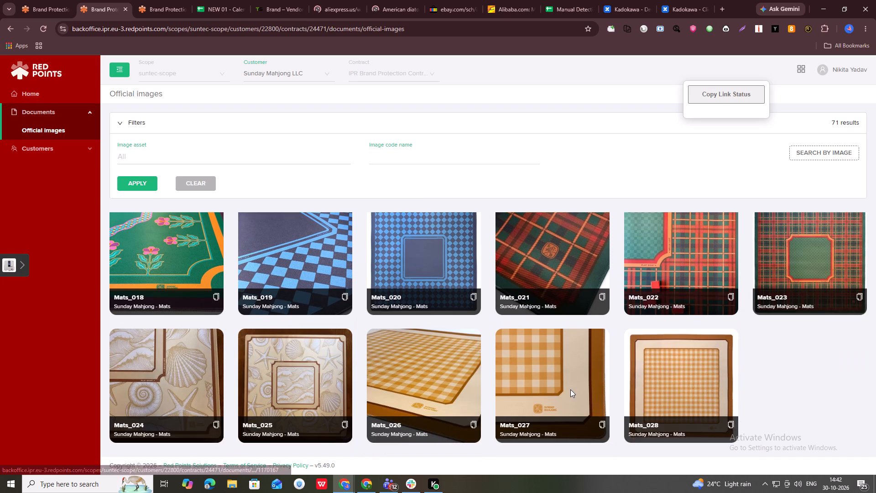
scroll(570, 388, "up", 3)
scroll(425, 399, "up", 2)
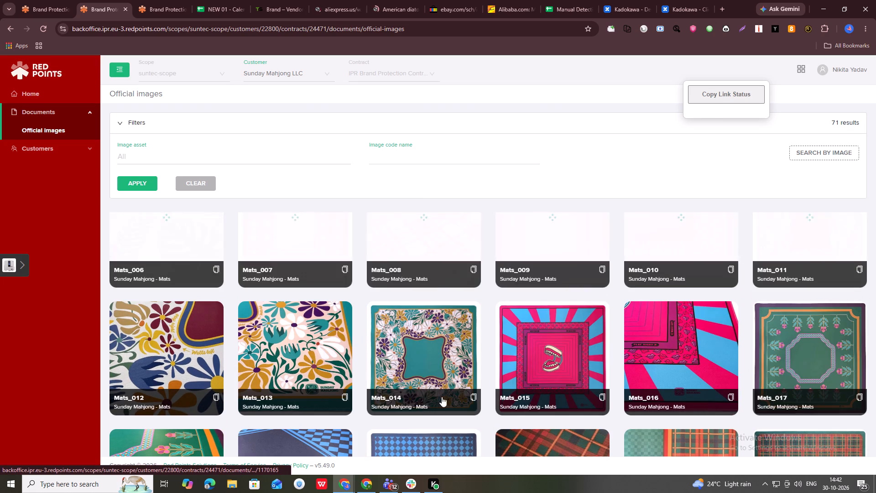
scroll(567, 366, "up", 3)
scroll(435, 373, "up", 2)
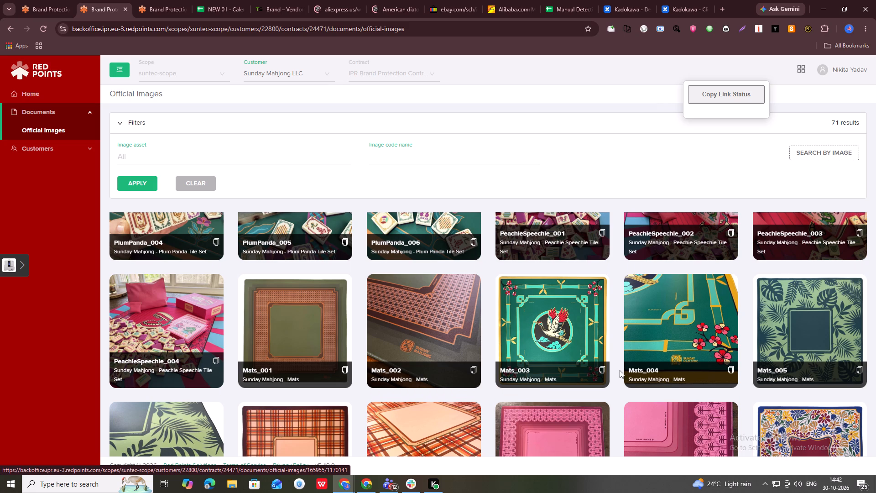
scroll(655, 358, "up", 2)
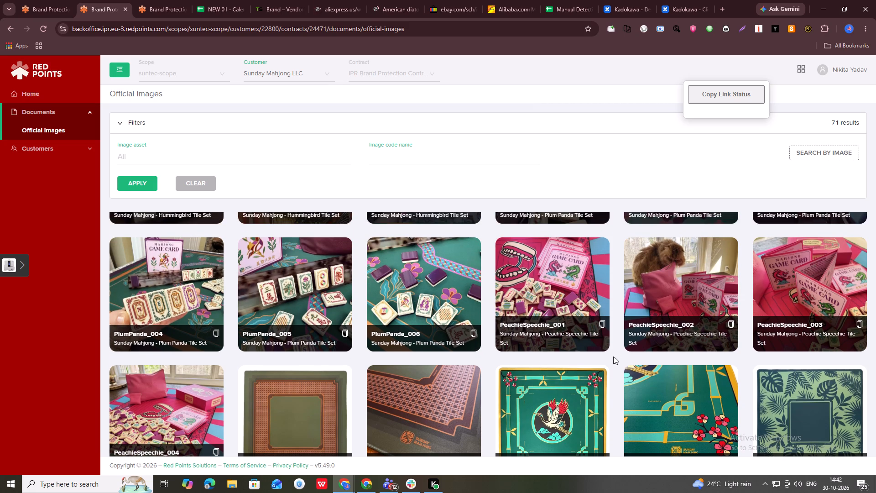
scroll(503, 380, "up", 1)
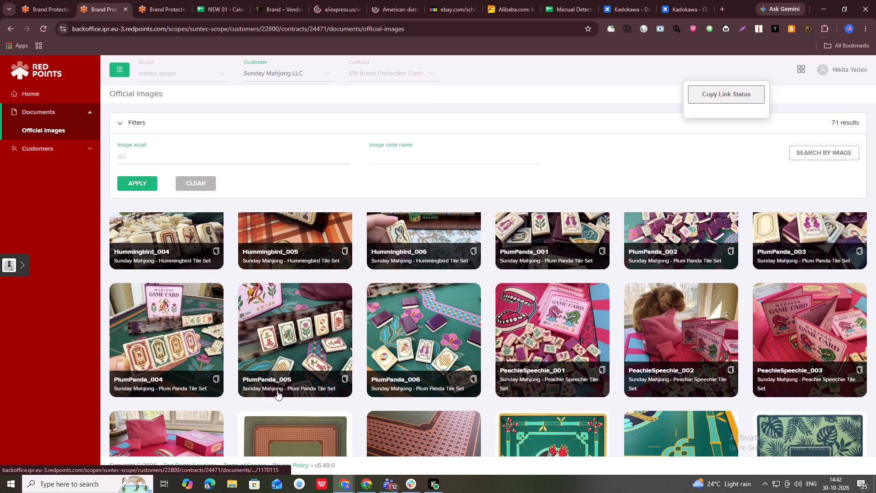
scroll(321, 352, "up", 2)
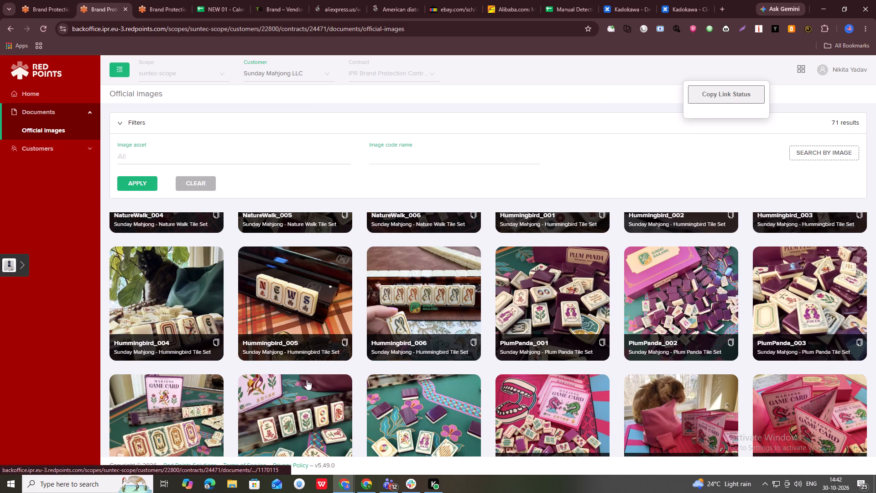
left_click_drag(300, 424, 325, 9)
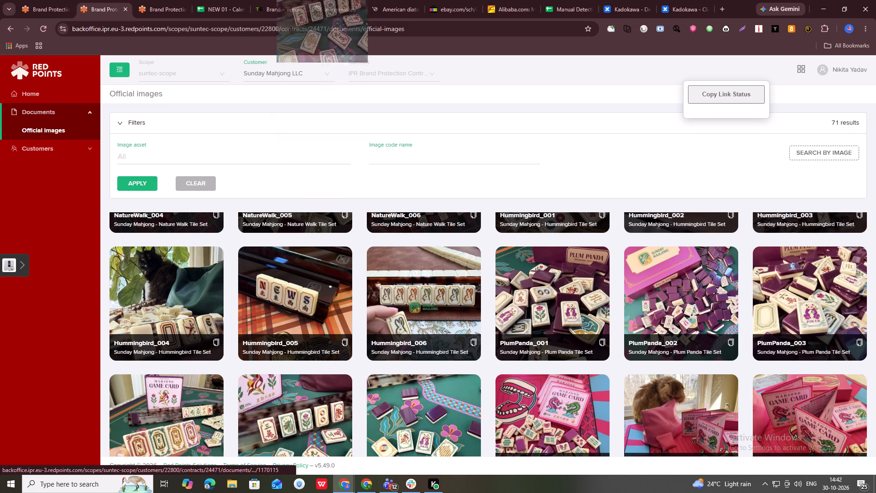
left_click_drag(325, 9, 365, 120)
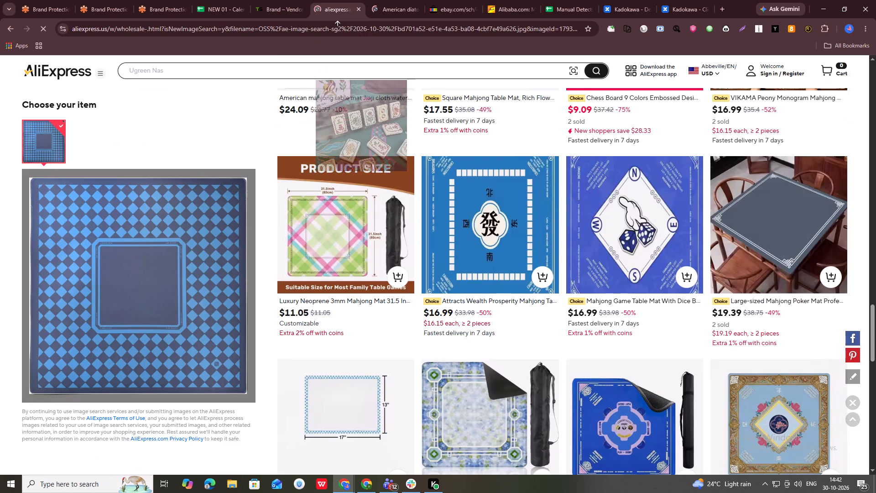
left_click_drag(365, 120, 574, 137)
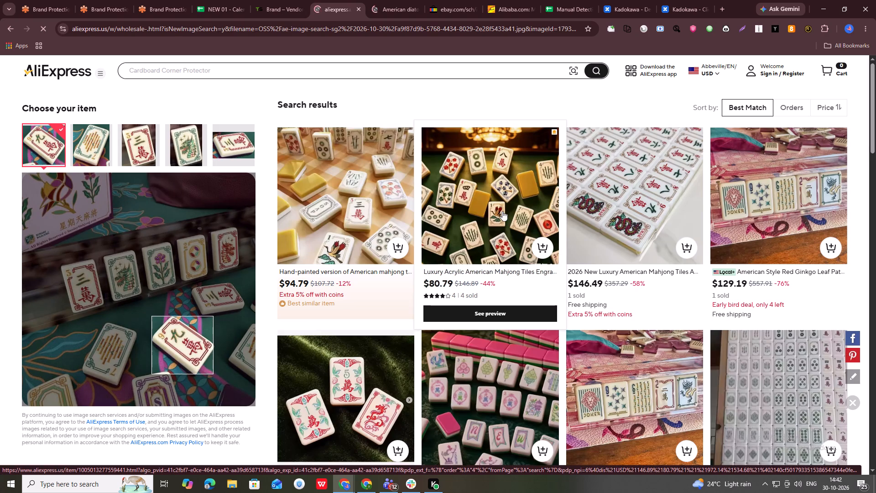
scroll(456, 287, "down", 6)
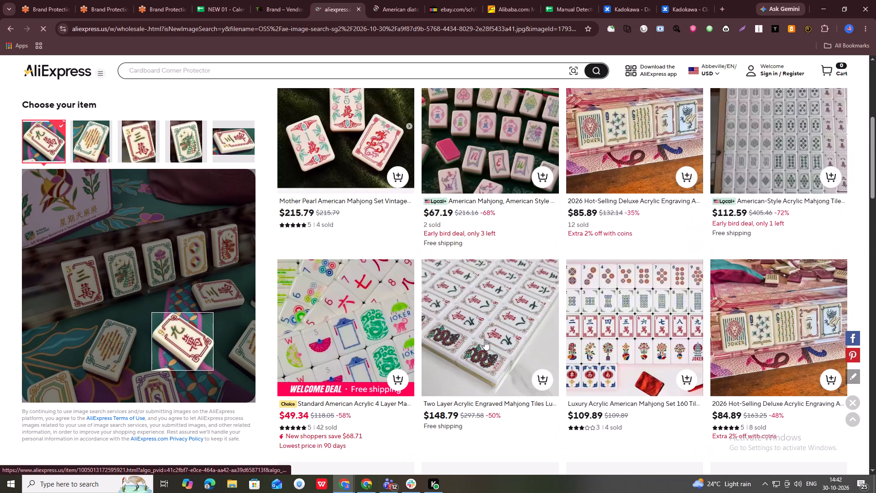
scroll(475, 313, "down", 7)
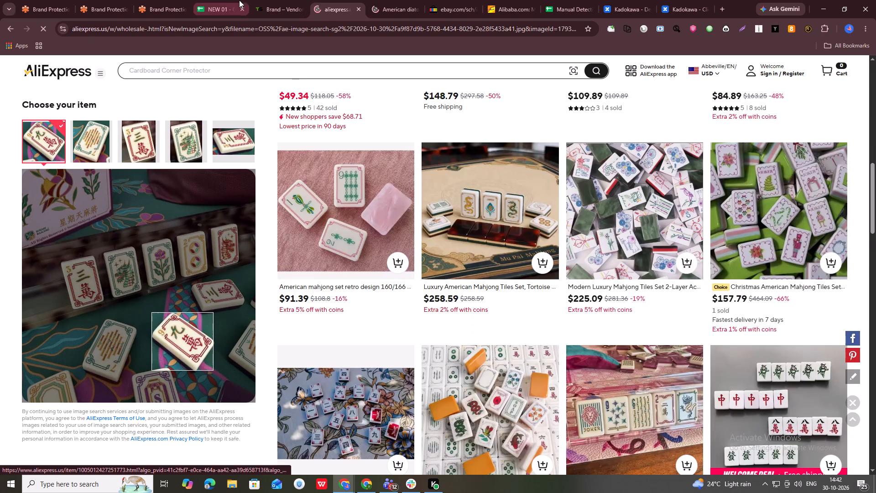
Run an AliExpress image search using the official tile set image SundayBluesTileSet_002 from Red Points.
left_click(98, 0)
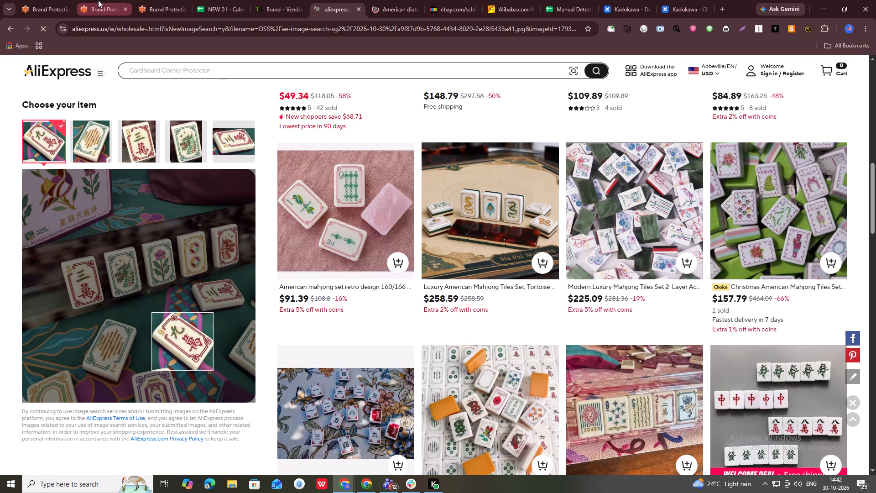
scroll(566, 326, "up", 7)
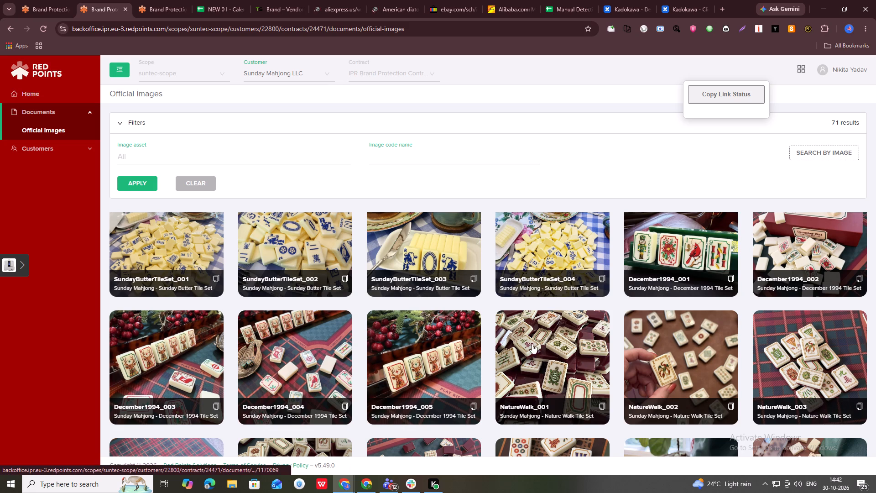
scroll(600, 385, "up", 5)
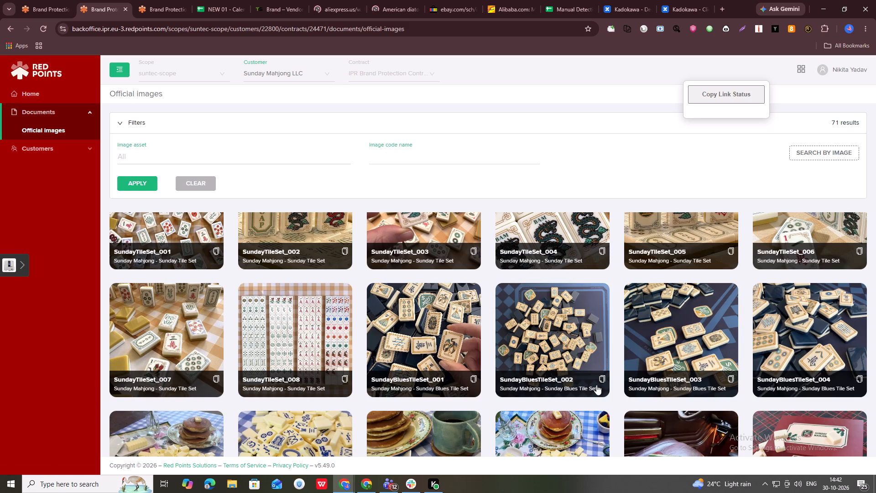
scroll(594, 379, "up", 7)
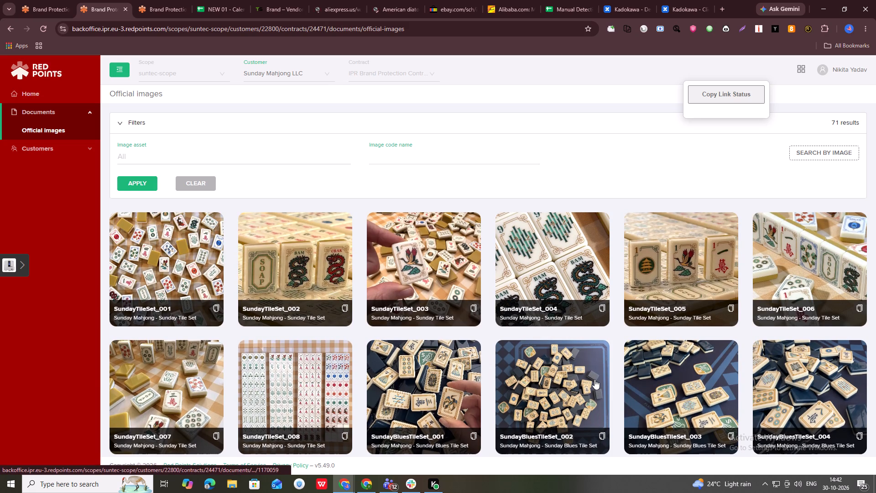
left_click_drag(553, 401, 553, 301)
left_click_drag(563, 406, 351, 0)
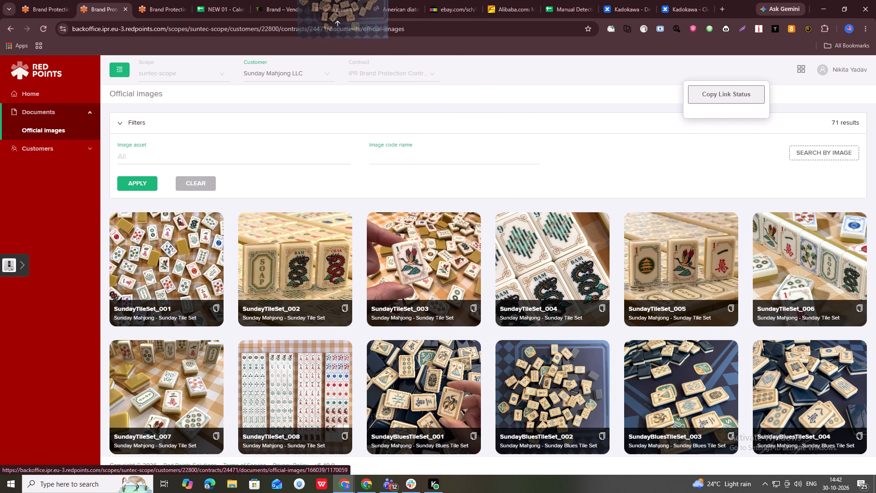
left_click_drag(351, 0, 591, 155)
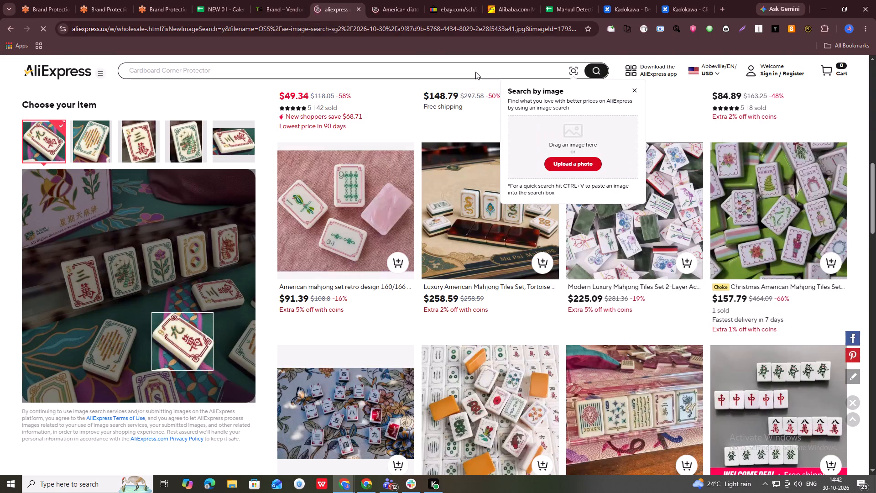
Examine the open eBay image search results for listings copying Sunday Mahjong's floral mat designs.
left_click(393, 0)
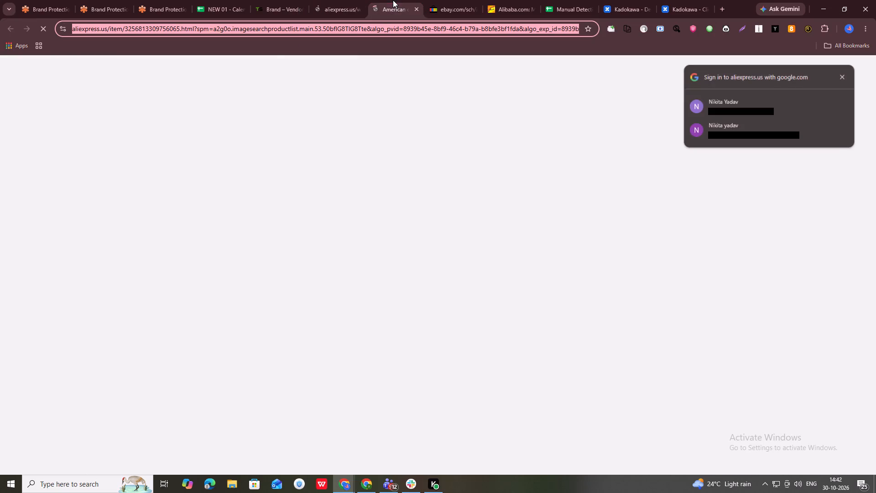
left_click(463, 0)
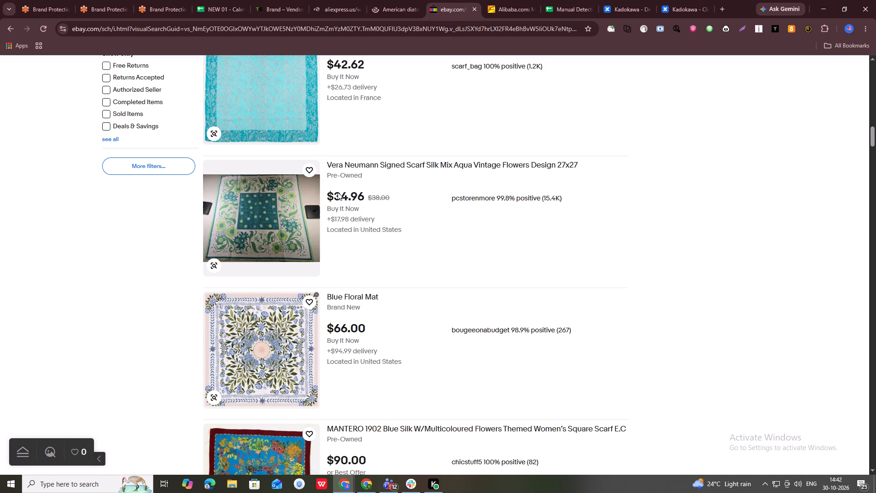
scroll(399, 326, "down", 13)
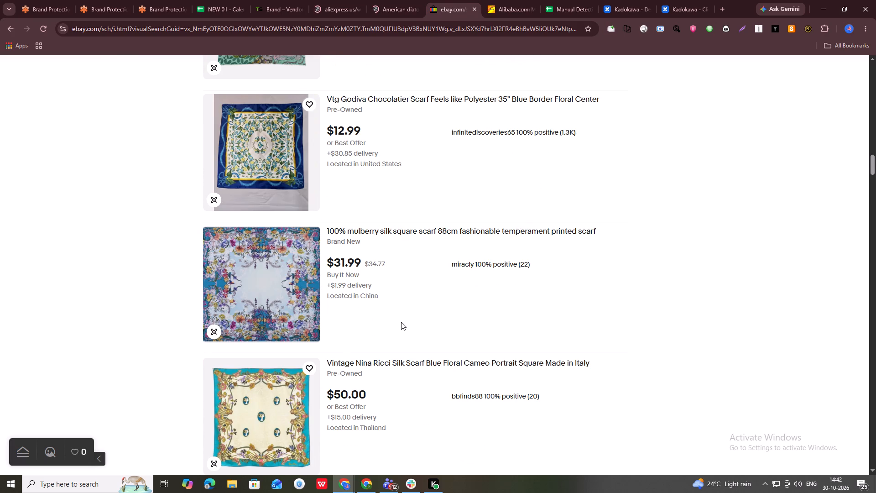
scroll(401, 322, "down", 7)
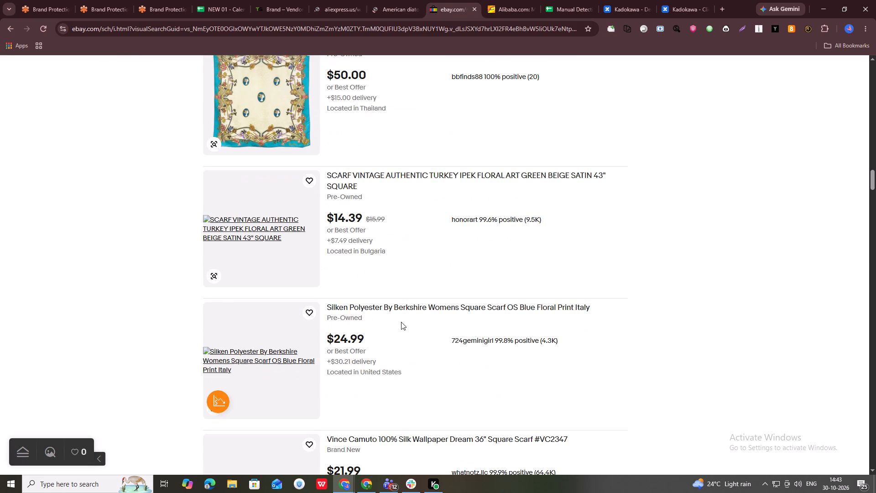
scroll(401, 322, "down", 18)
scroll(417, 341, "down", 3)
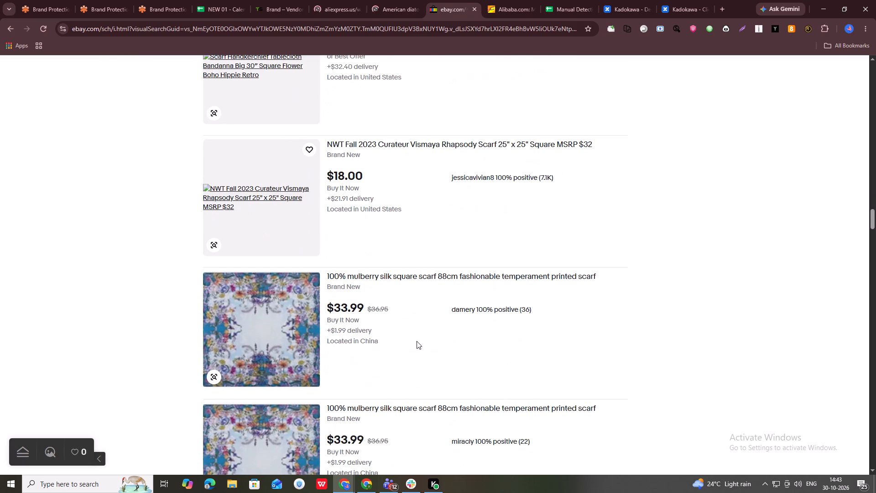
scroll(417, 341, "down", 19)
scroll(537, 286, "up", 10)
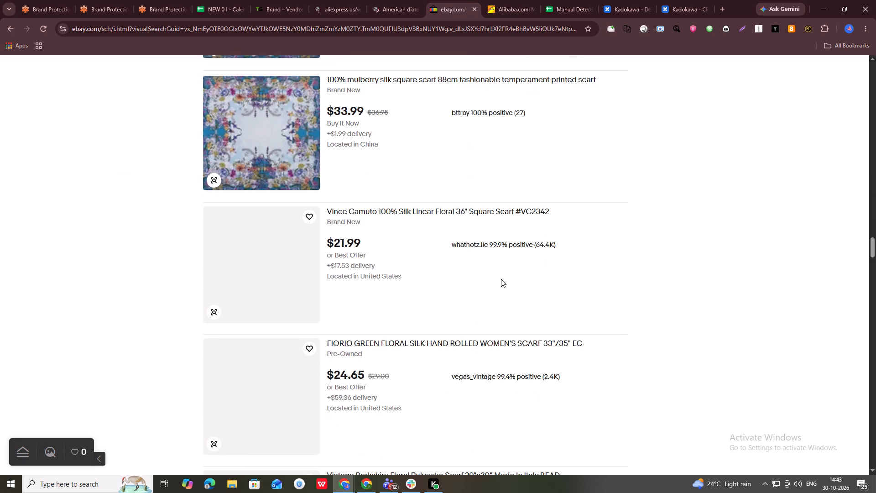
scroll(501, 279, "up", 20)
scroll(501, 279, "up", 20)
scroll(501, 279, "up", 15)
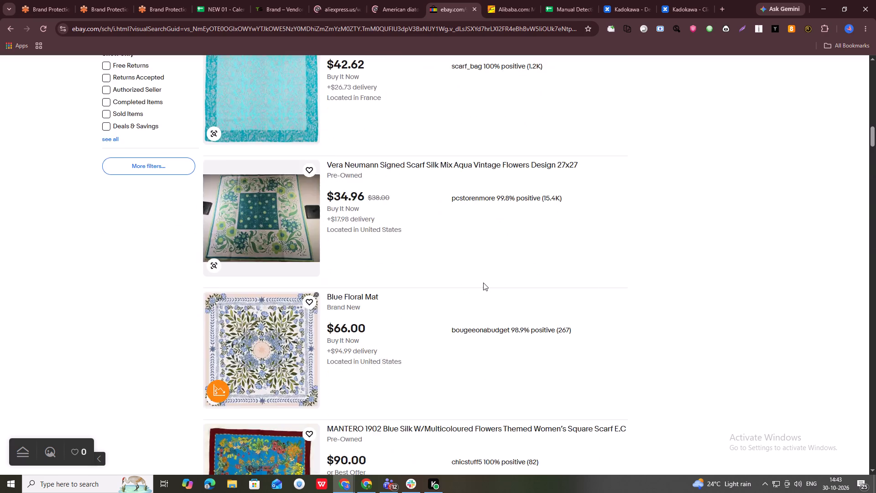
scroll(483, 283, "up", 11)
scroll(483, 283, "up", 20)
scroll(483, 283, "up", 14)
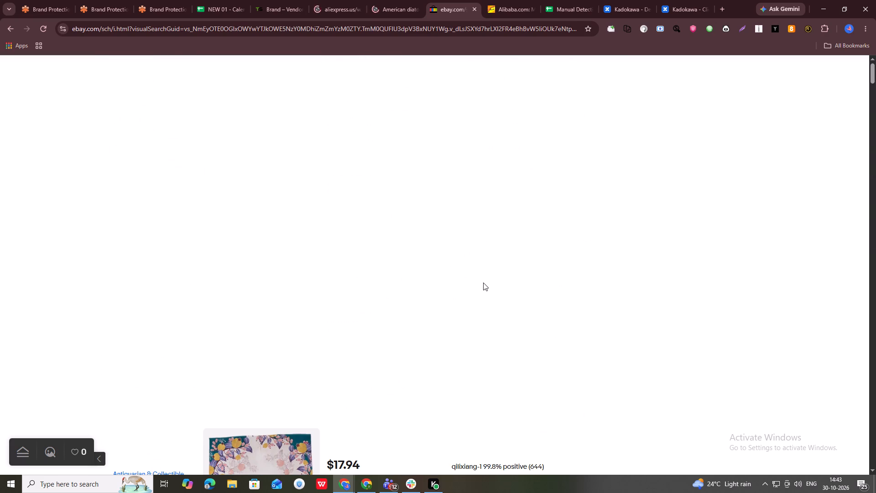
scroll(517, 282, "up", 7)
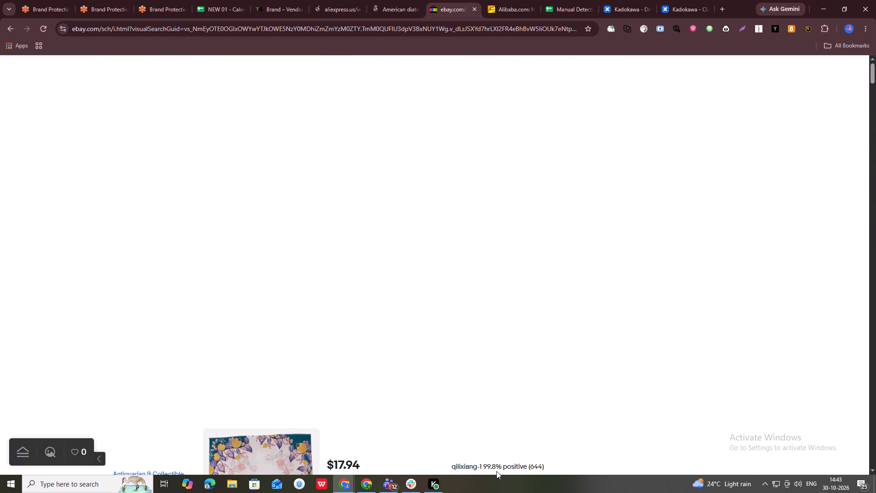
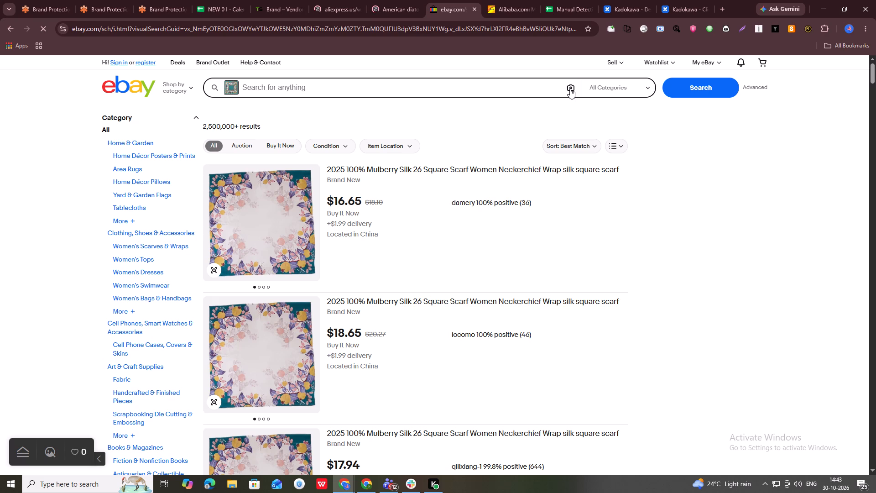
Run an eBay image search using the official tile set image SundayBluesTileSet_002 from Red Points.
left_click(570, 89)
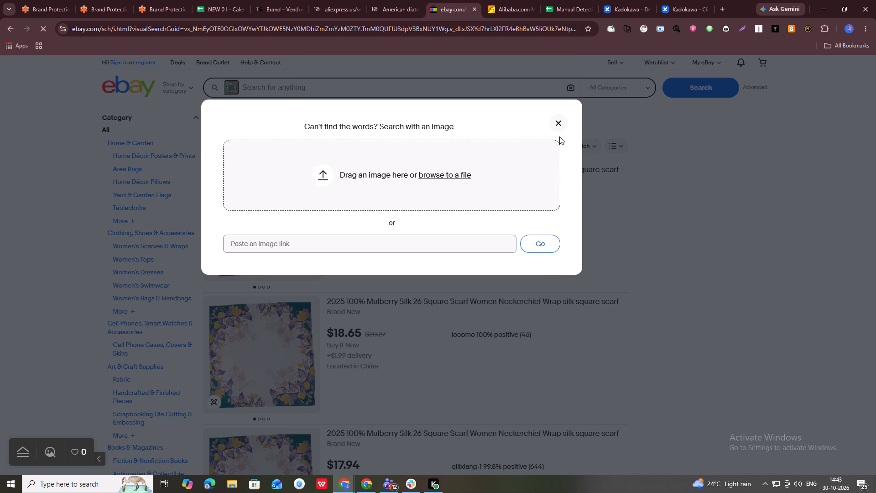
scroll(559, 136, "up", 1)
left_click(109, 0)
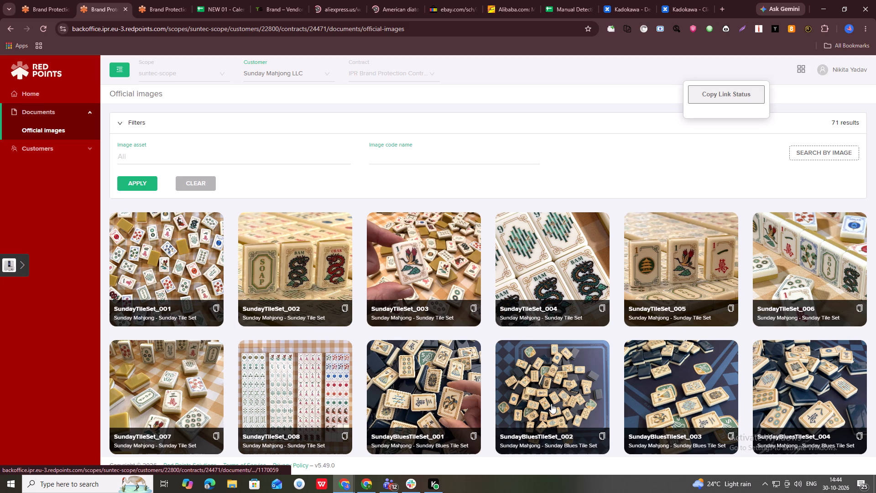
left_click_drag(551, 404, 498, 0)
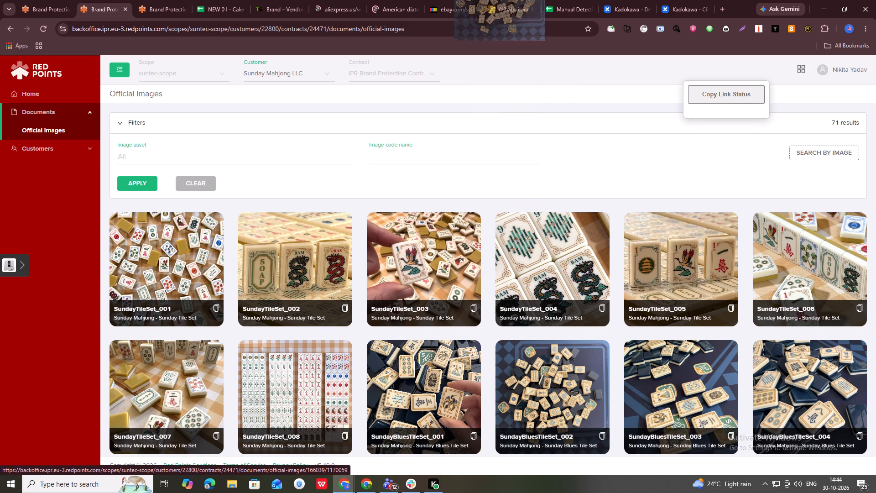
left_click_drag(498, 0, 402, 189)
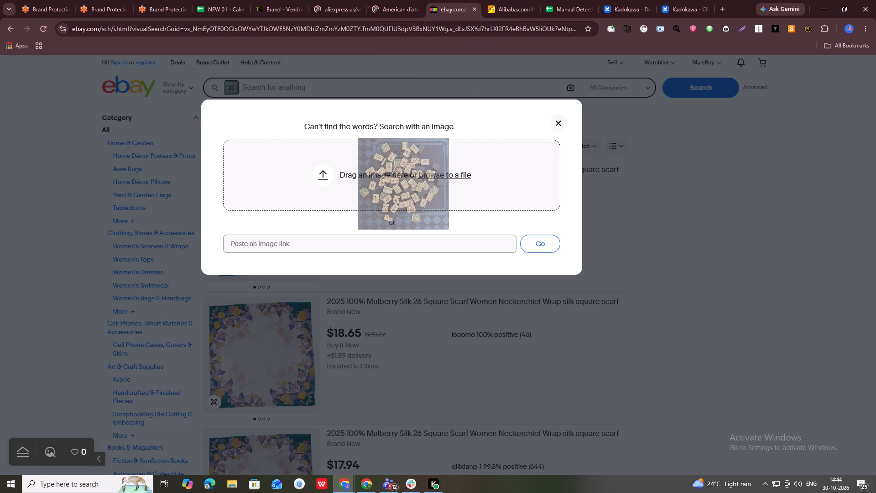
left_click_drag(402, 189, 397, 189)
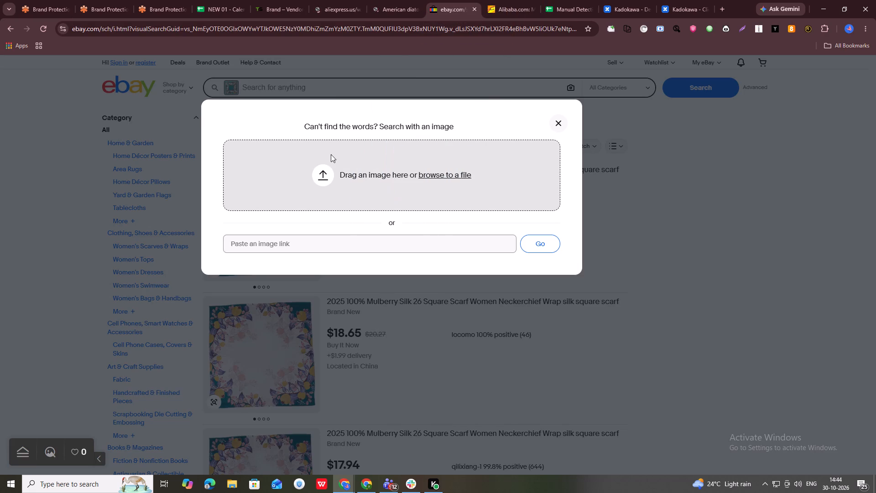
Run an Alibaba image search using the same official tile set image, SundayBluesTileSet_002, from Red Points.
left_click(125, 0)
left_click_drag(563, 397, 517, 176)
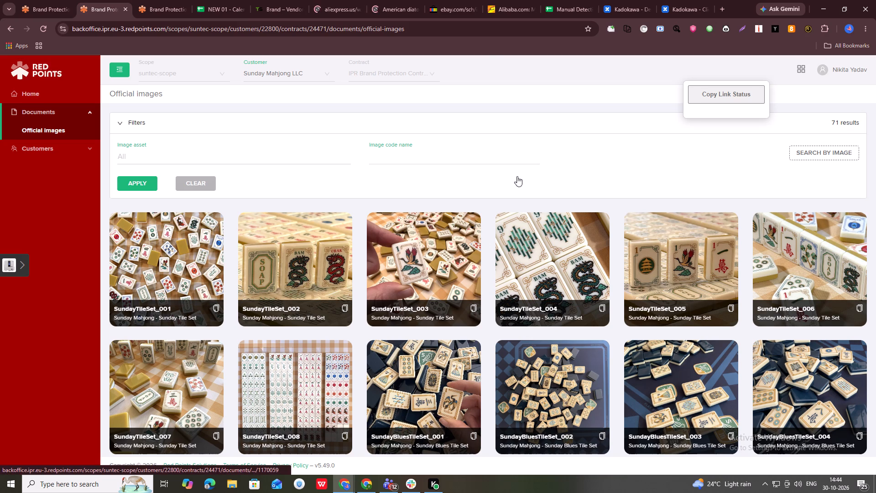
left_click_drag(517, 176, 493, 34)
left_click_drag(556, 417, 558, 417)
left_click_drag(558, 417, 537, 326)
left_click_drag(547, 382, 486, 21)
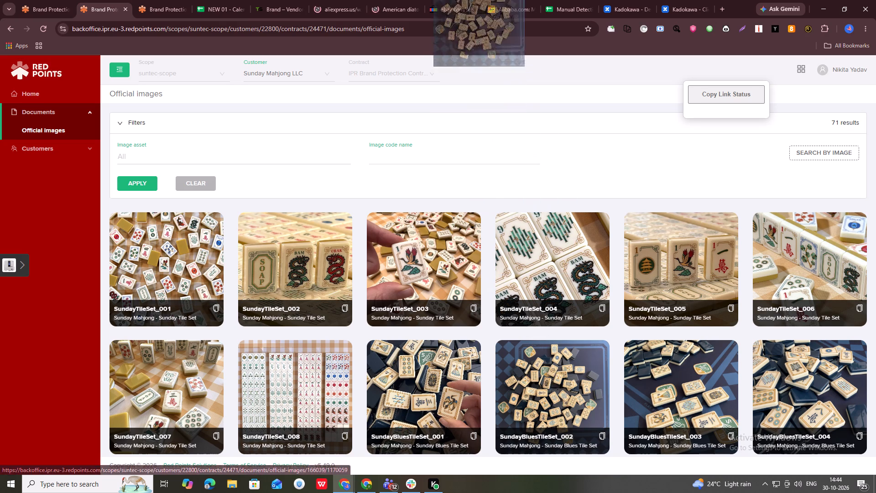
left_click_drag(486, 21, 504, 142)
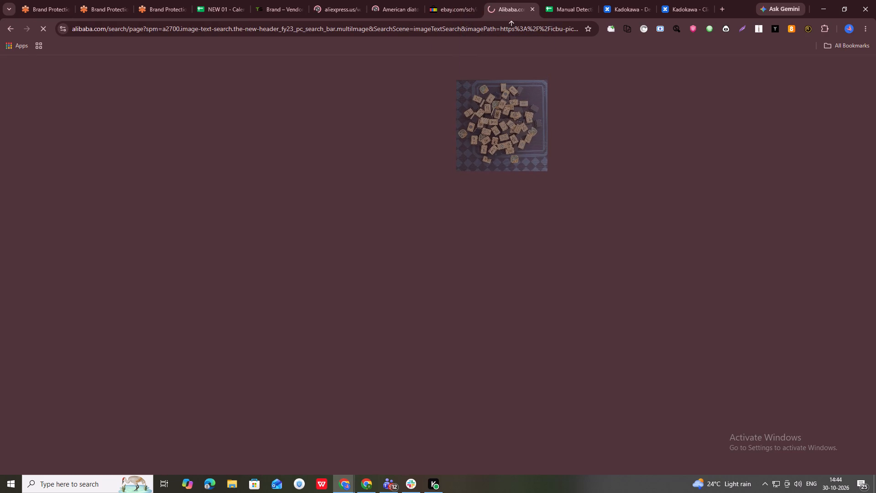
left_click_drag(504, 142, 464, 184)
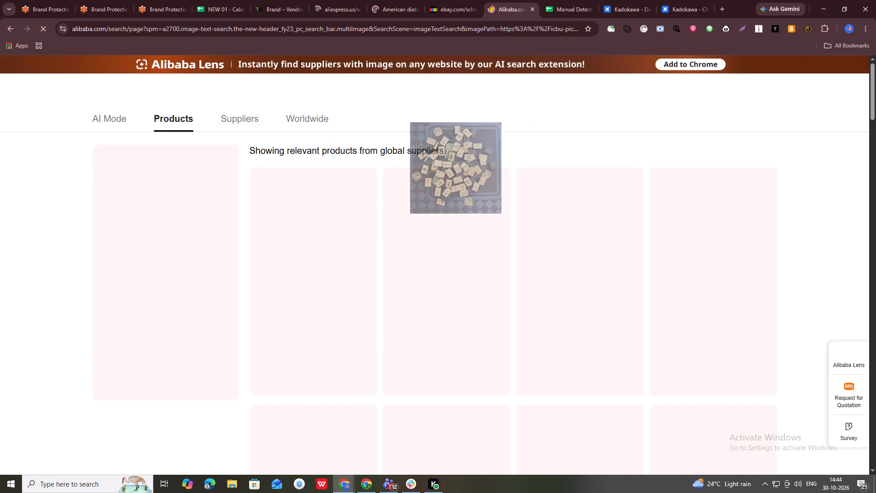
left_click_drag(464, 184, 418, 231)
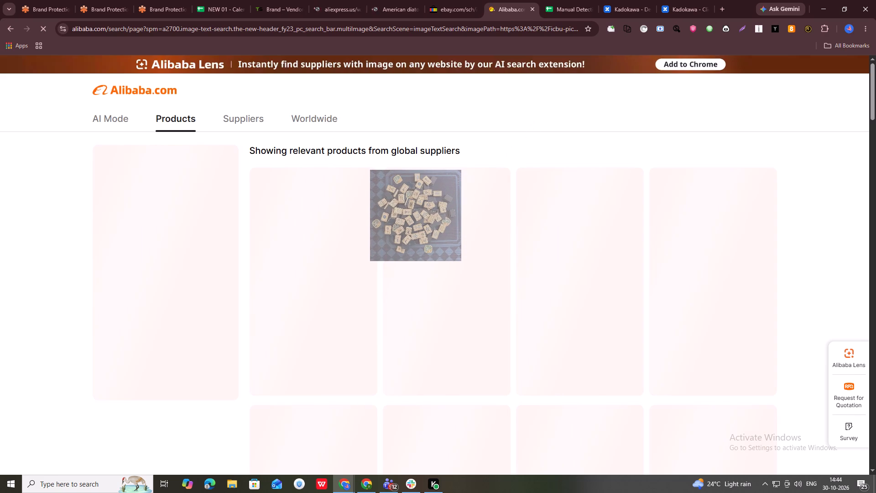
left_click_drag(418, 231, 418, 225)
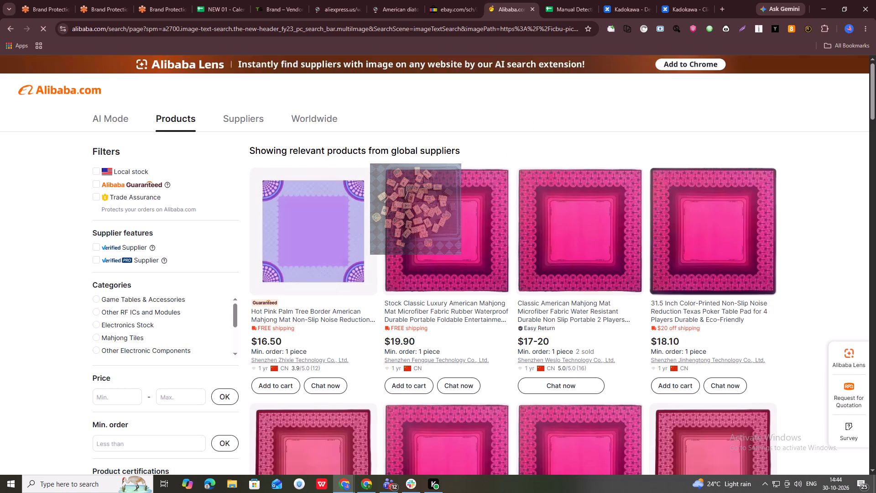
left_click_drag(418, 225, 527, 216)
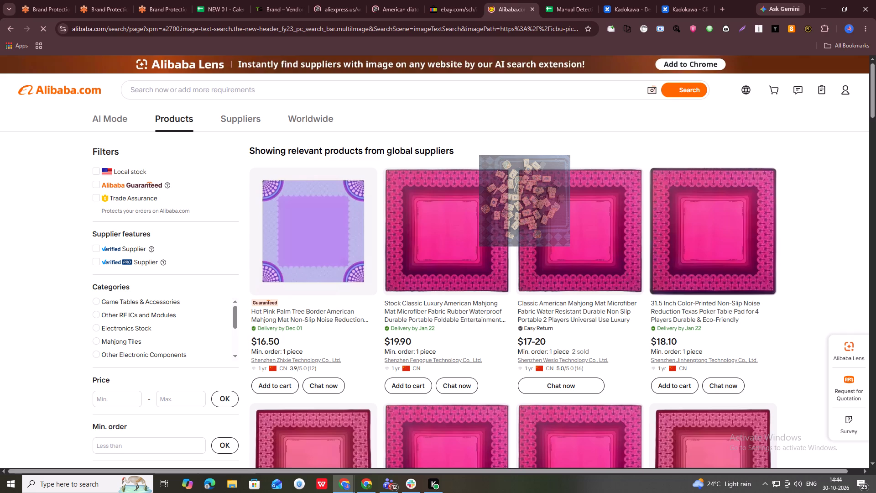
left_click_drag(527, 216, 385, 131)
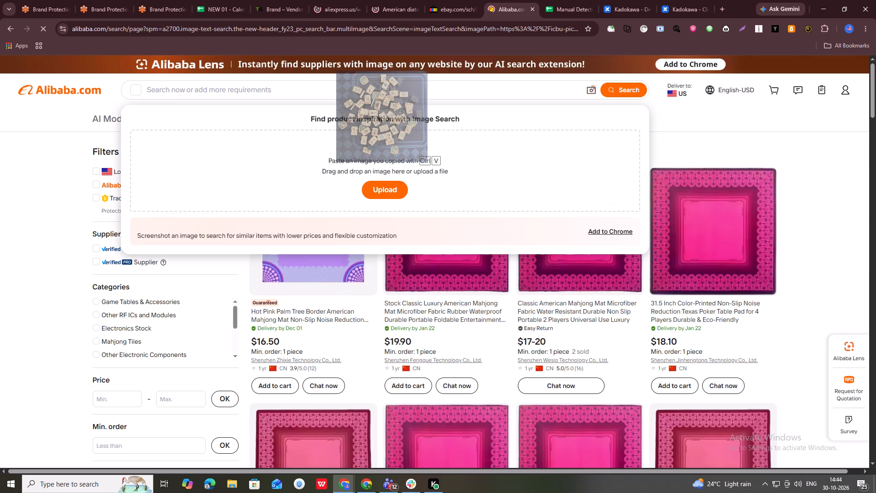
left_click_drag(385, 131, 378, 181)
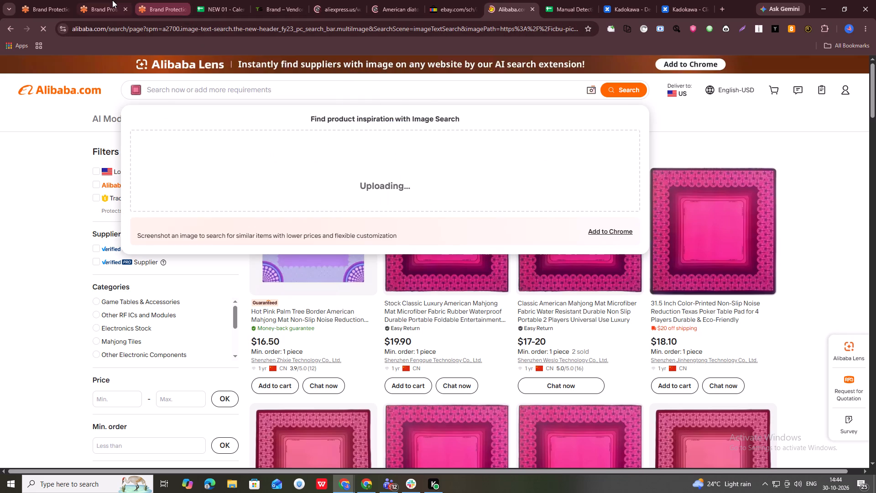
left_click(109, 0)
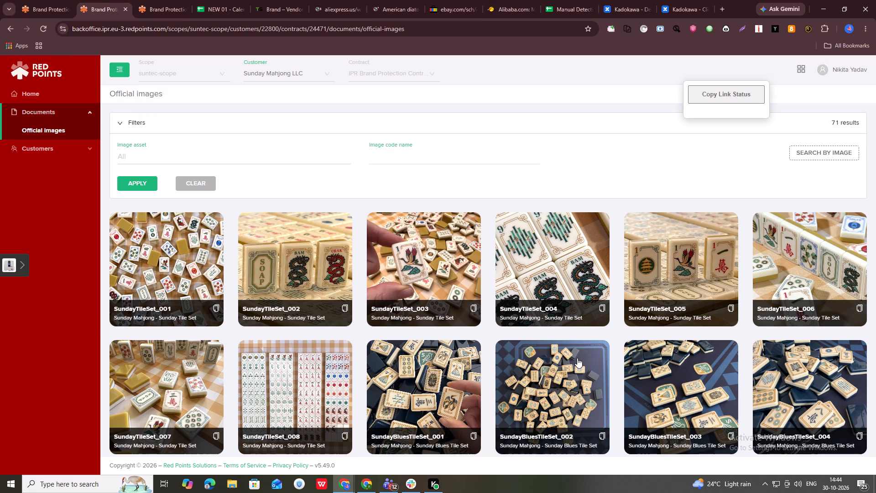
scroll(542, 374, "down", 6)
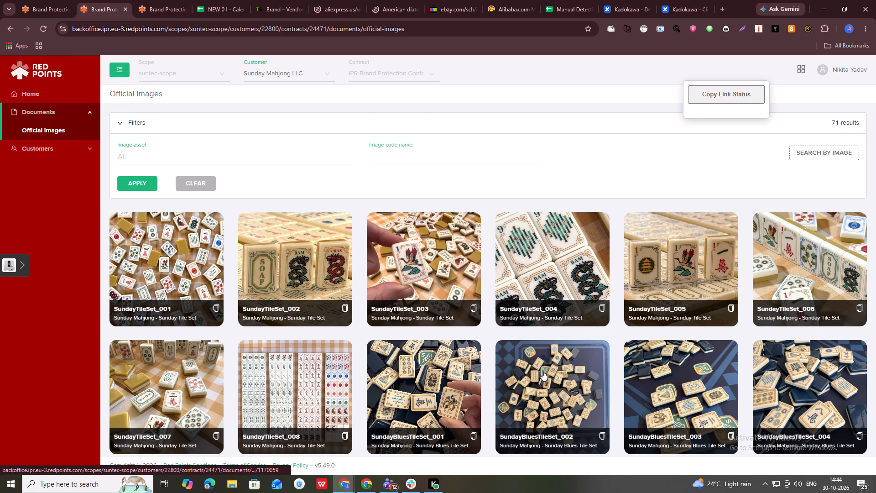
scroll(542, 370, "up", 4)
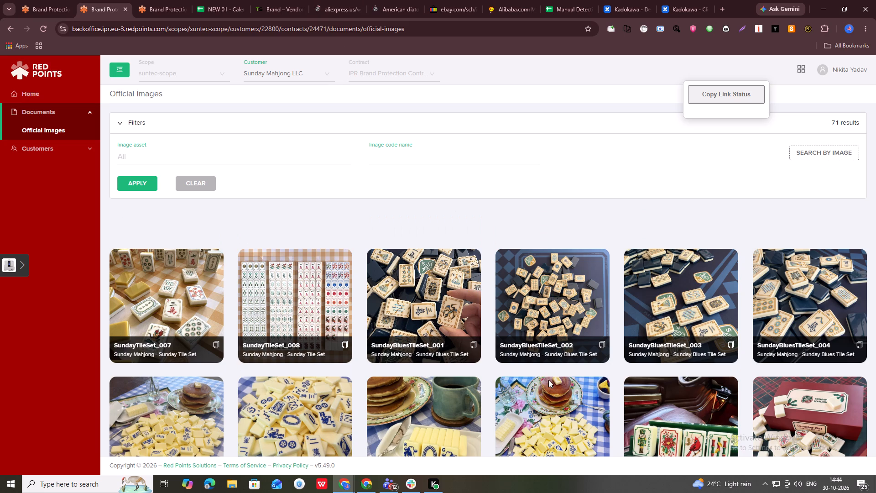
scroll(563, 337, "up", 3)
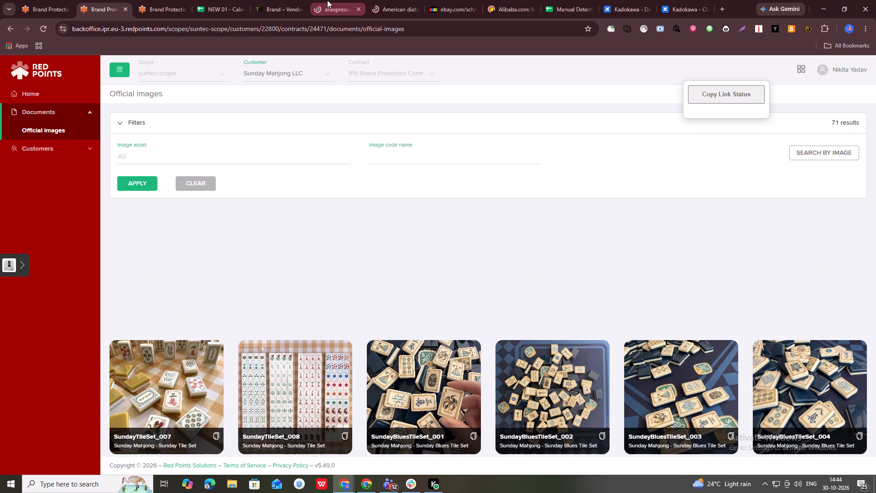
Examine the AliExpress image search results for SundayBluesTileSet_002 for listings copying the Sunday Blues tile set.
left_click(327, 0)
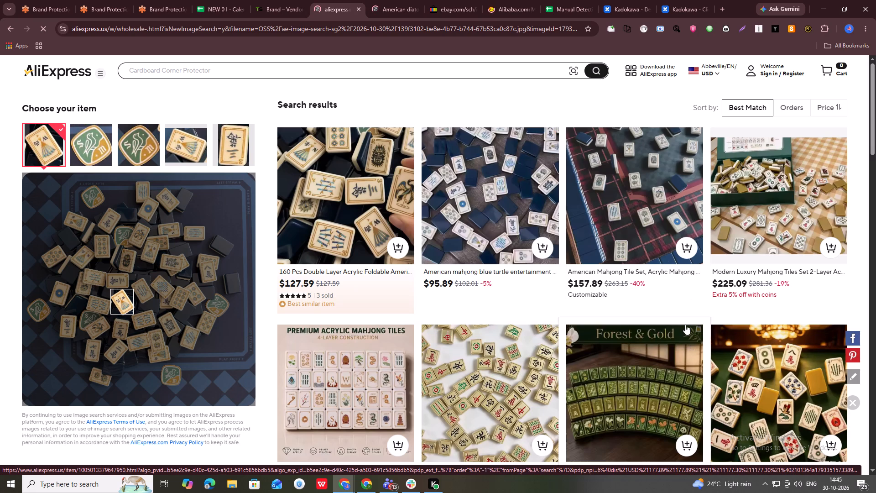
scroll(721, 315, "down", 5)
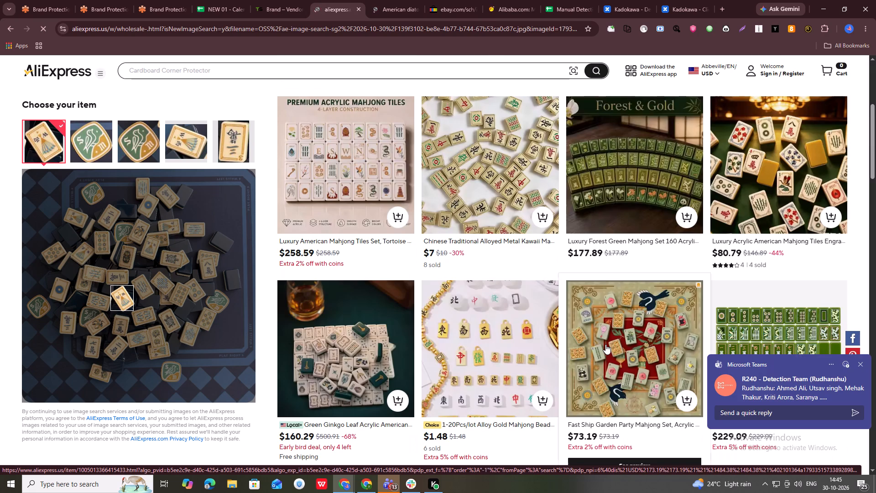
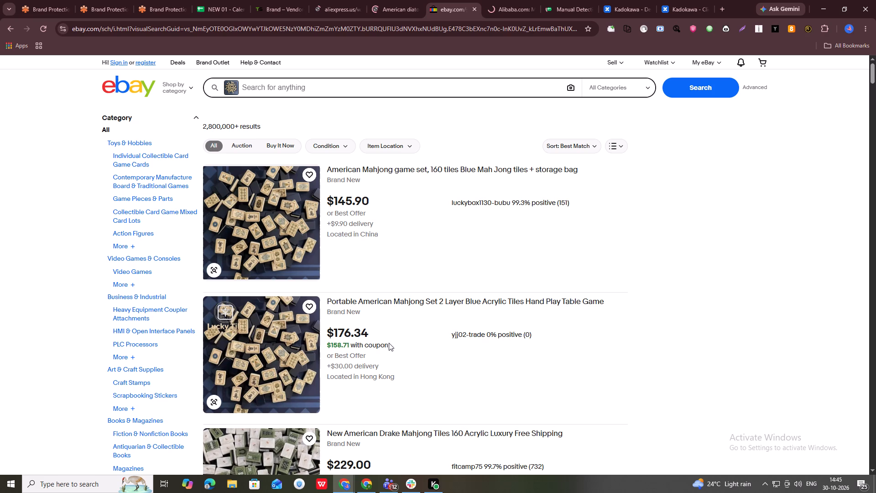
Close the Manual Detection Records tab and one Kadokawa tab, and open the official image SundayBluesTileSet_002 in Red Points.
left_click(125, 0)
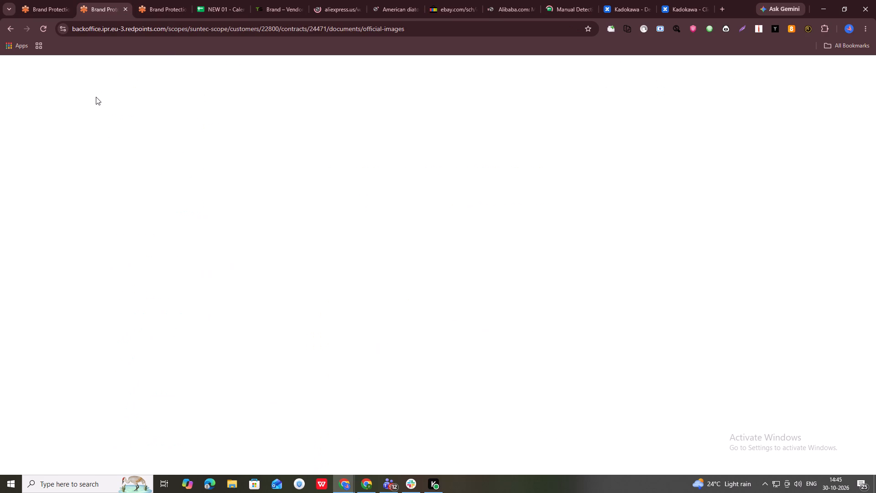
middle_click(573, 0)
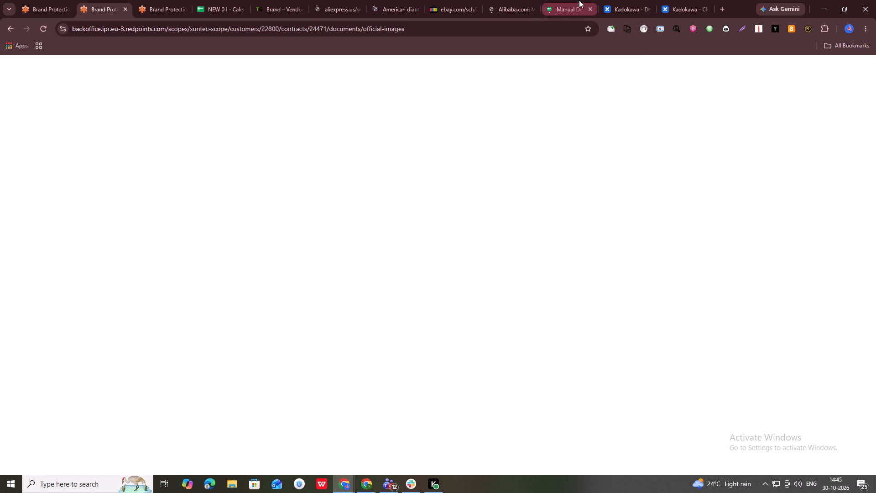
middle_click(579, 0)
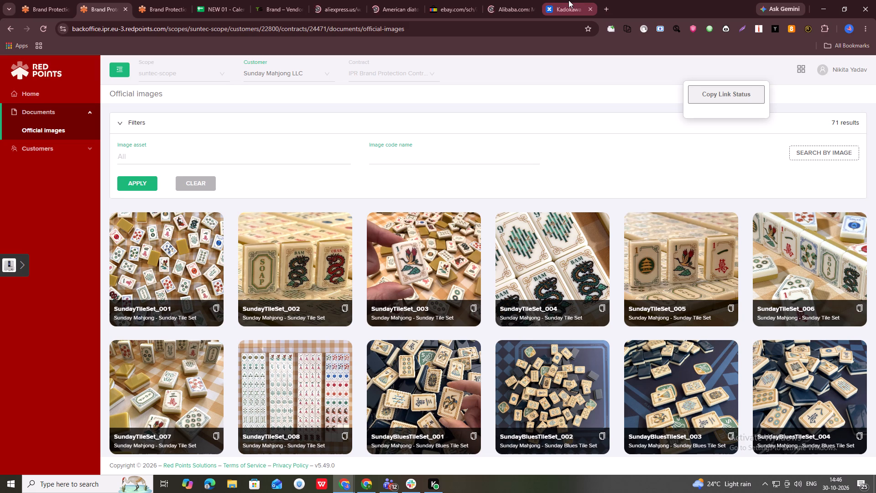
left_click(577, 393)
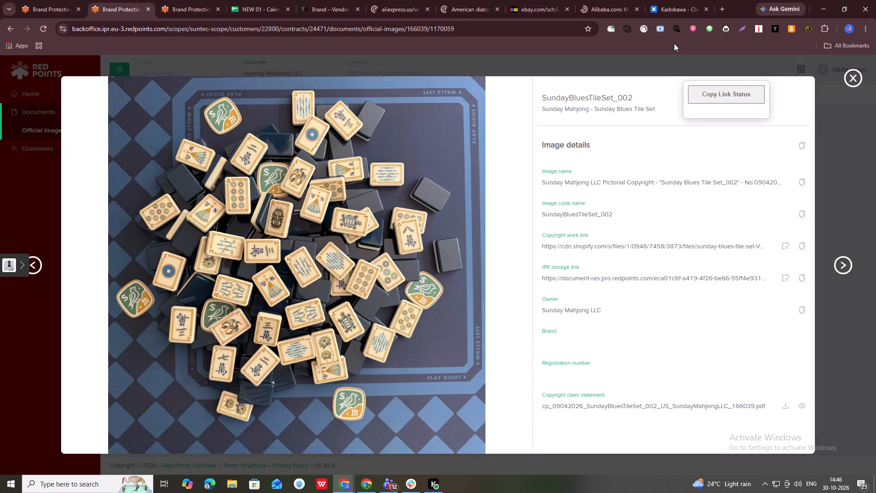
Stop the running task in the RedPoints IPR Plugin.
left_click(644, 30)
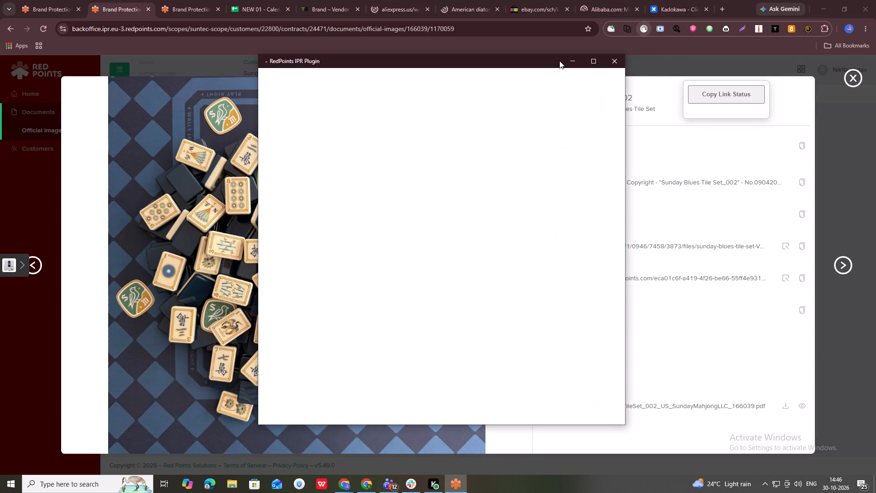
left_click_drag(485, 63, 643, 65)
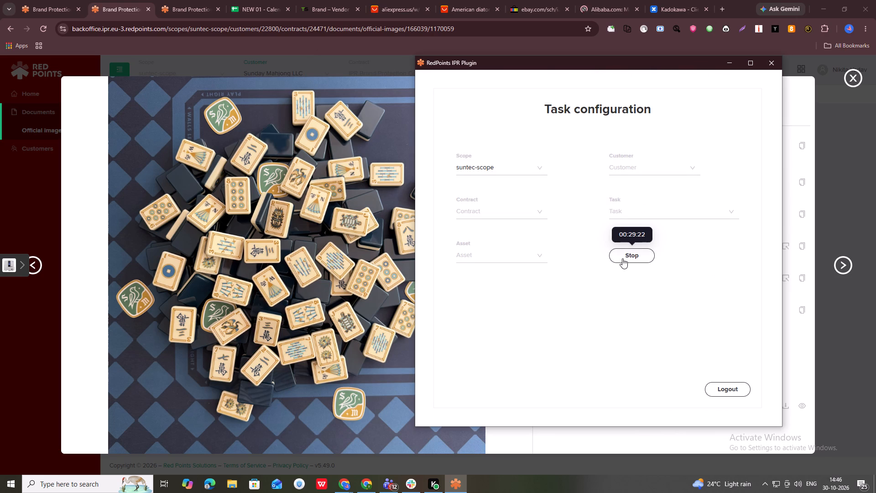
left_click_drag(641, 64, 328, 45)
left_click(323, 241)
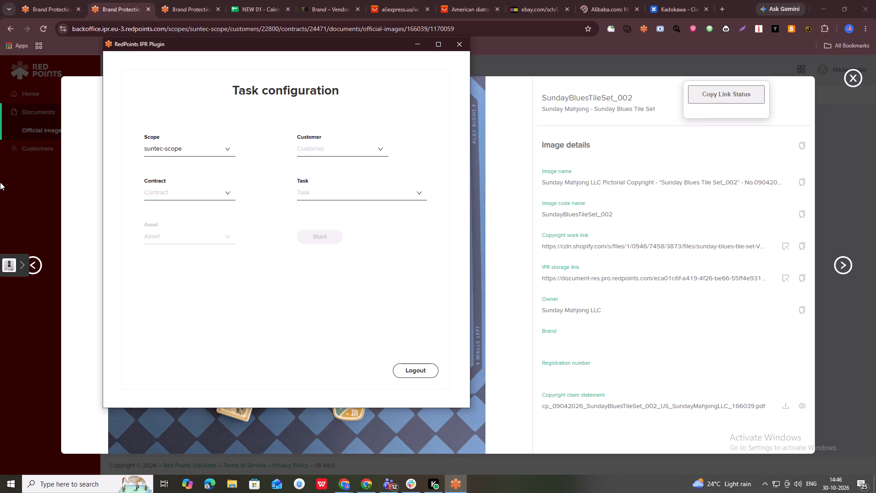
Start a Detection task in the plugin for customer Sunday Mahjong LLC with the asset Sunday Mahjong - Sunday Blues Tile Set.
left_click(188, 241)
left_click(201, 198)
left_click(309, 196)
left_click(325, 155)
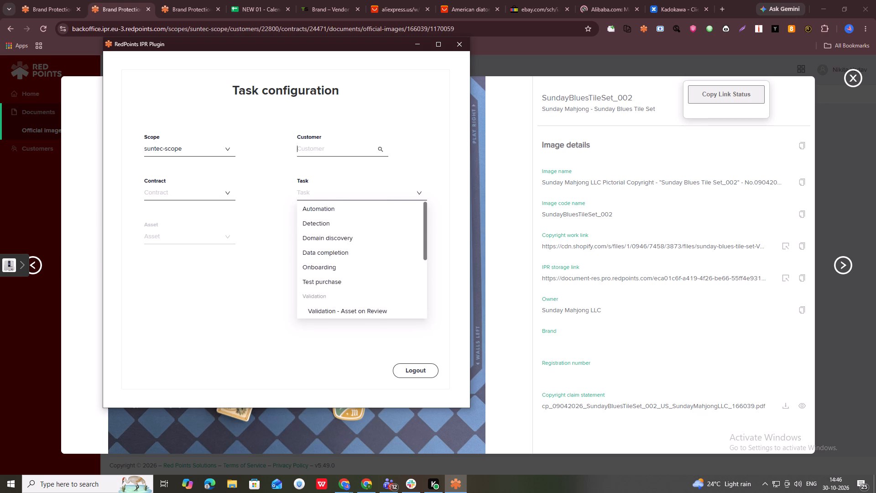
type("sunday")
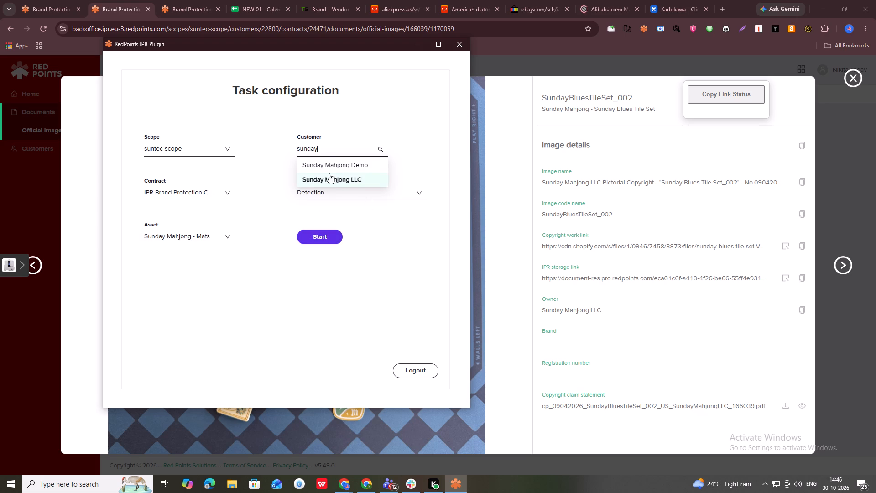
left_click(179, 235)
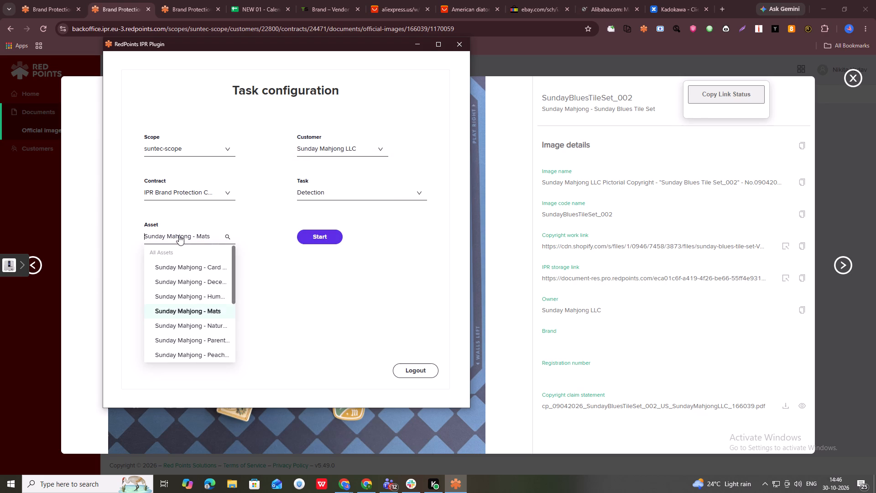
type("sunday")
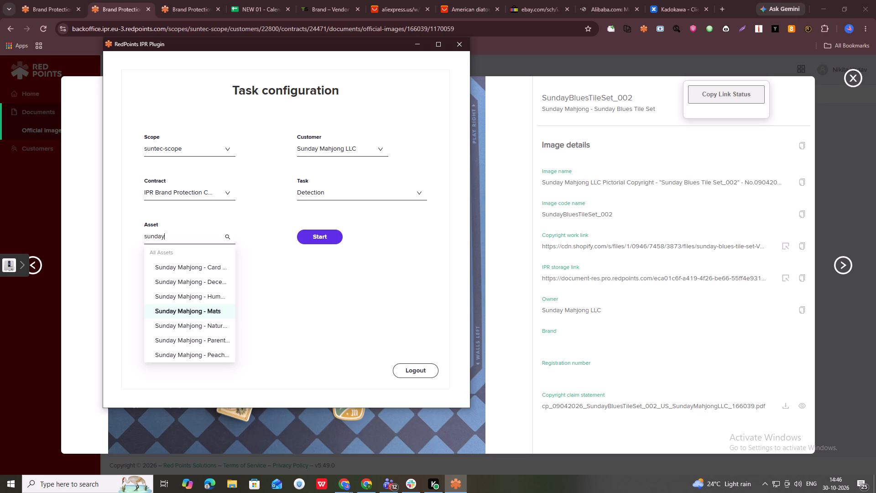
key("space")
type("blu")
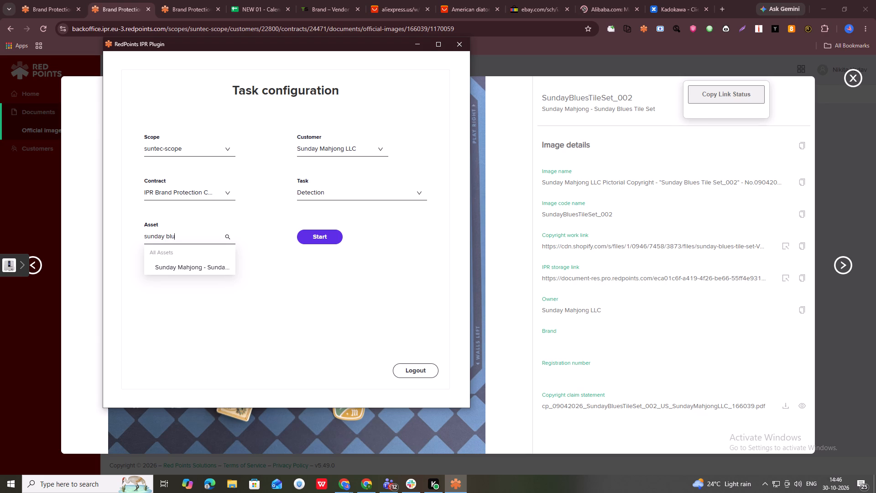
left_click(193, 264)
left_click(318, 235)
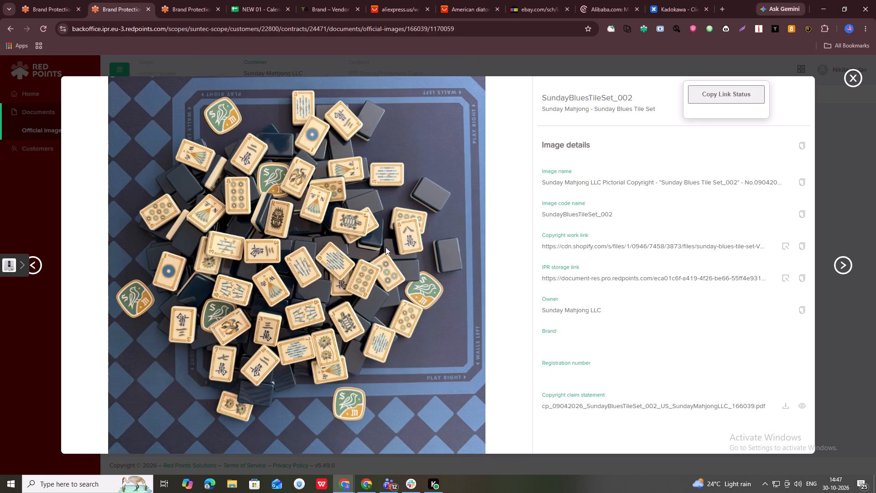
Open the product image of the eBay listing "American Mahjong game set, 160 tiles Blue Mah Jong tiles + storage bag" in its own tab.
left_click(516, 0)
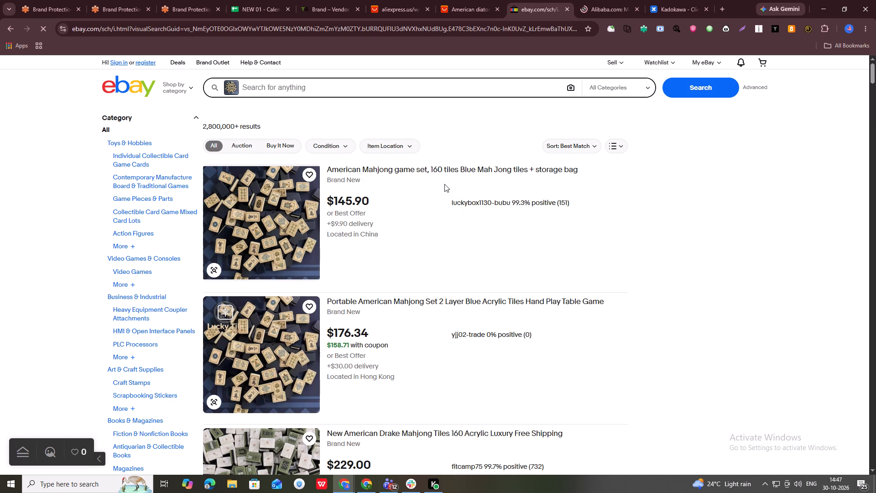
right_click(265, 212)
right_click(252, 219)
right_click(252, 219)
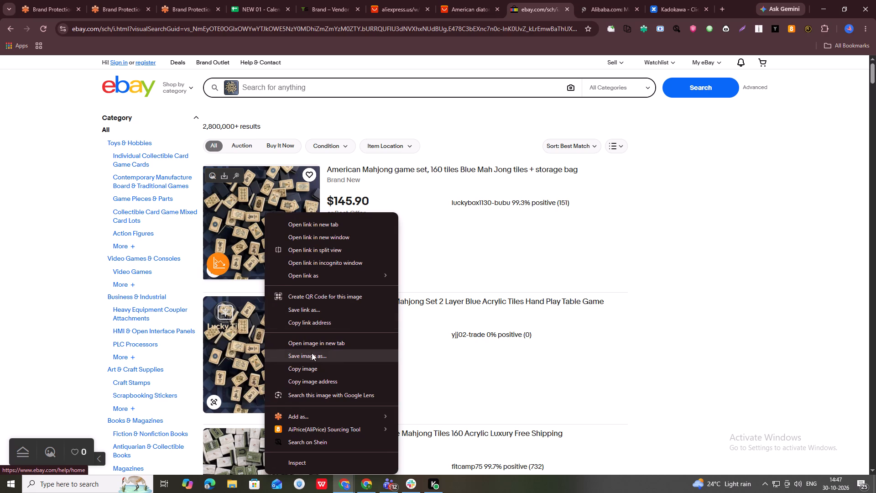
left_click(316, 344)
left_click(552, 0)
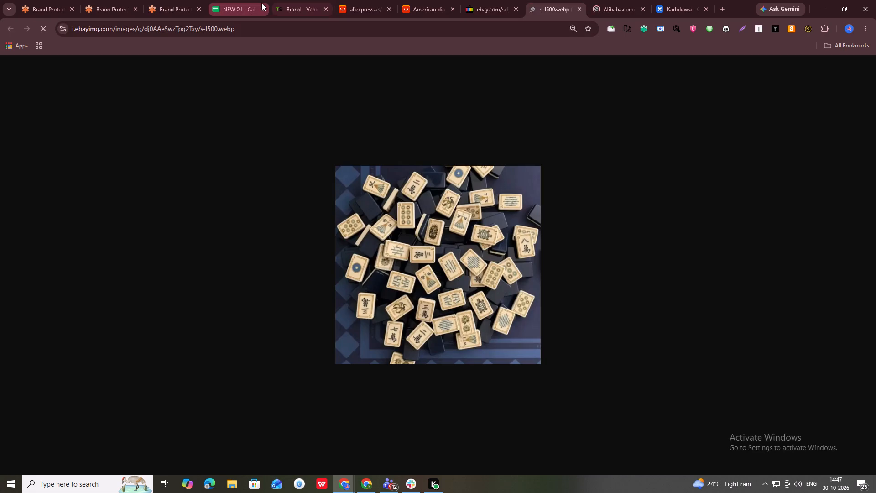
Move the eBay listing image into its own maximized window, separate from the Red Points official image, with the Alibaba results window minimized.
left_click(121, 0)
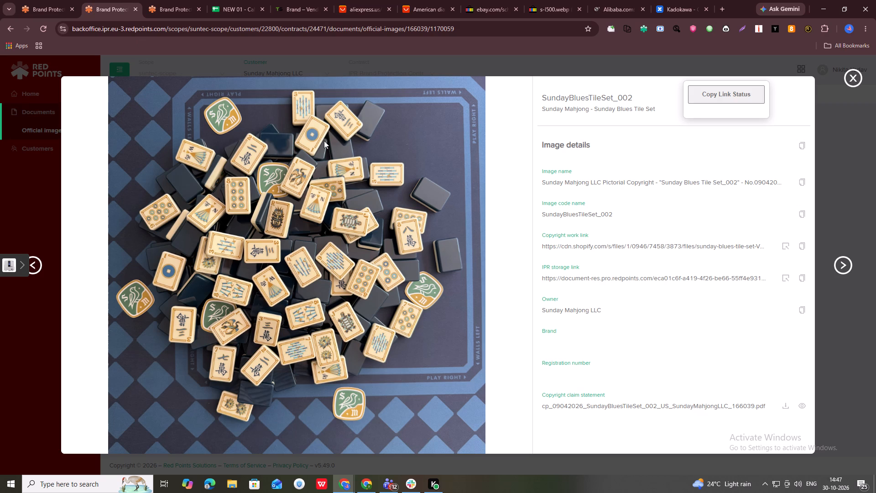
left_click_drag(610, 7, 617, 76)
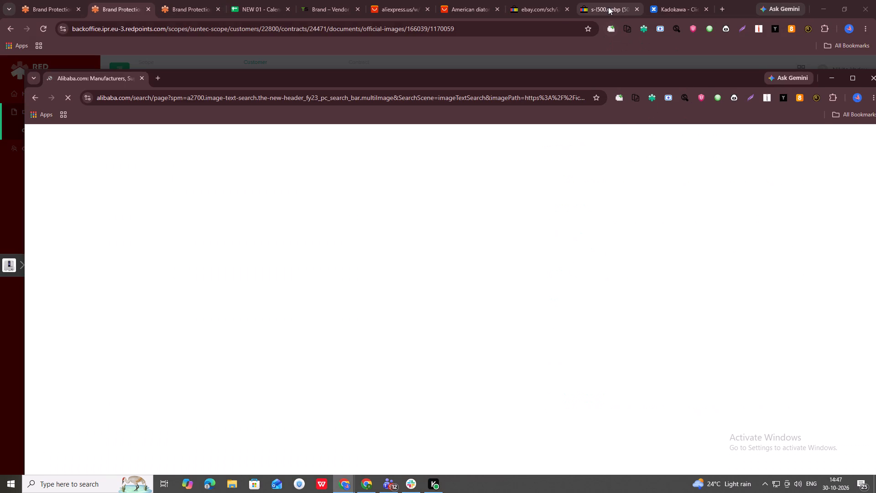
left_click(828, 78)
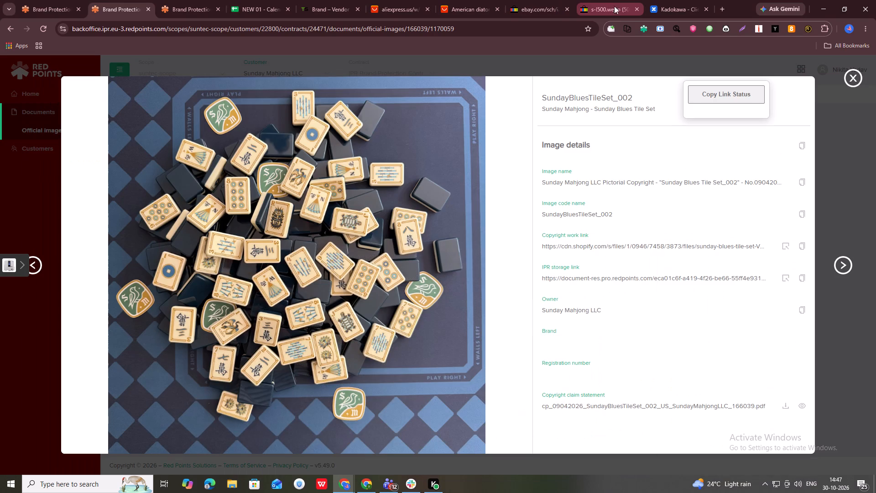
left_click_drag(614, 10, 616, 41)
left_click(847, 44)
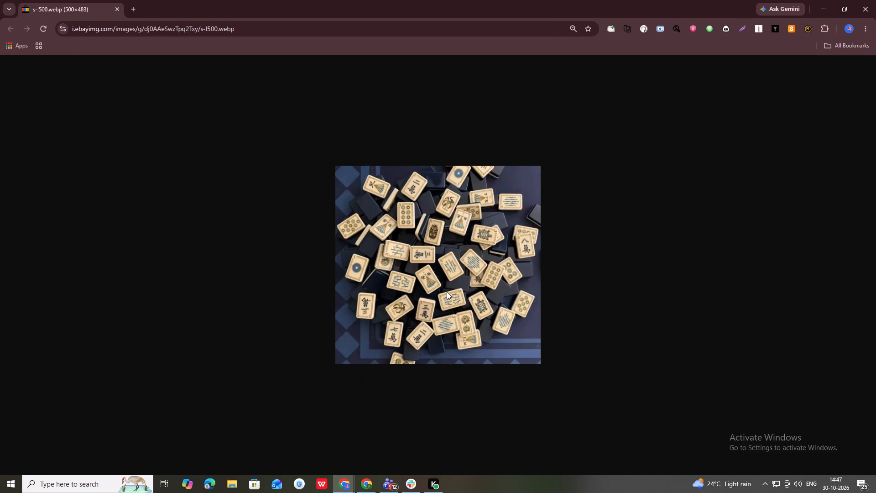
Compare the eBay listing image with the official image SundayBluesTileSet_002, checking tile arrangement and mat background for copying.
key("alt+Tab")
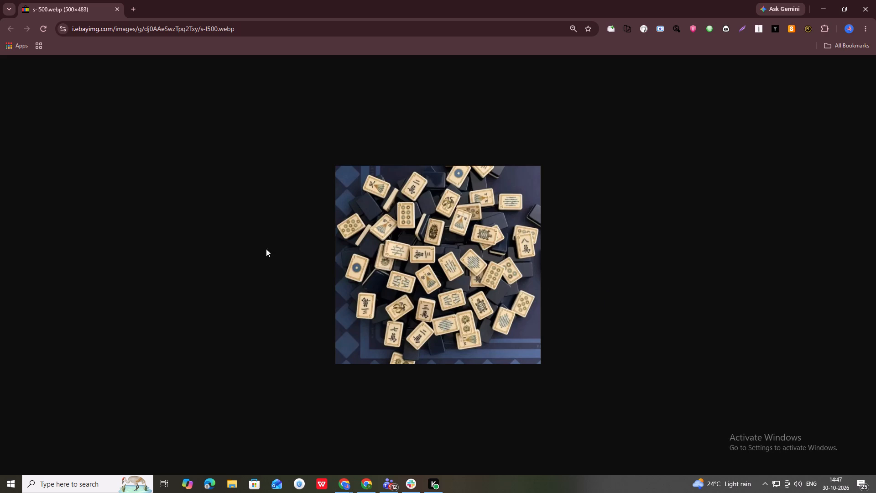
key("alt+Tab")
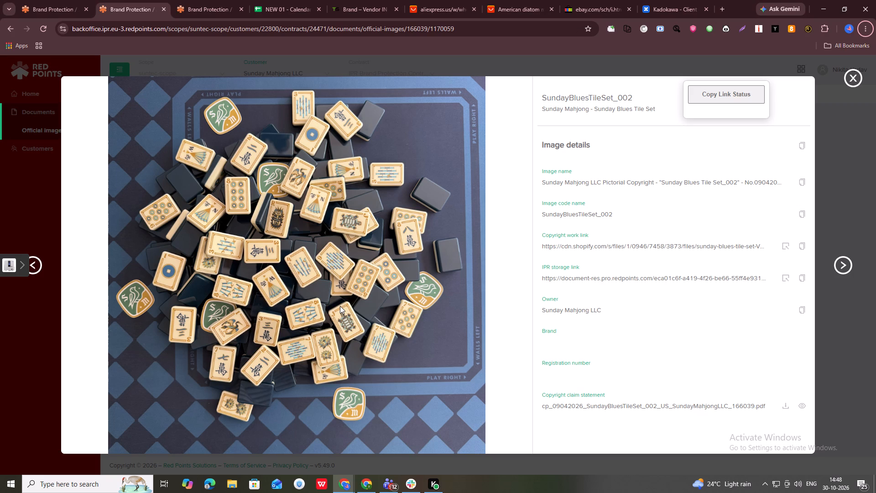
key("alt+Tab")
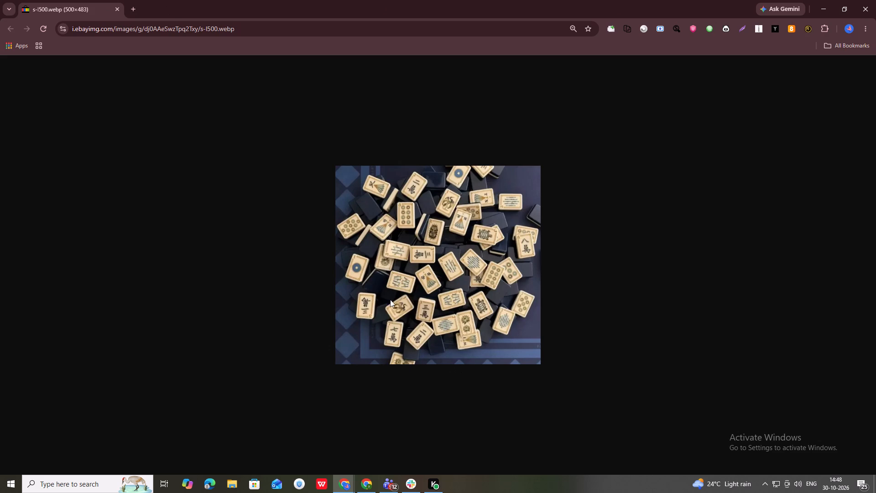
key("alt+Tab")
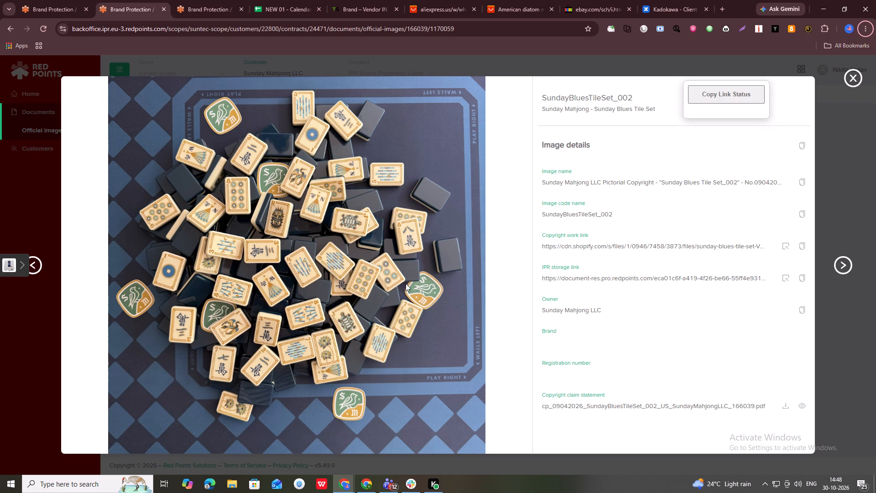
key("alt+Tab")
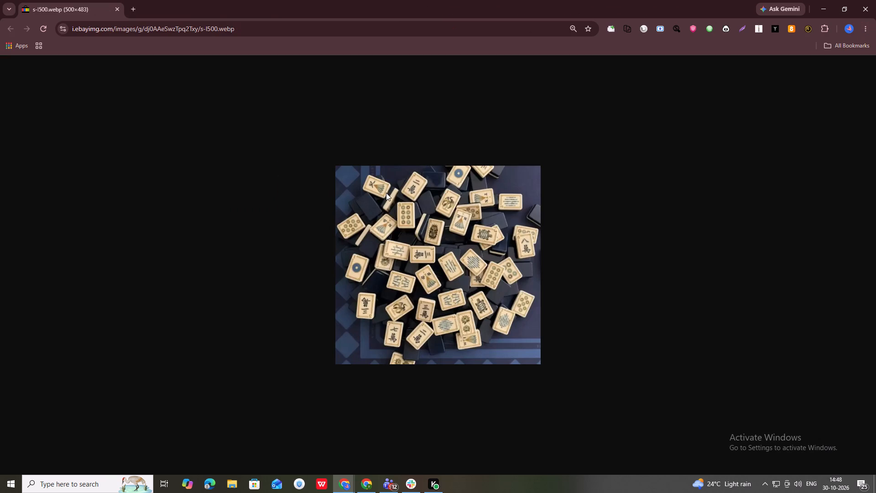
key("alt+Tab")
key("alt+Tab")
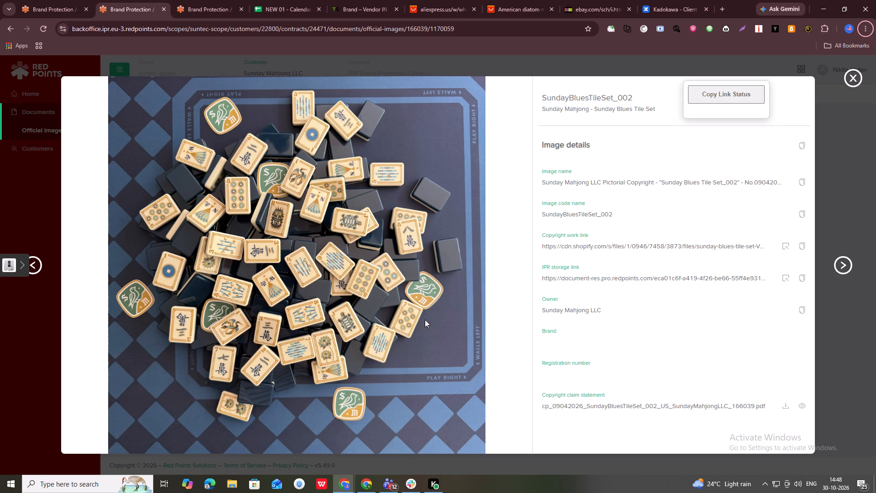
key("alt+Tab")
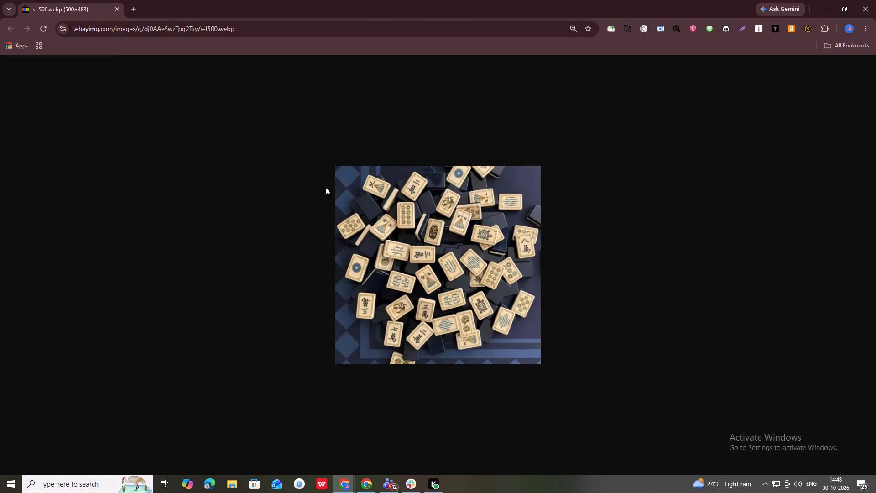
key("alt+Tab")
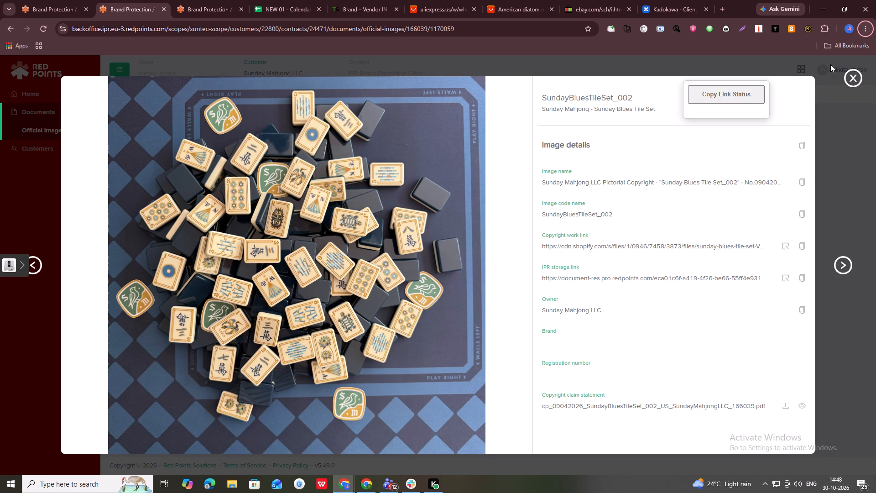
left_click(854, 78)
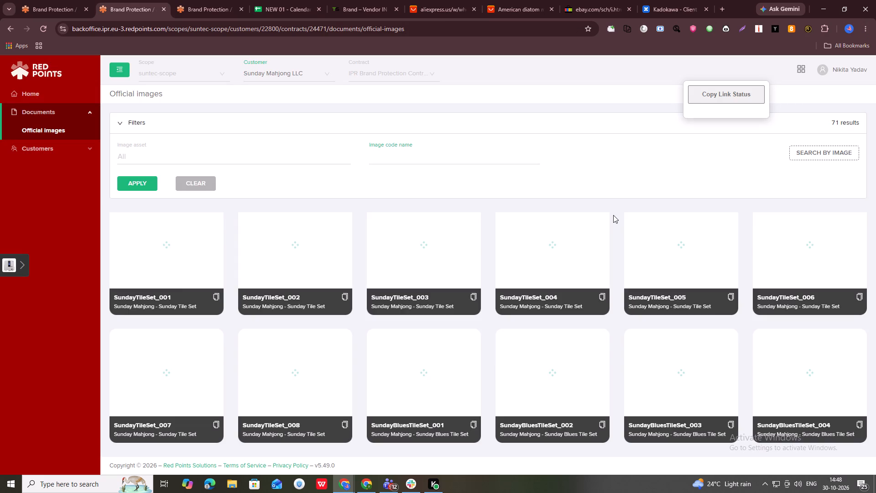
scroll(702, 378, "down", 1)
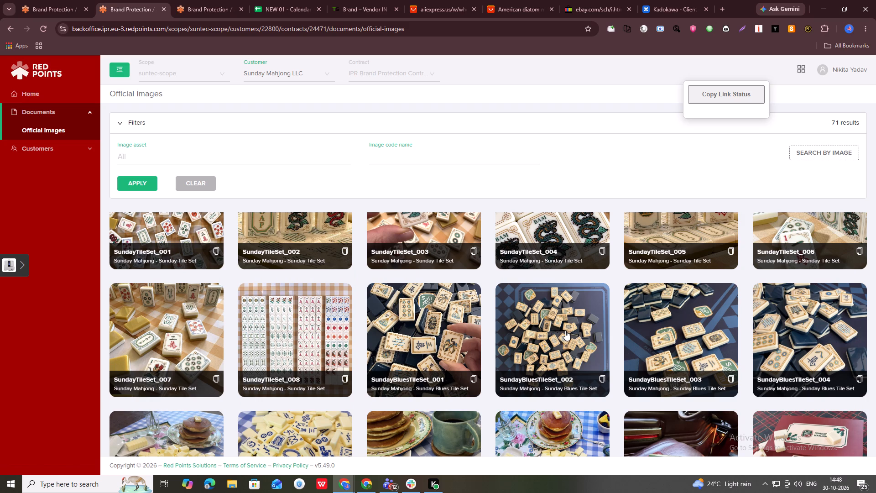
left_click(565, 330)
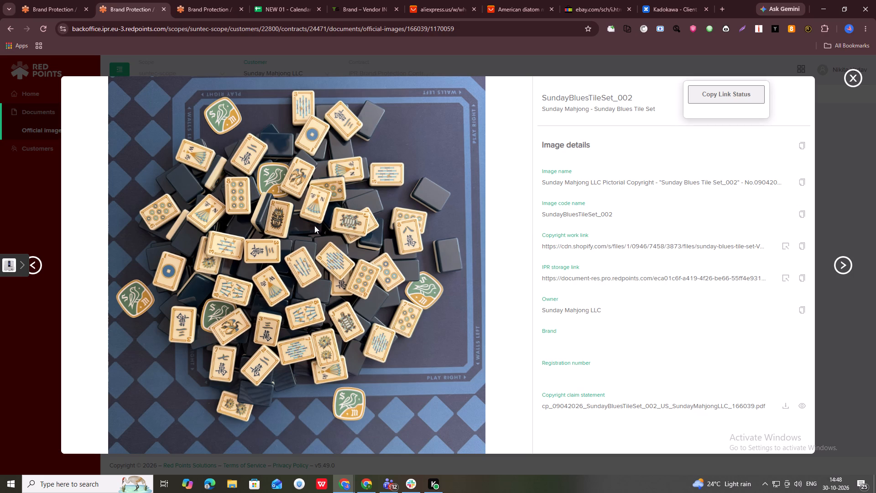
key("alt+Tab")
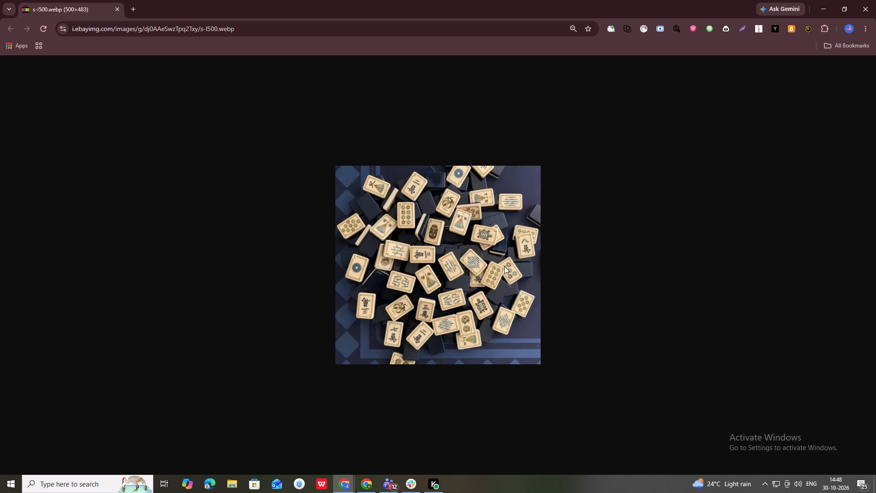
key("alt+Tab")
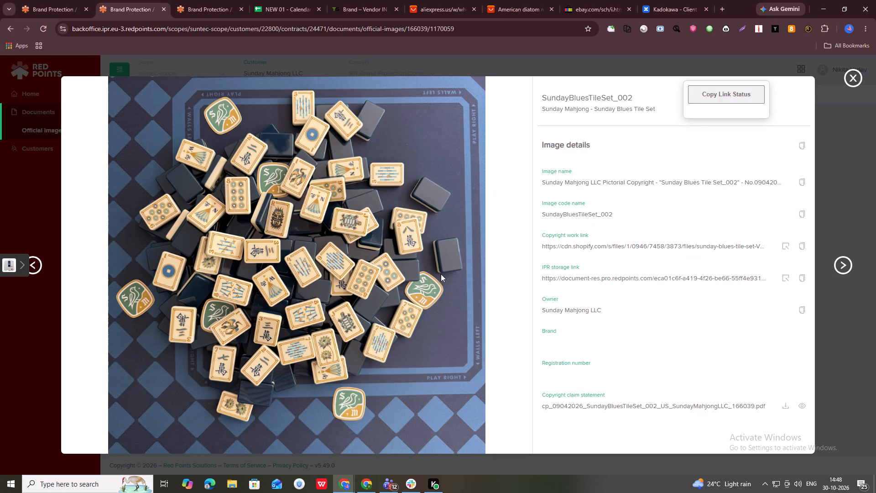
Recheck the eBay listing image against the official image SundayBluesTileSet_002, comparing the position of individual tiles.
key("alt+Tab")
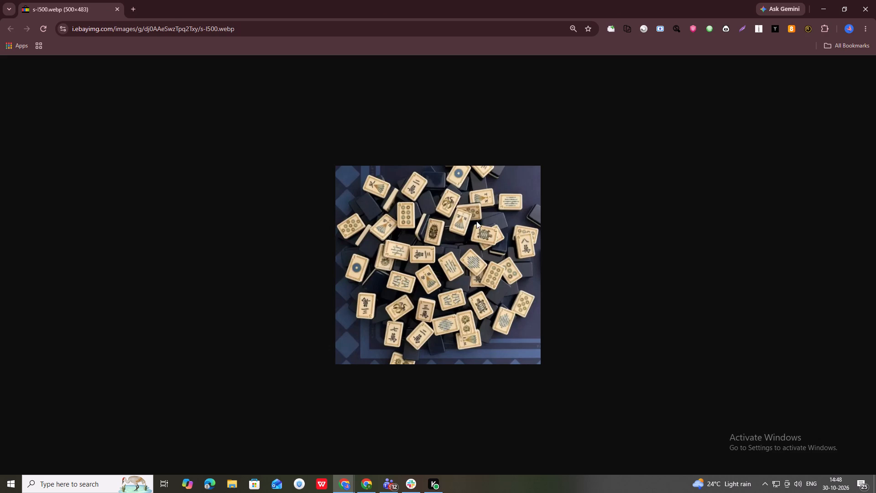
key("alt+Tab")
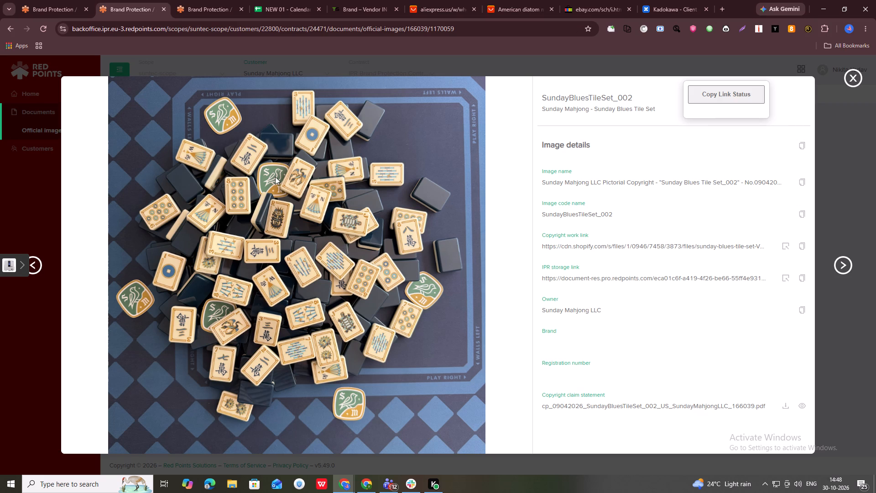
key("alt+Tab")
key("alt+Tab")
Open the full-size official image SundayBluesTileSet_002 in a tab beside the eBay listing image, closing its details card in Red Points.
right_click(282, 263)
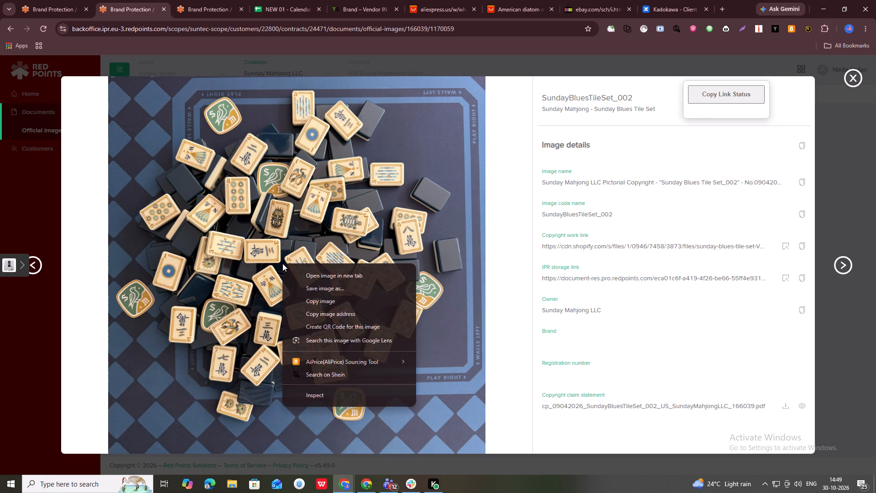
left_click(333, 274)
left_click(853, 76)
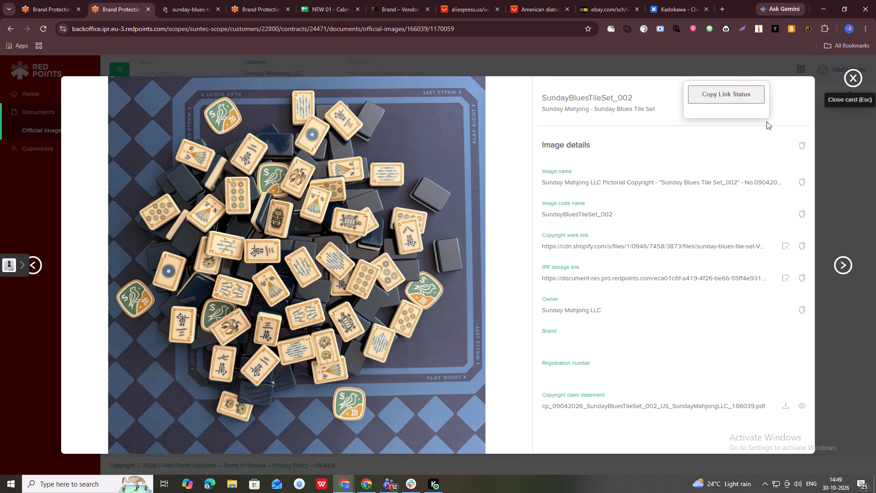
left_click(192, 0)
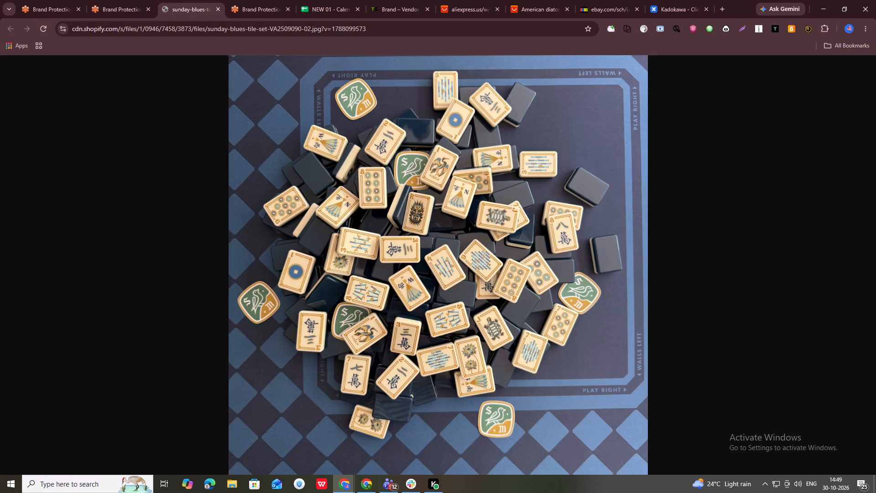
left_click(225, 29)
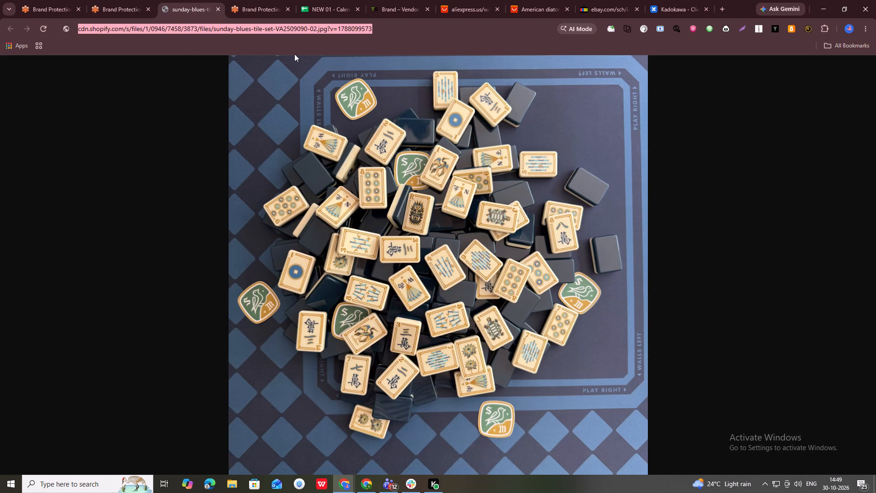
key("ctrl+c")
key("ctrl+c")
key("alt+Tab")
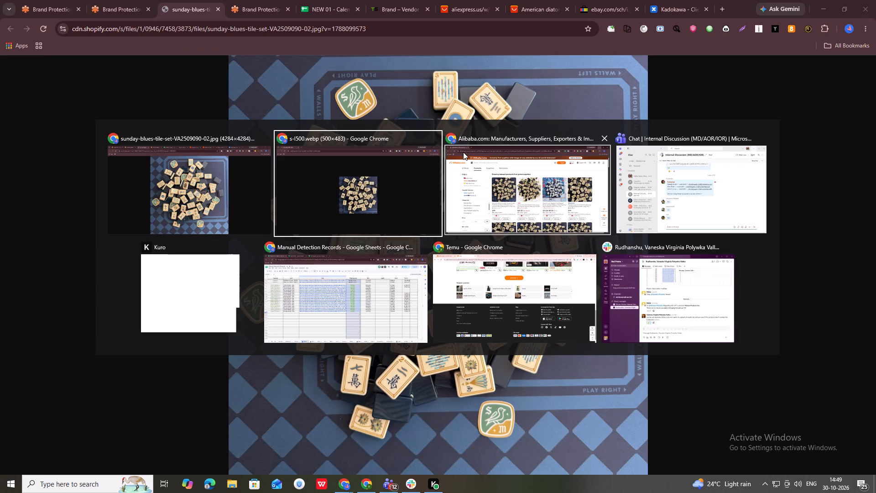
key("ctrl+t")
key("ctrl+v")
key("Return")
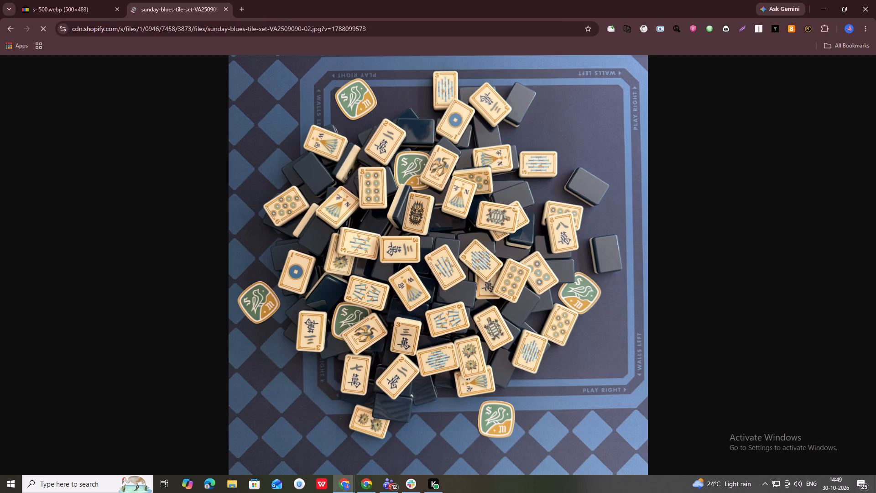
Compare the eBay listing image with the full-size official Sunday Blues tile image, examining tile positions, mat pattern and cropping.
key("Left")
key("ctrl+Tab")
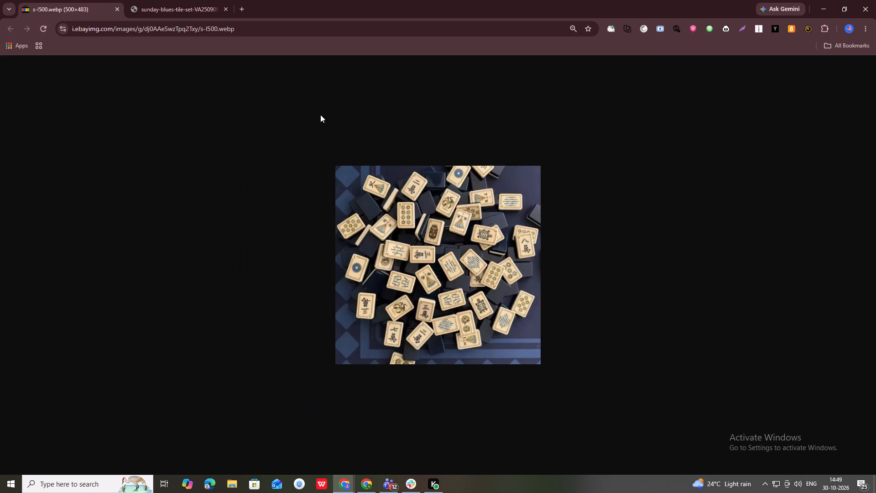
key("ctrl+Tab")
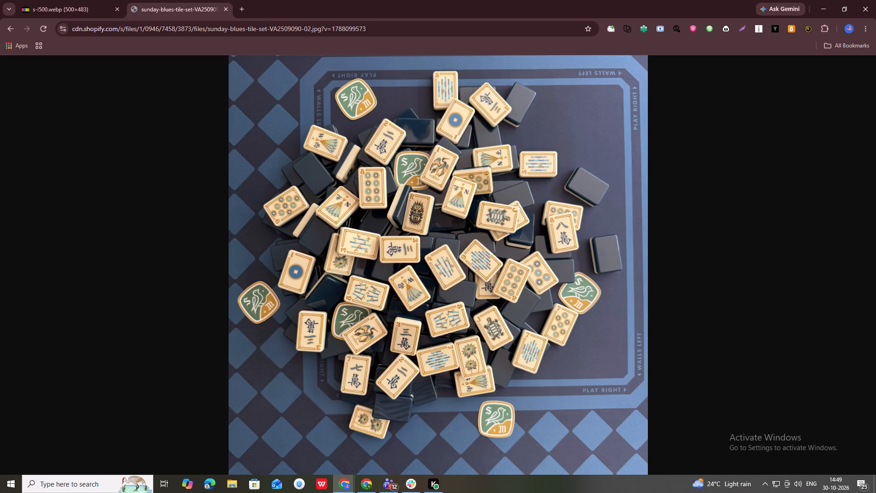
key("ctrl+Tab")
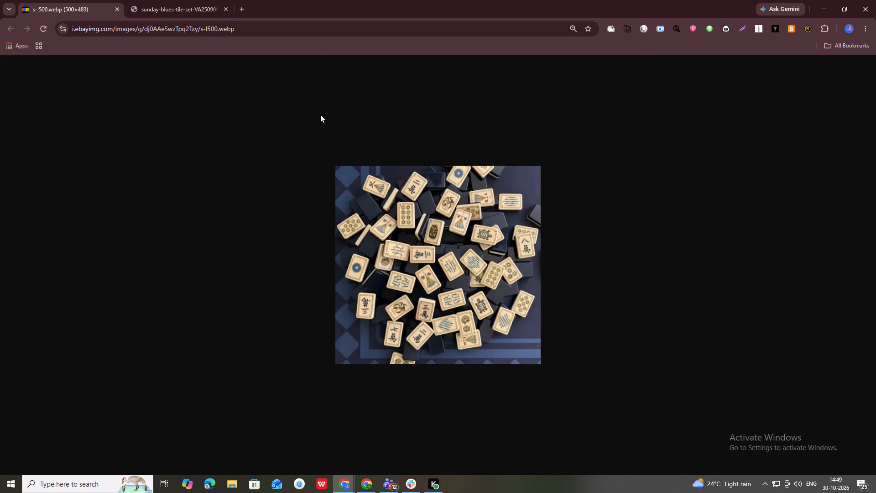
key("ctrl+Tab")
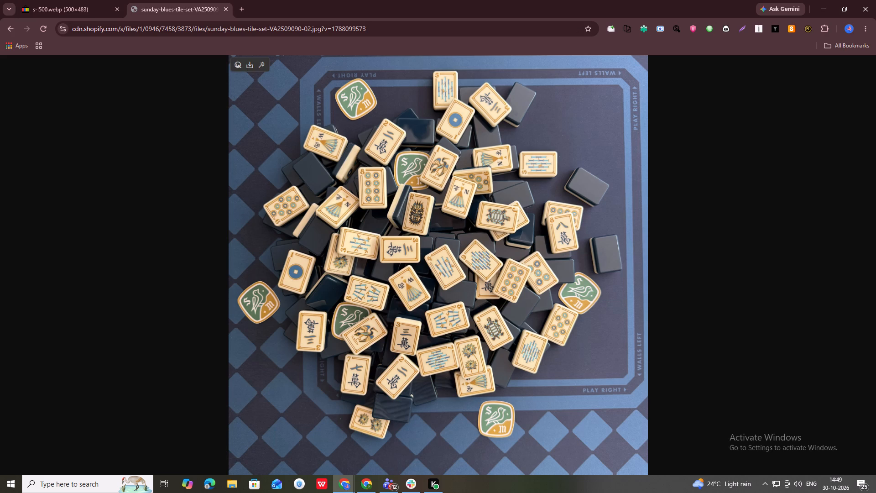
key("ctrl+Tab")
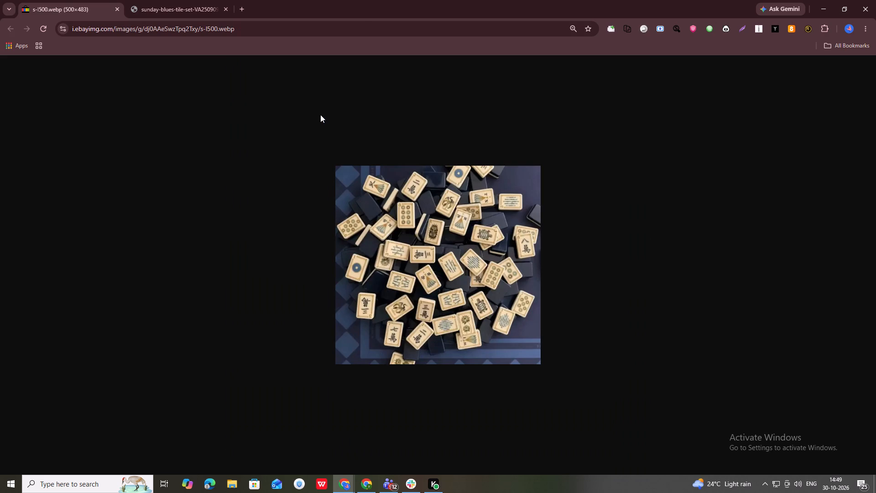
key("ctrl+Tab")
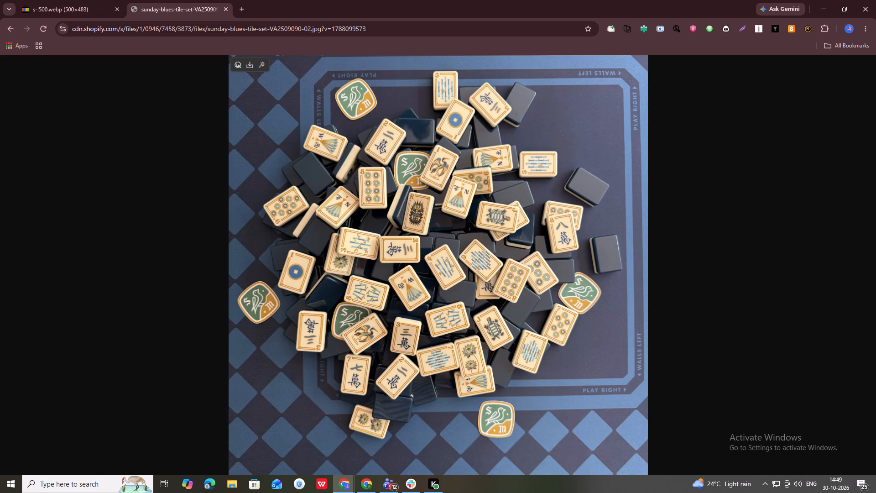
key("ctrl+Tab")
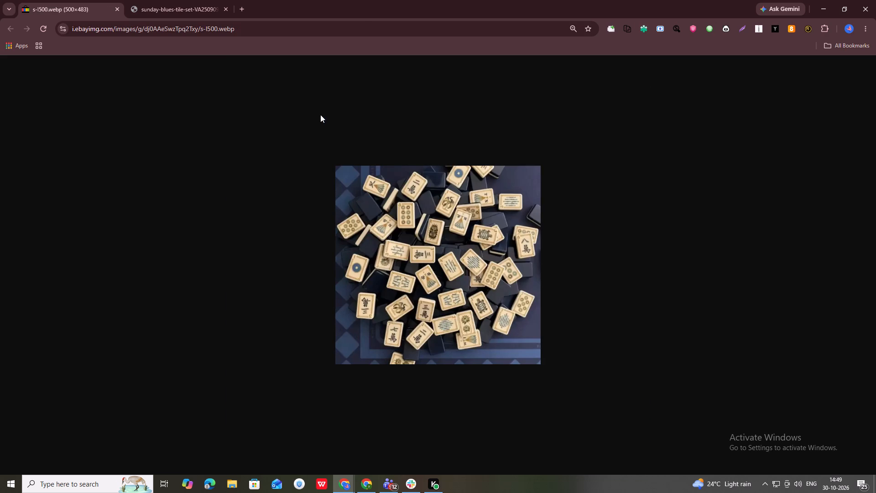
key("ctrl+Tab")
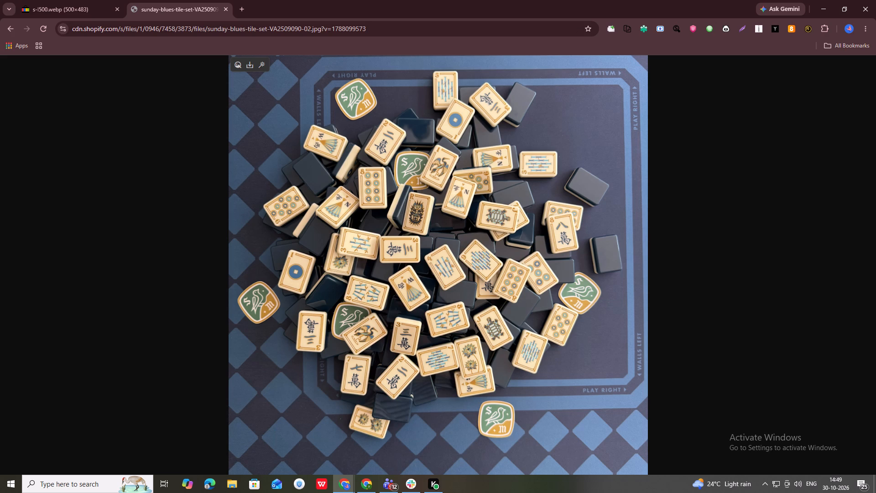
key("ctrl+Tab")
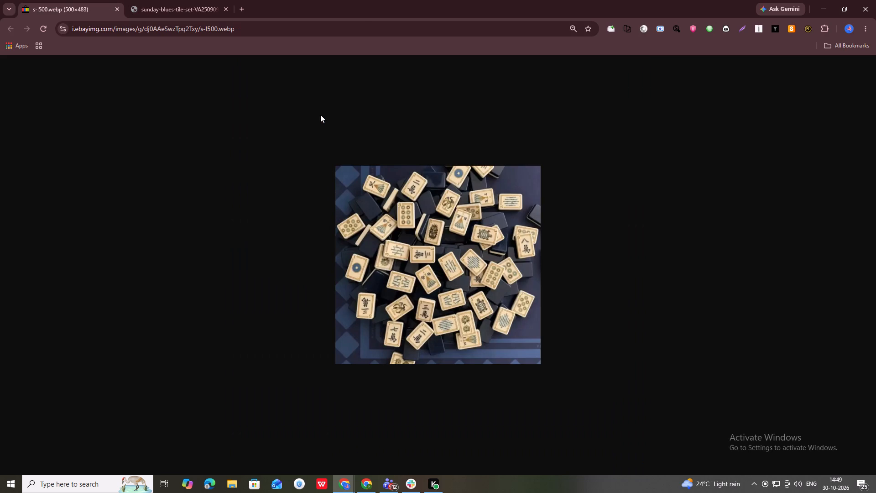
key("ctrl+Tab")
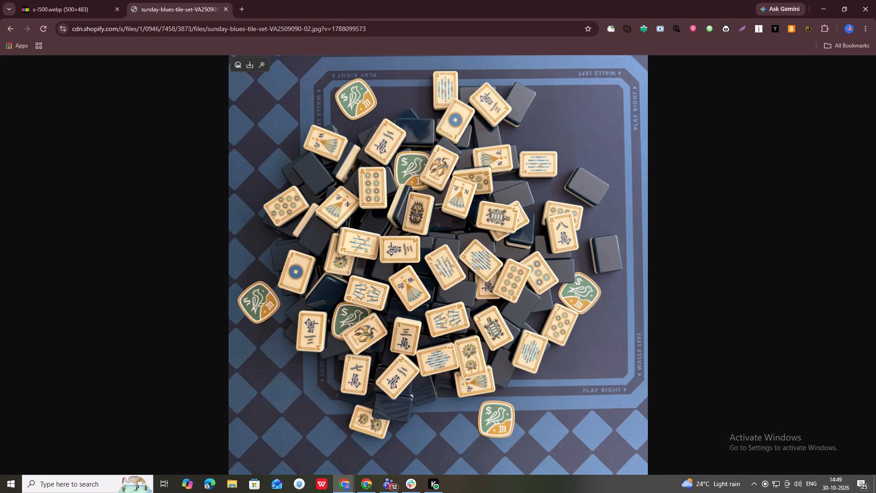
key("ctrl+Tab")
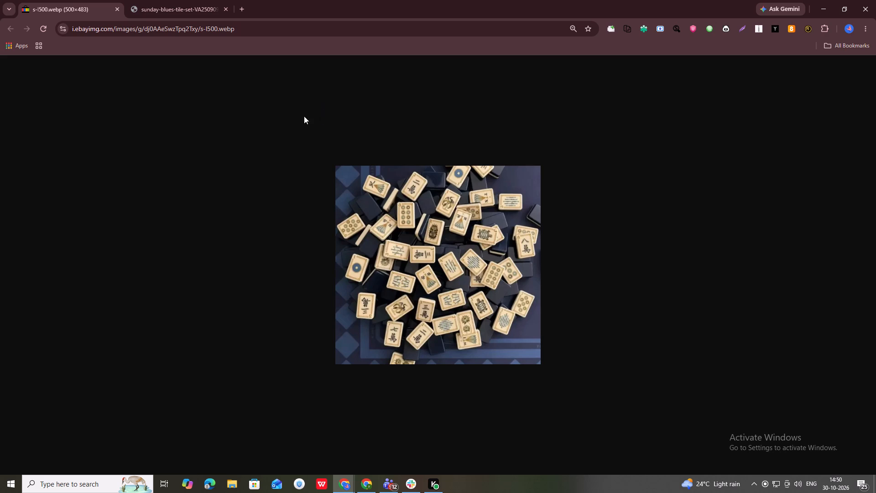
right_click(463, 279)
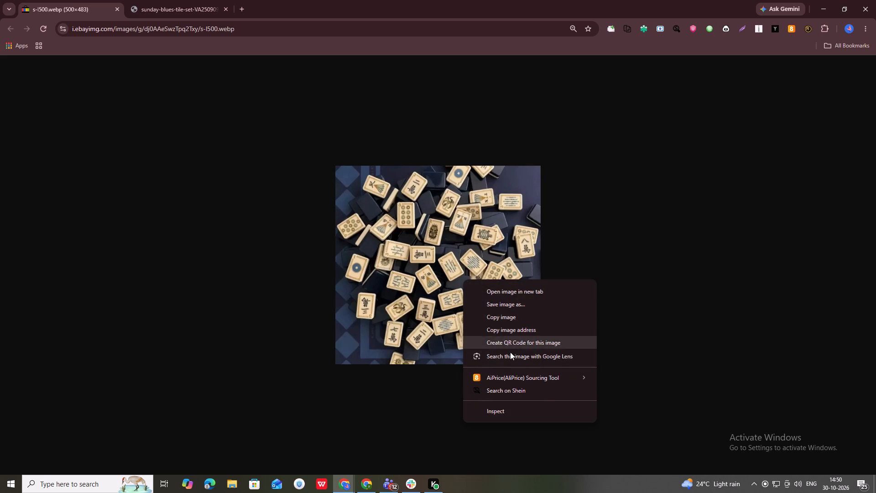
left_click(620, 215)
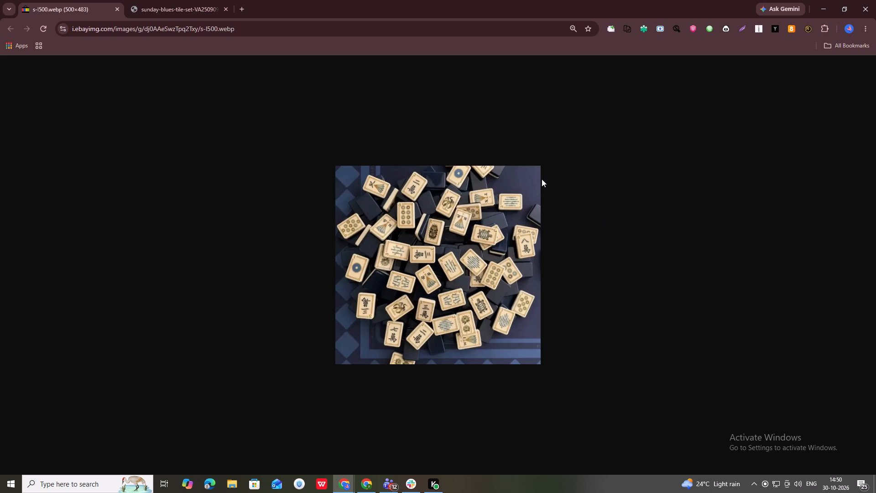
key("ctrl+Tab")
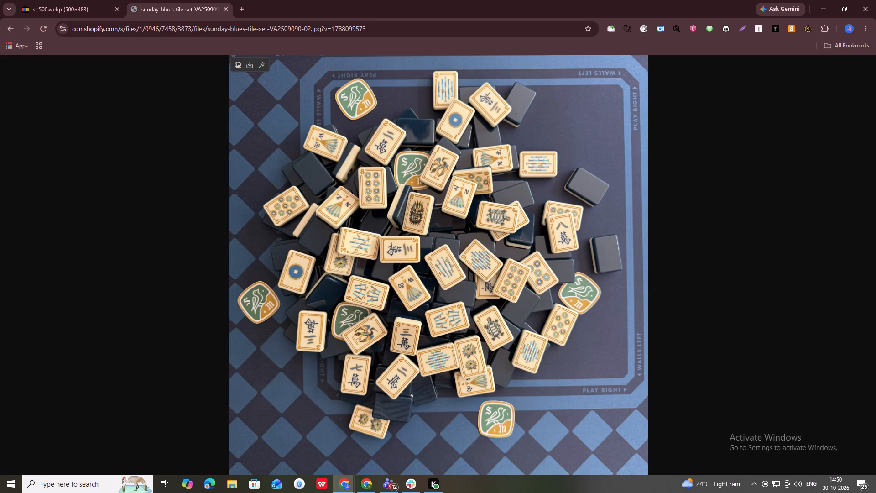
Return to the Red Points Official images list for Sunday Mahjong LLC.
left_click(0, 0)
key("alt+Tab")
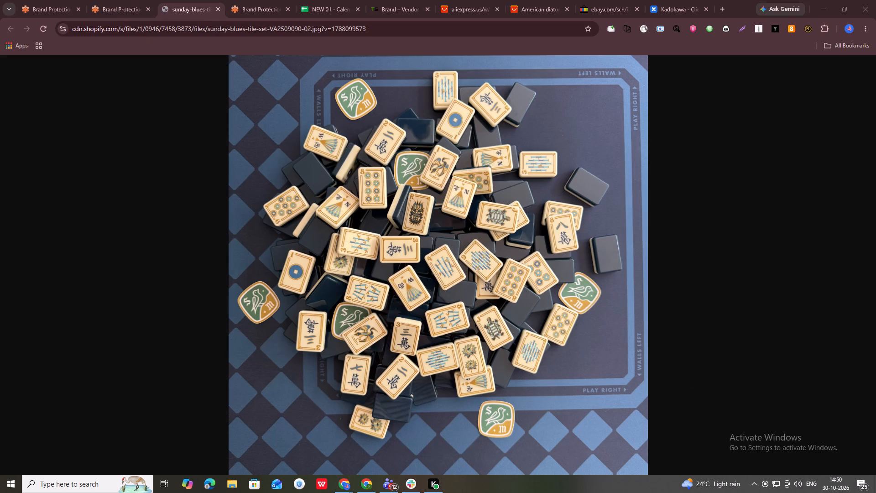
left_click(146, 0)
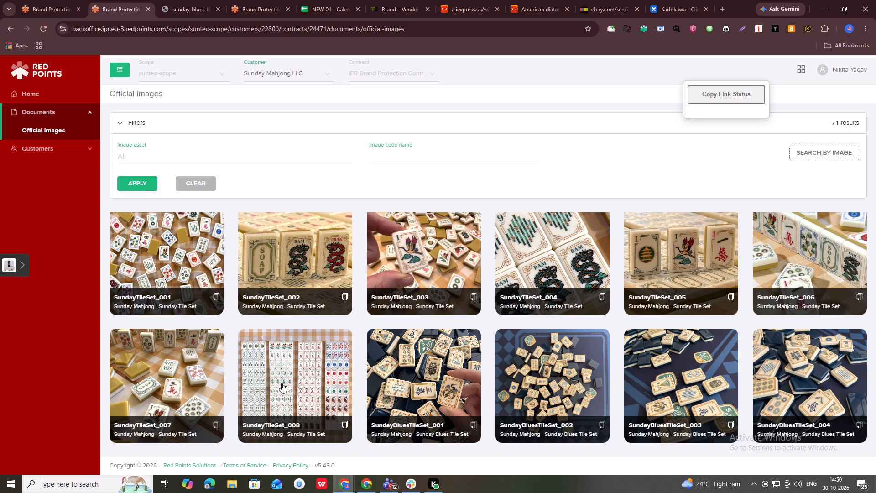
scroll(601, 331, "up", 2)
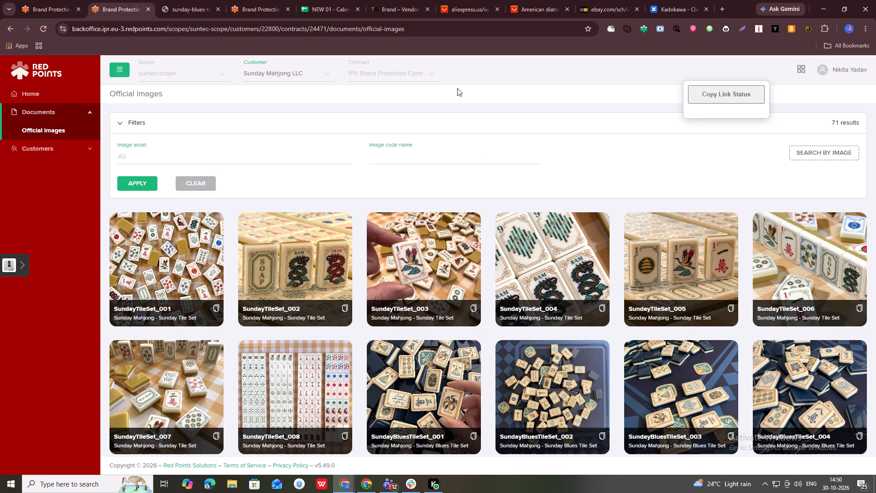
Take a rectangular snip of the eBay listing image and save it as a PNG in Downloads.
key("alt+Tab")
left_click(55, 0)
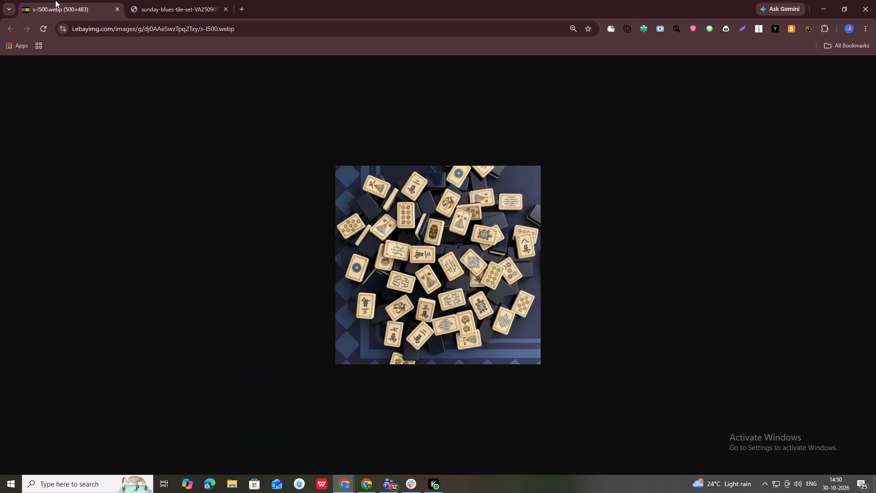
key("shift+super+s")
left_click_drag(336, 165, 336, 170)
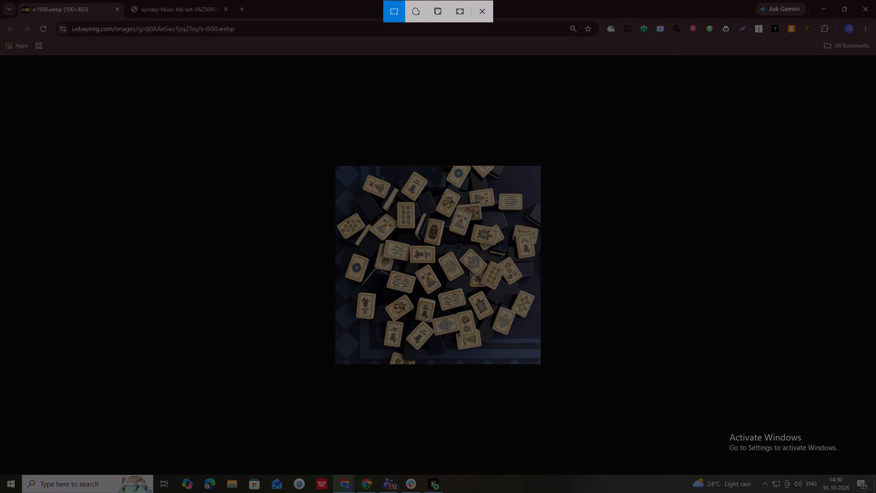
left_click_drag(336, 170, 540, 371)
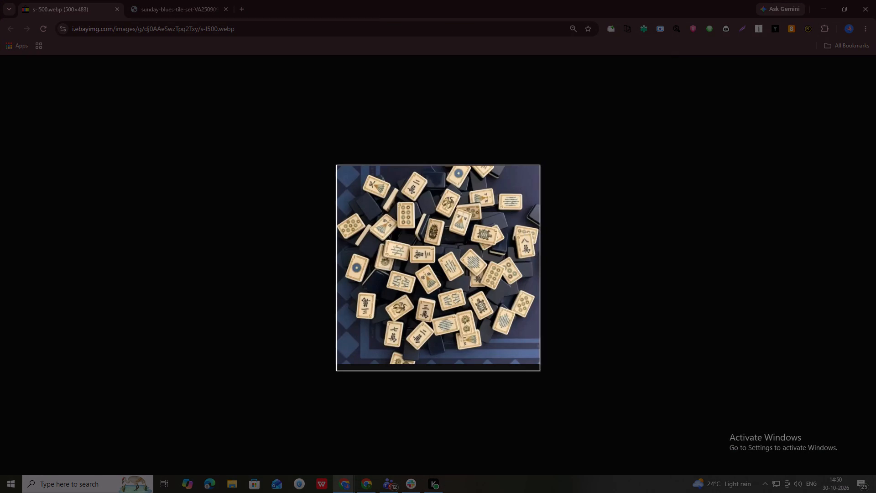
left_click_drag(540, 371, 541, 364)
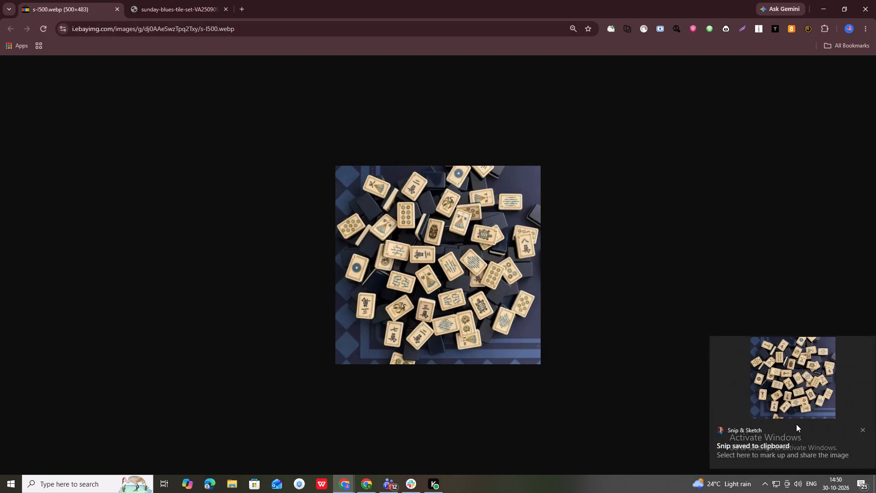
left_click(810, 381)
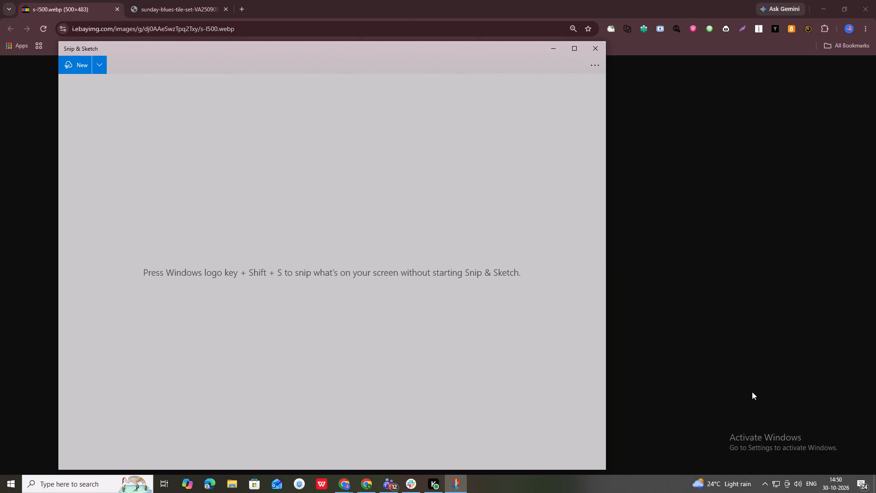
key("ctrl+s")
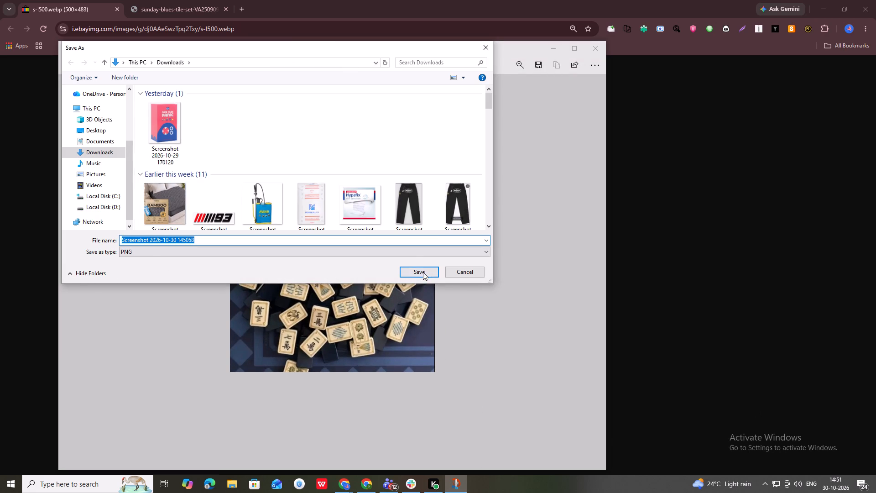
left_click(430, 273)
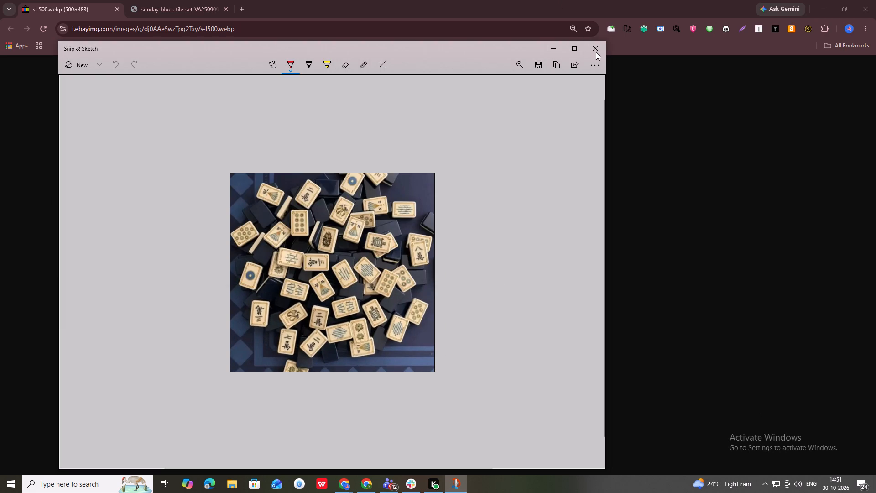
left_click(595, 48)
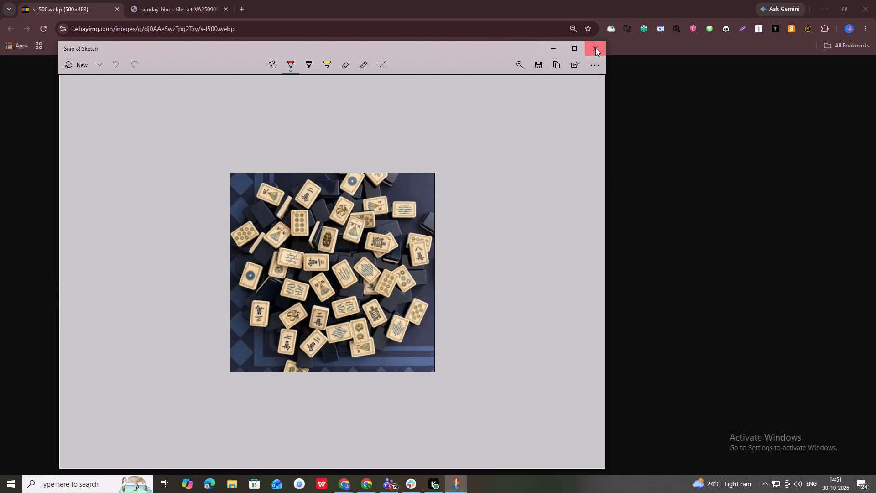
key("alt+Tab")
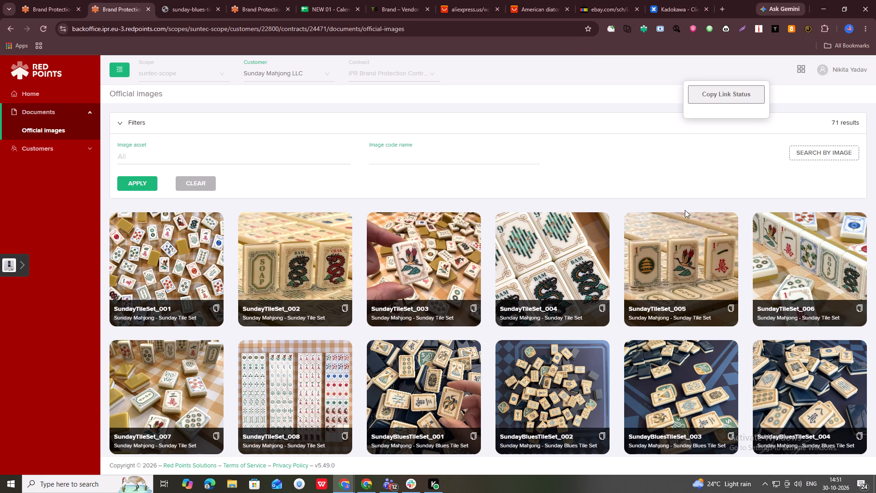
left_click(812, 158)
left_click(446, 249)
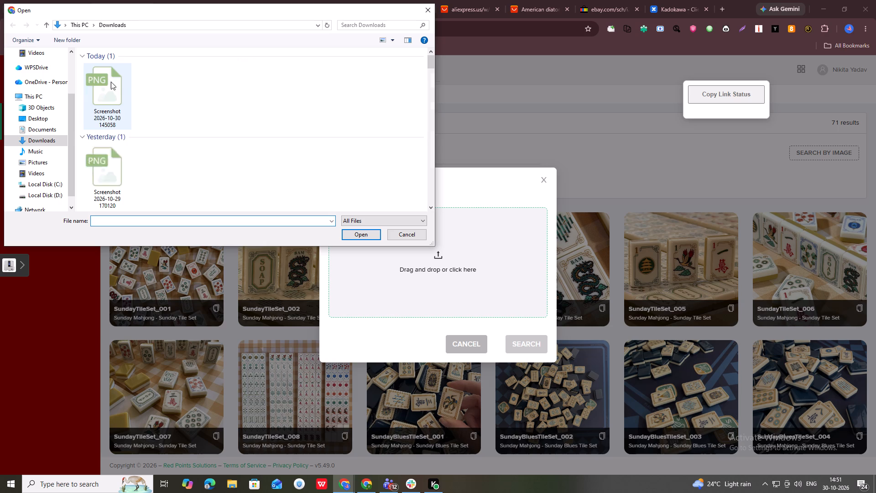
left_click(105, 97)
left_click(354, 233)
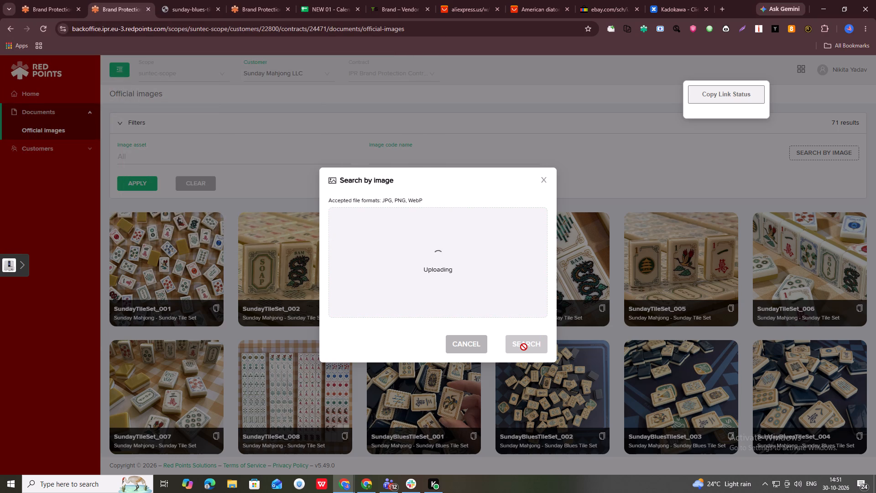
left_click(524, 347)
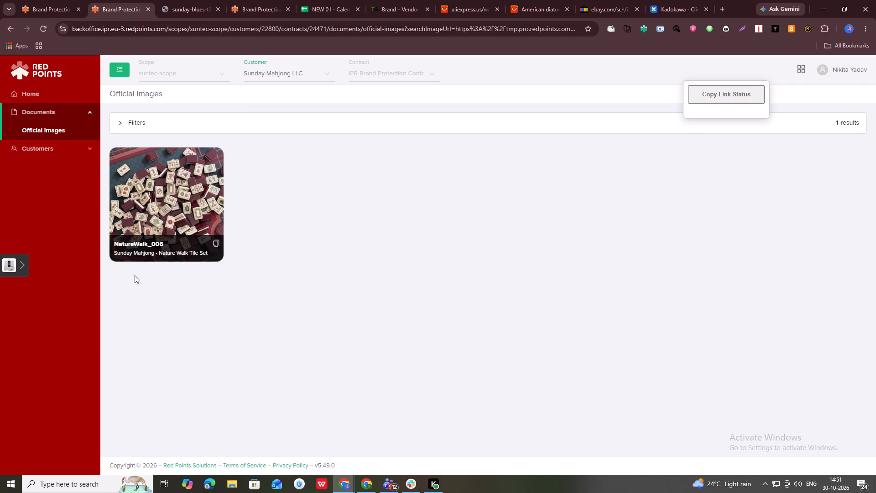
left_click(173, 206)
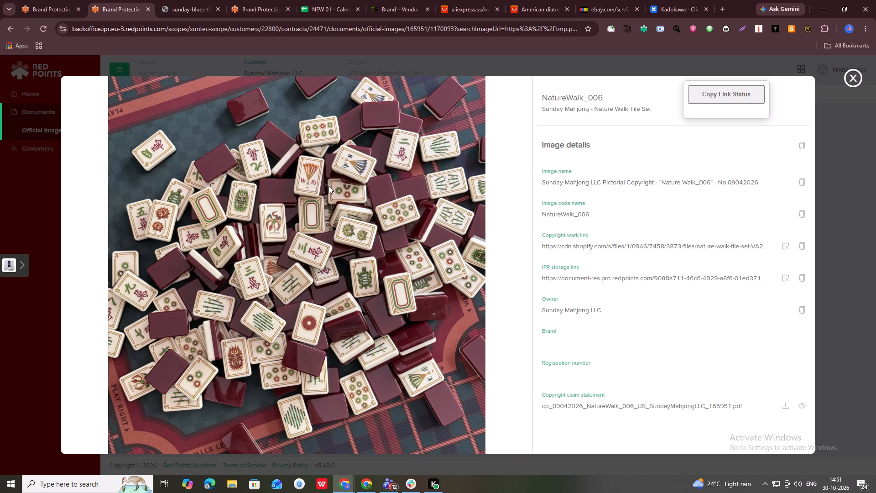
Examine the eBay image-search listings, including the photos of the Luxury Blue American Mahjong Set, for copies of Sunday Mahjong images.
left_click(607, 0)
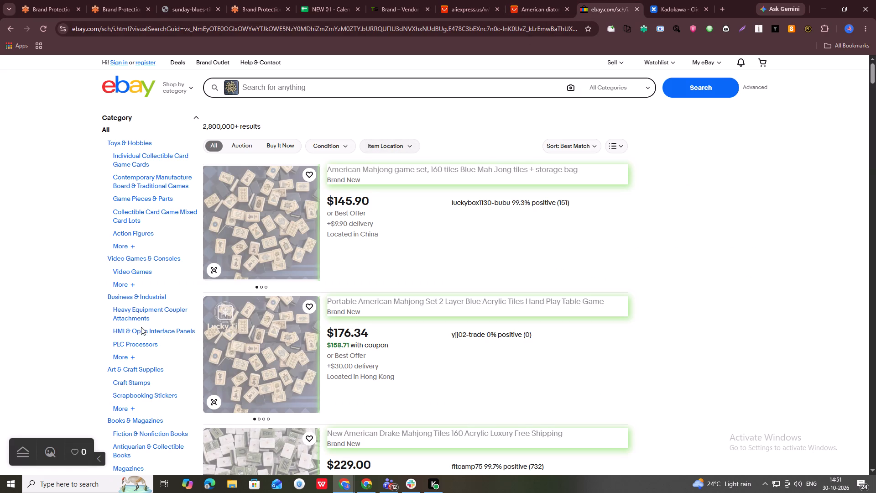
scroll(393, 310, "down", 7)
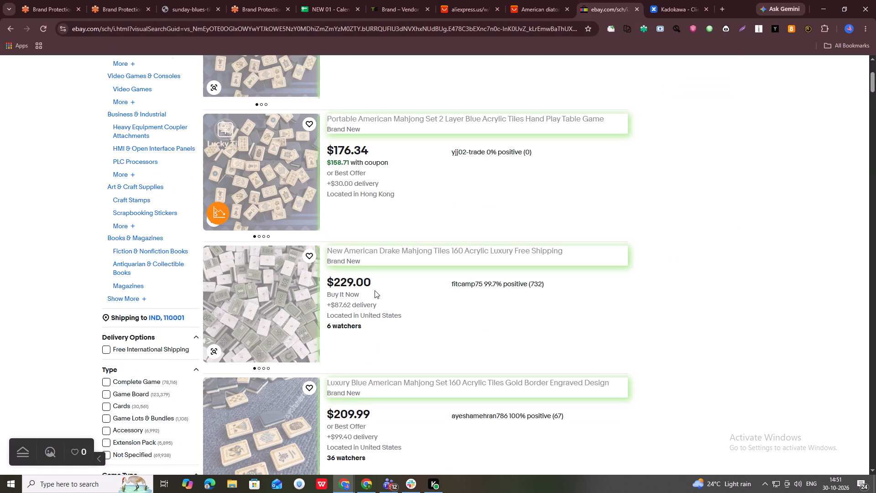
scroll(375, 290, "down", 2)
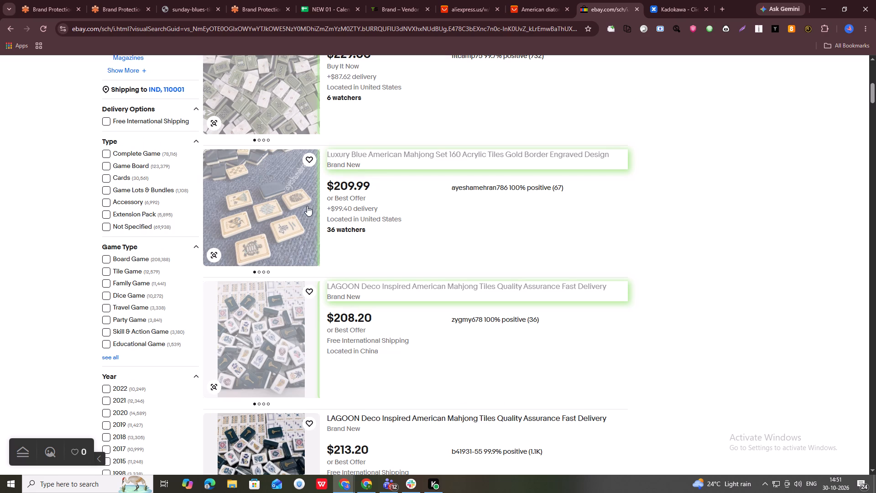
left_click(309, 201)
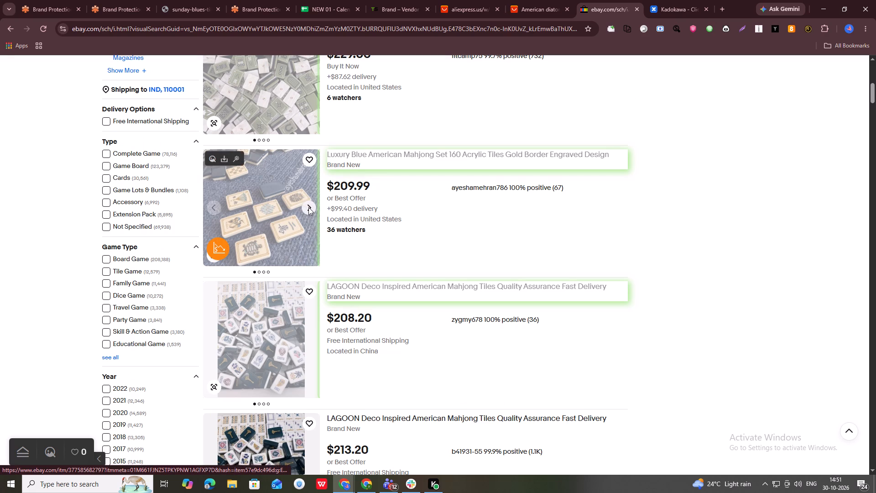
left_click(308, 207)
left_click(308, 207)
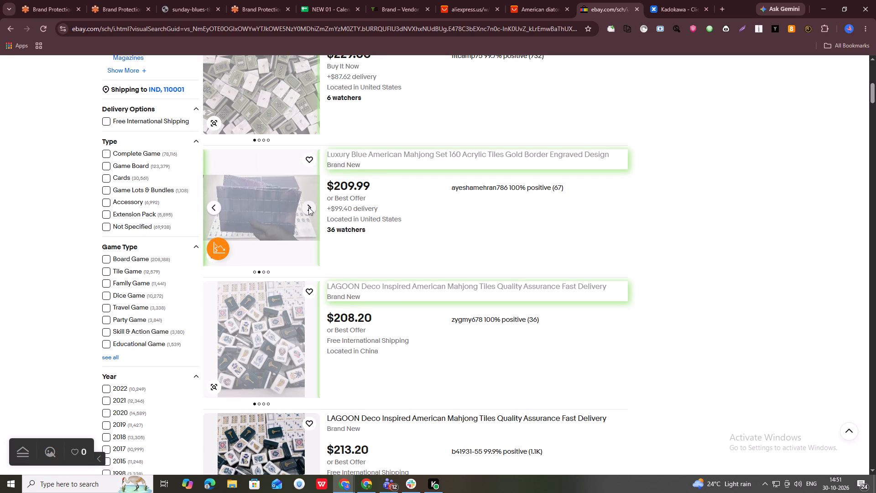
scroll(336, 238, "down", 5)
scroll(388, 255, "down", 5)
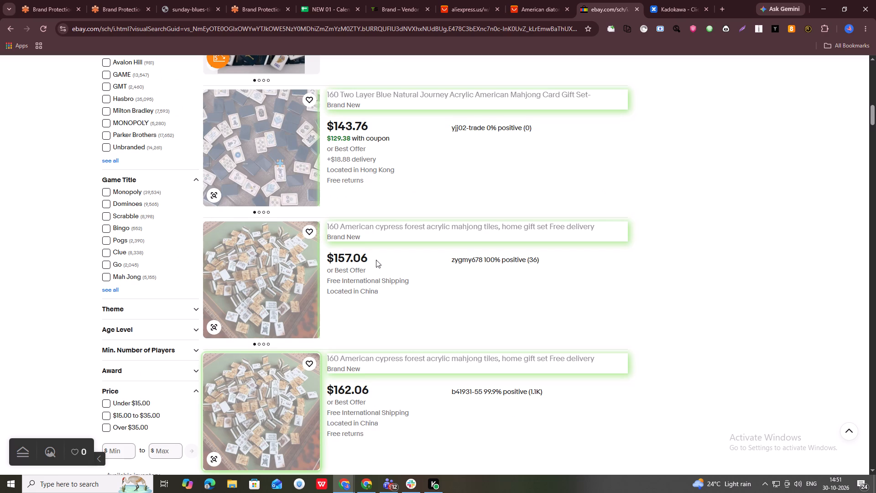
scroll(446, 254, "down", 4)
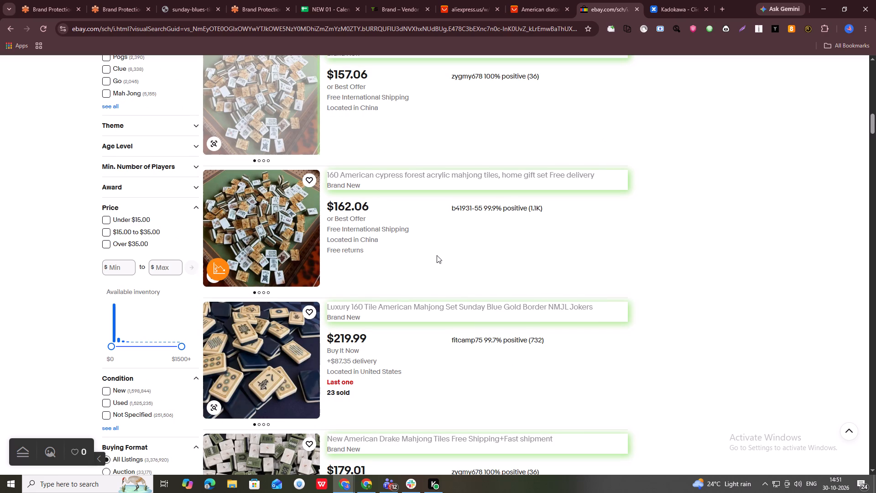
left_click(111, 0)
left_click(597, 0)
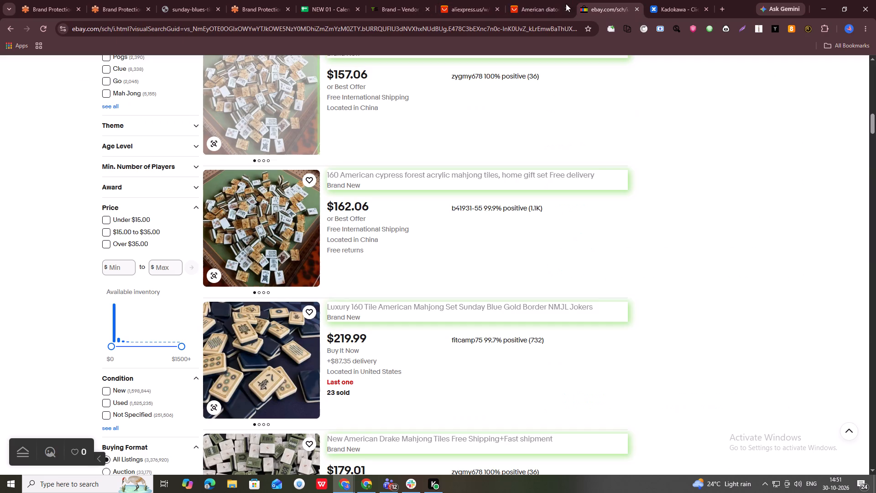
Refocus the AliExpress image search on the third detected item, the green bird tile.
left_click(486, 0)
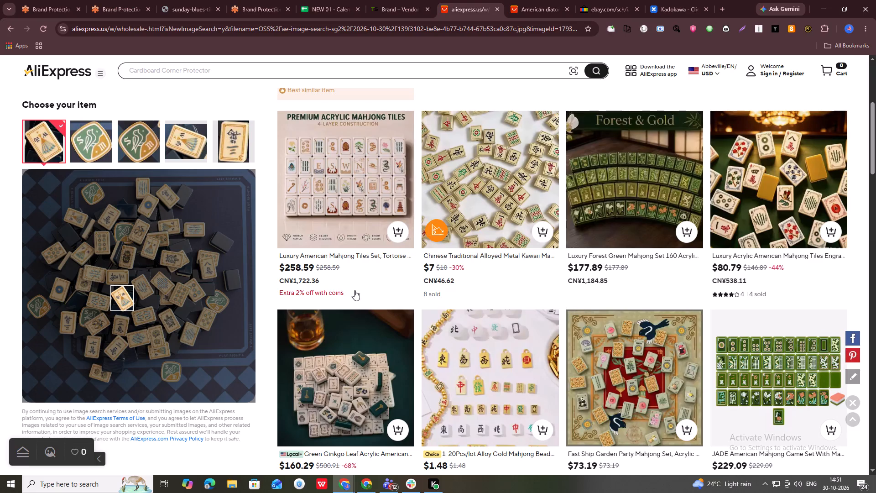
left_click(147, 130)
Close the tab holding the full-size official Sunday Blues tile set image.
left_click(518, 0)
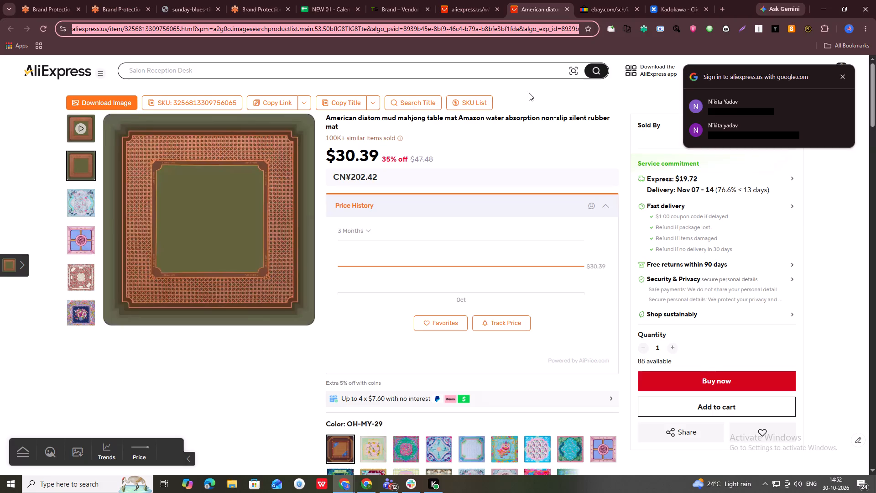
left_click(600, 0)
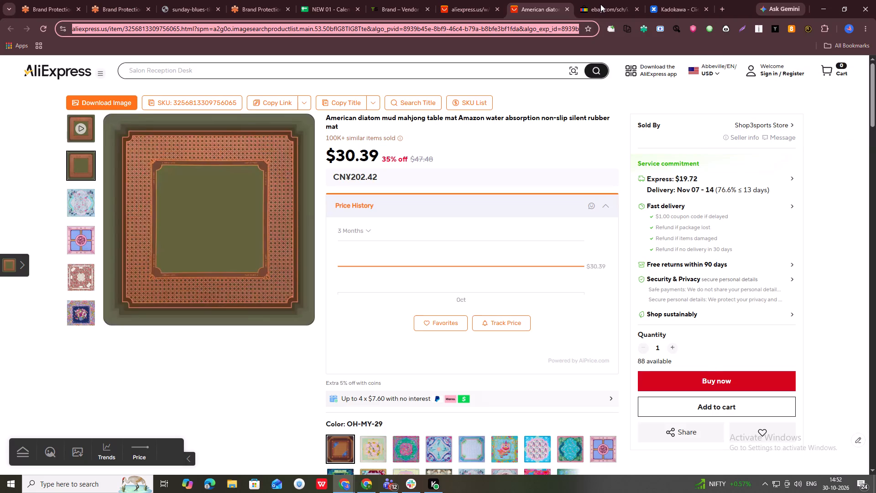
left_click(600, 4)
left_click(122, 0)
left_click(197, 1)
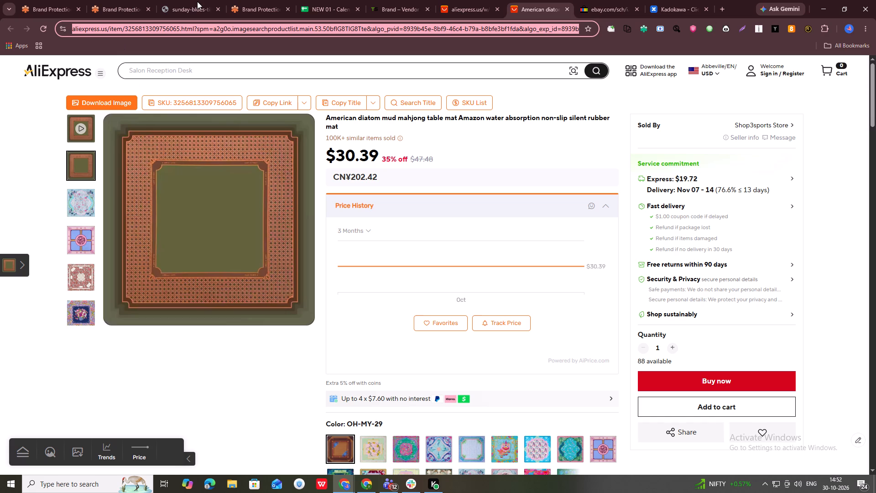
middle_click(197, 1)
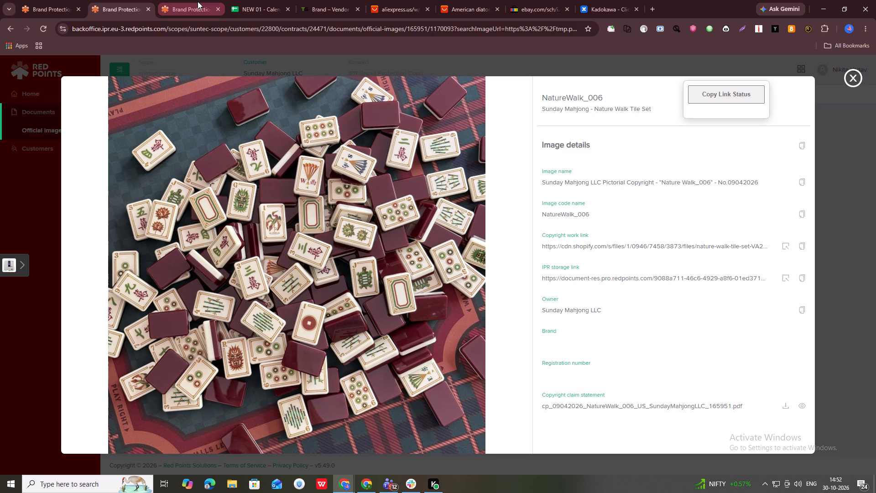
Switch to the Alibaba window with the image-search results and maximise it.
left_click(45, 0)
key("alt+Tab")
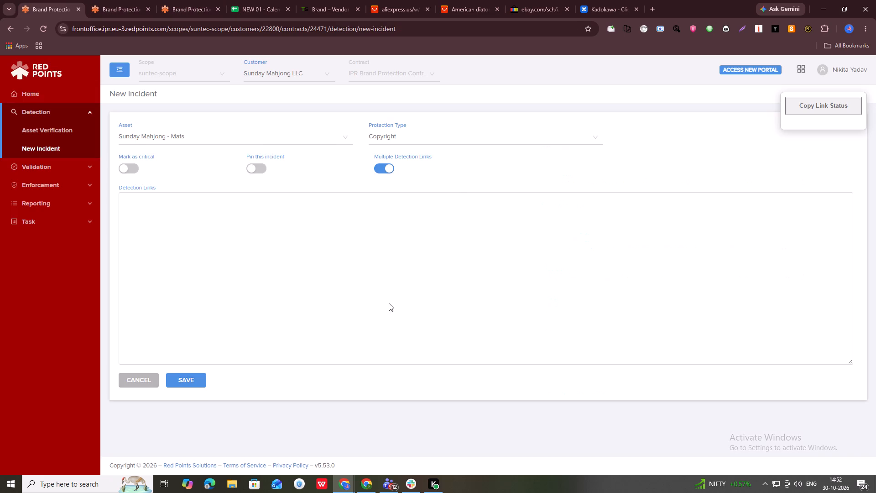
left_click(433, 133, "alt")
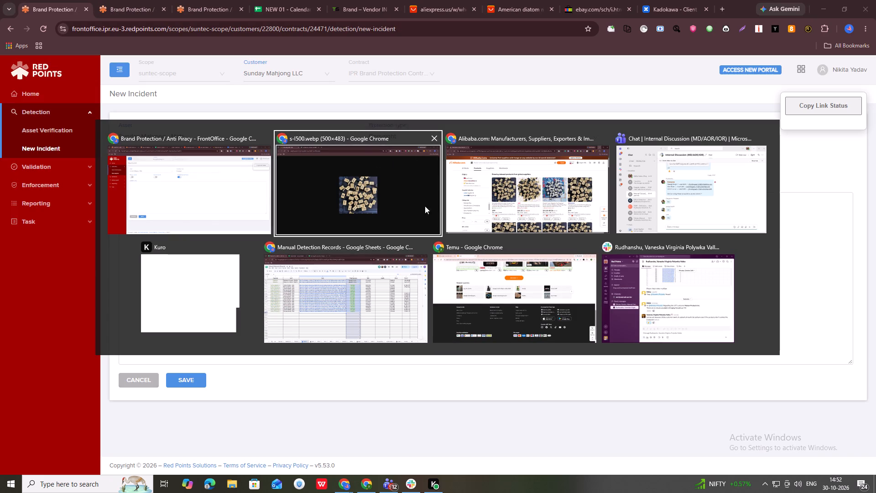
left_click(461, 202, "alt")
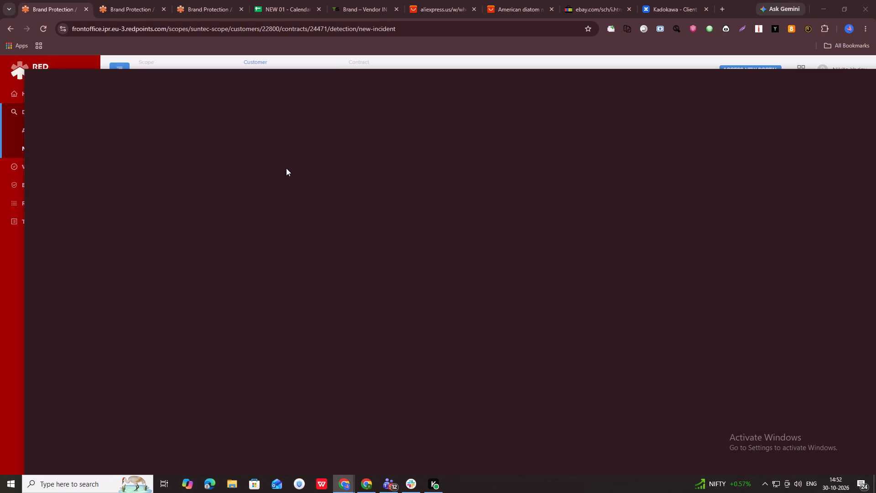
left_click_drag(573, 76, 546, 11)
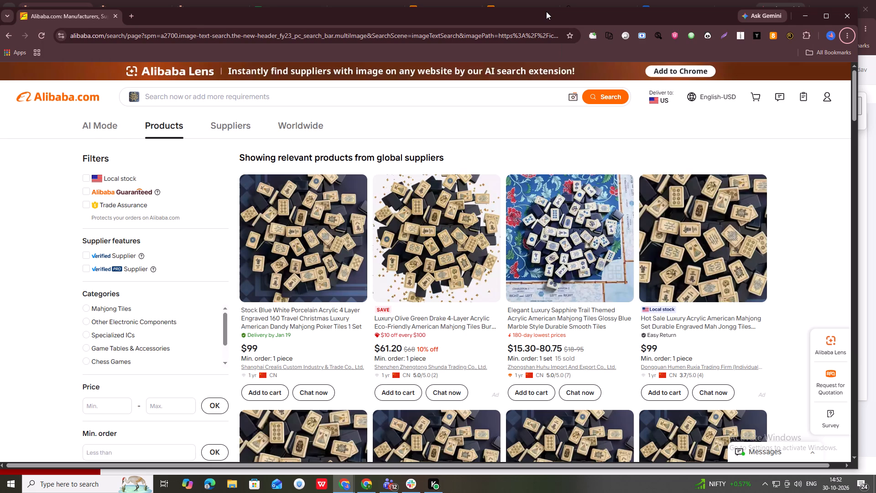
left_click_drag(546, 11, 545, 6)
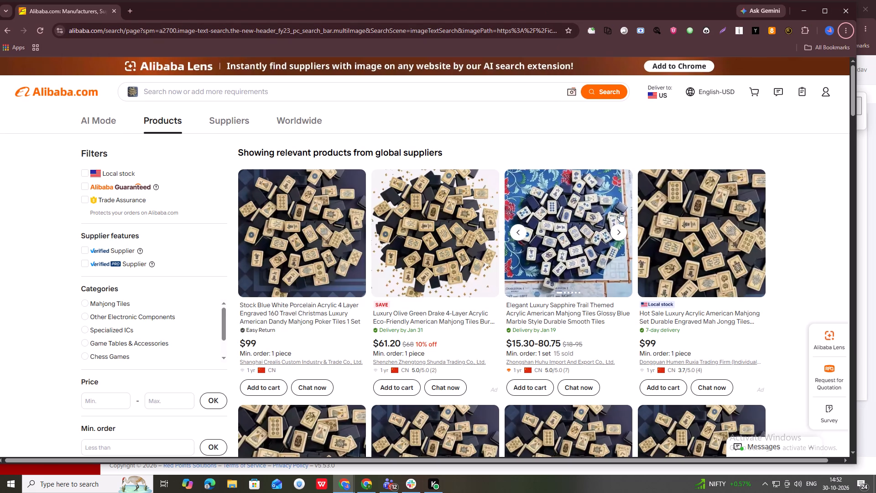
scroll(625, 231, "down", 2)
scroll(625, 230, "up", 1)
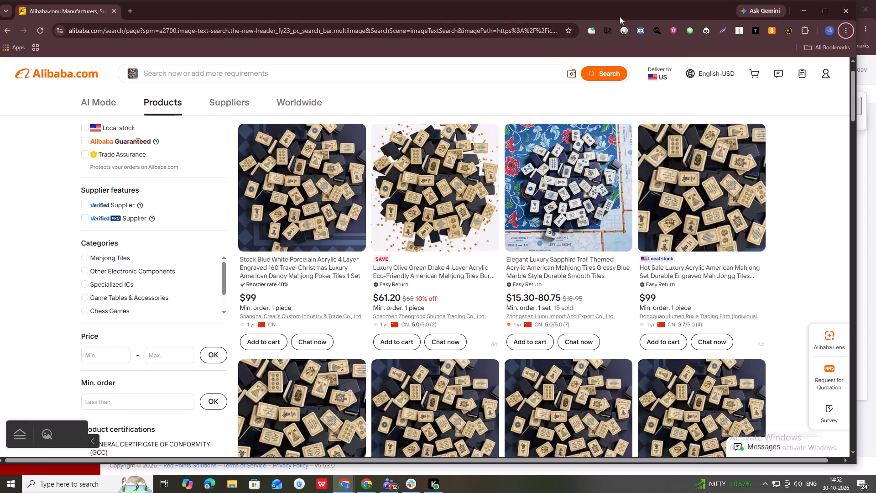
left_click(823, 7)
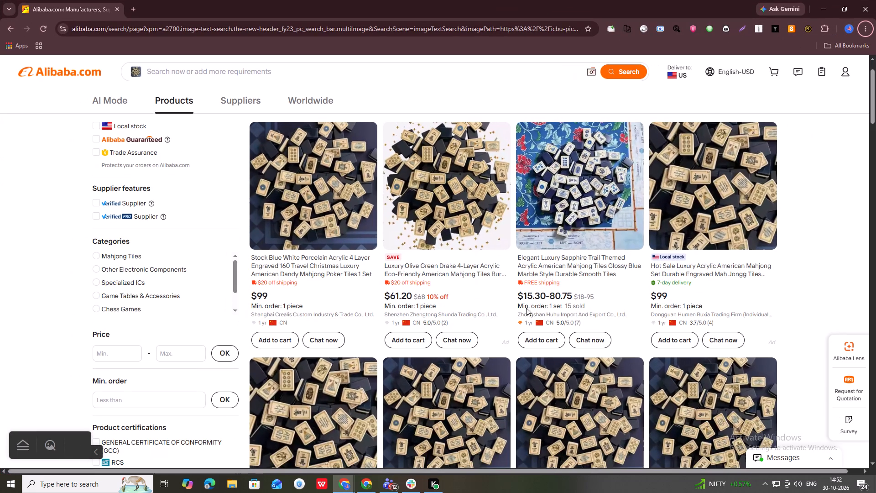
Examine the Alibaba image-search results, including the photos of the Hot Sale Luxury Acrylic American Mahjong Set, for copies of Sunday Mahjong images.
scroll(594, 299, "down", 13)
scroll(617, 332, "down", 8)
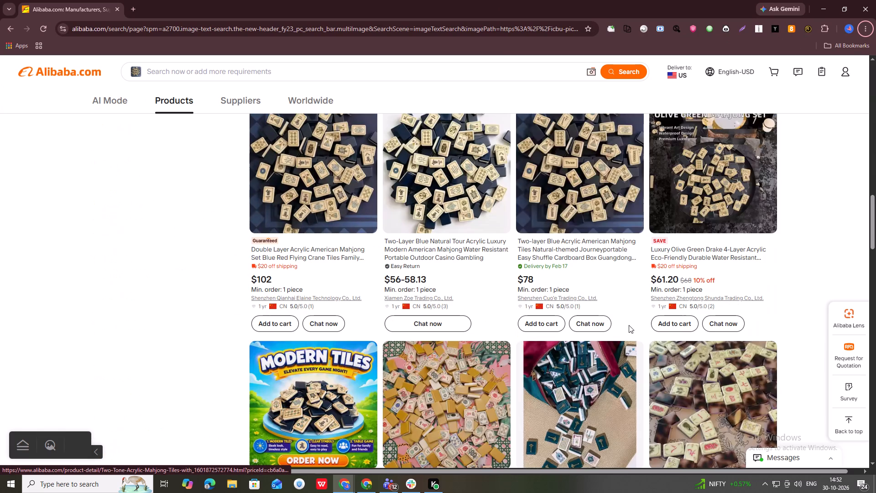
scroll(637, 313, "up", 11)
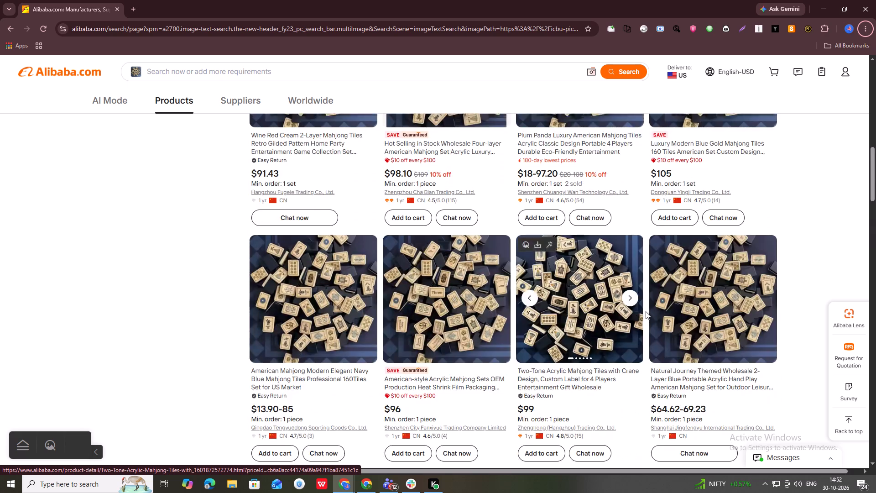
scroll(646, 311, "up", 18)
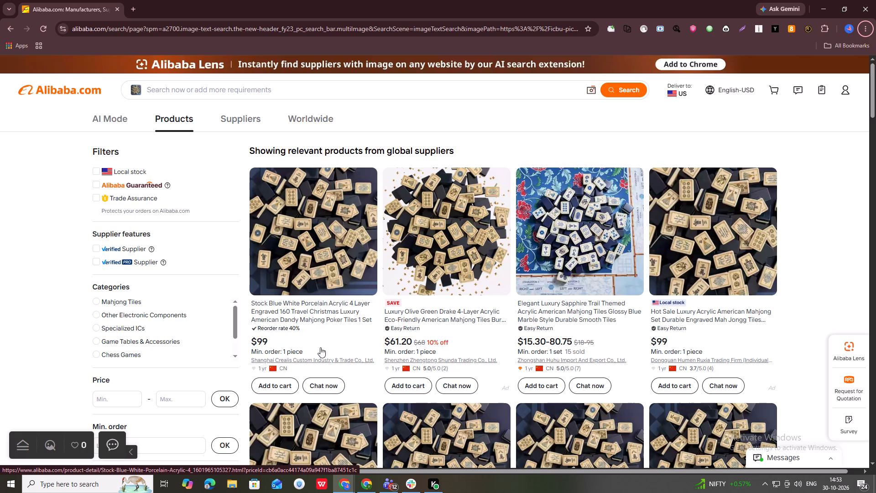
scroll(364, 327, "down", 4)
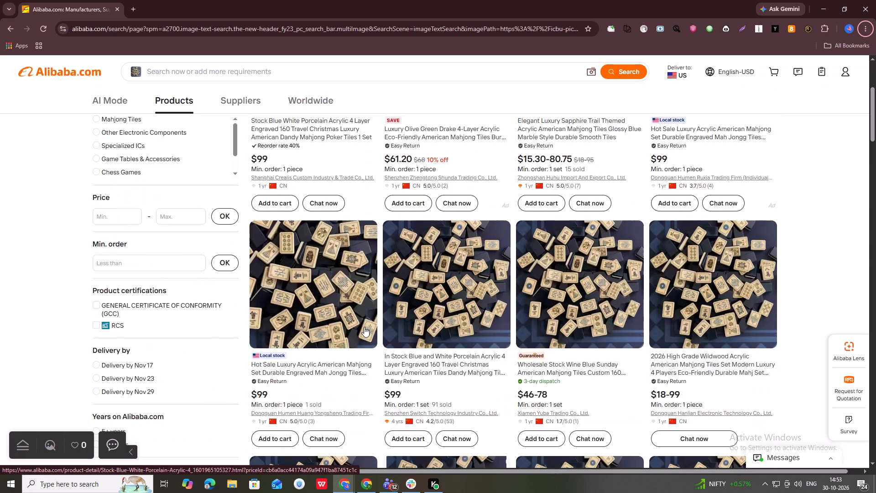
left_click(363, 284)
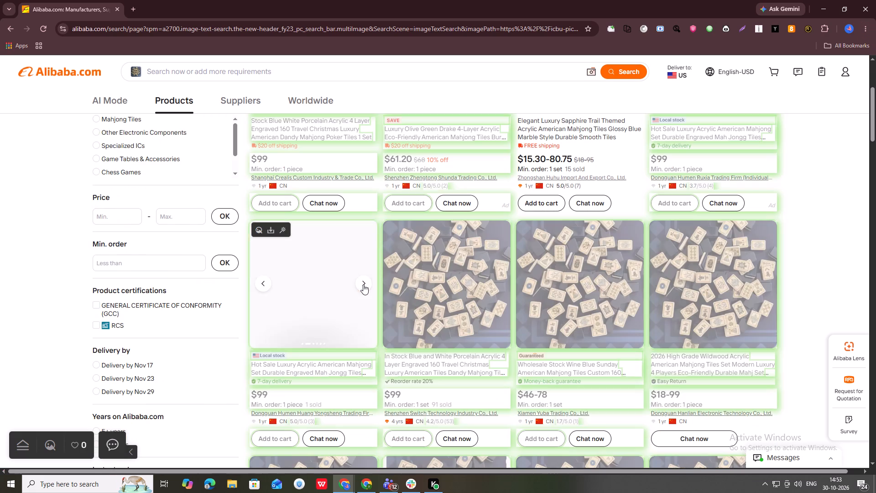
left_click(363, 284)
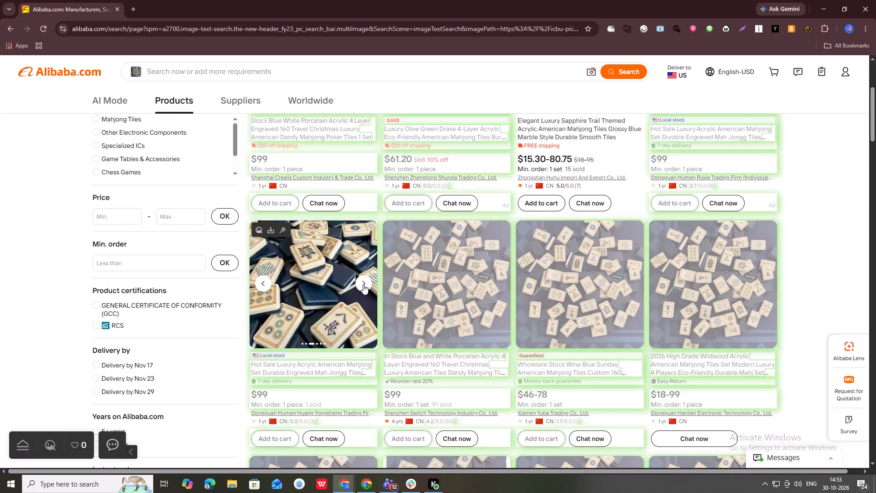
Examine the remaining Alibaba results on the first page for copied images, including the photos of the Two-layer Blue Acrylic American Mahjong Tiles listing.
scroll(592, 265, "down", 9)
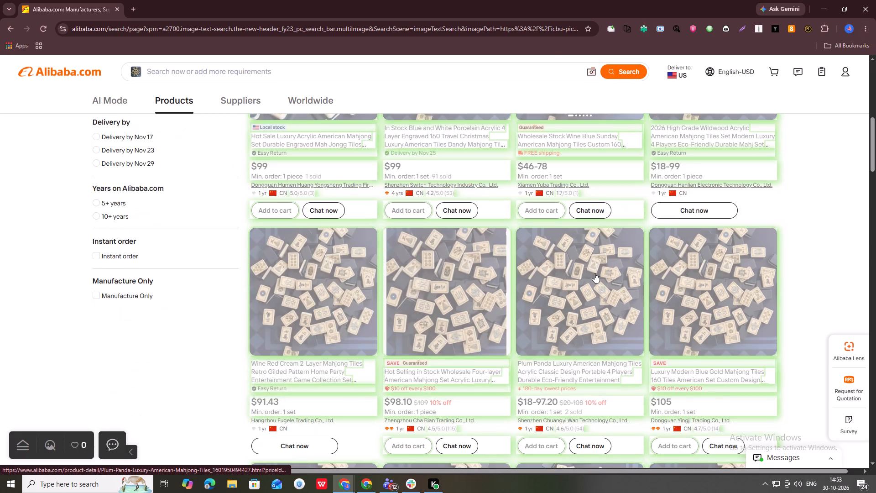
scroll(594, 273, "down", 7)
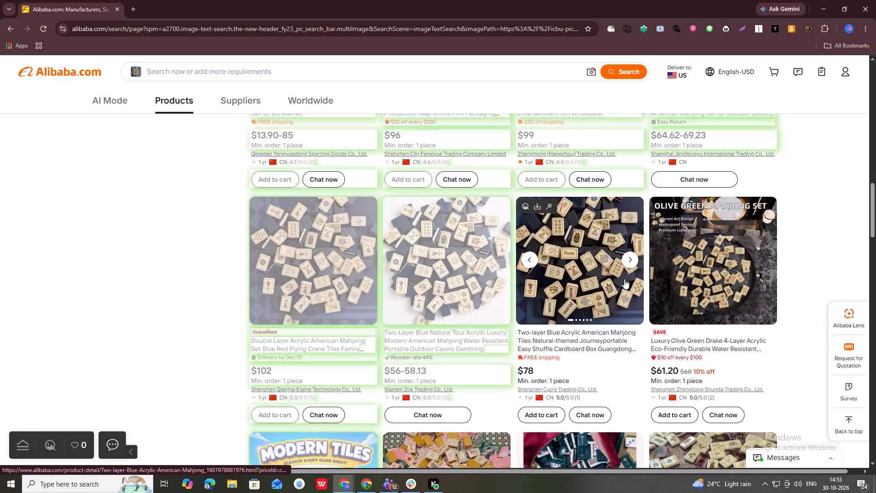
left_click(630, 259)
left_click(630, 259)
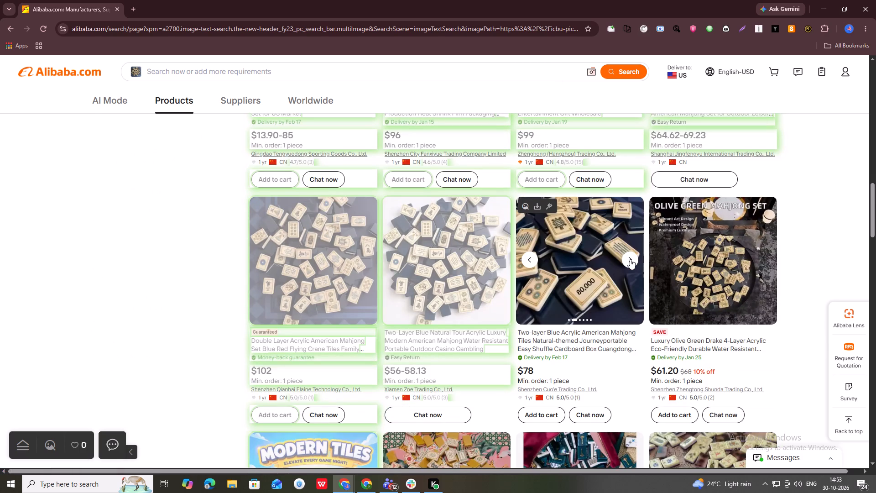
left_click(630, 259)
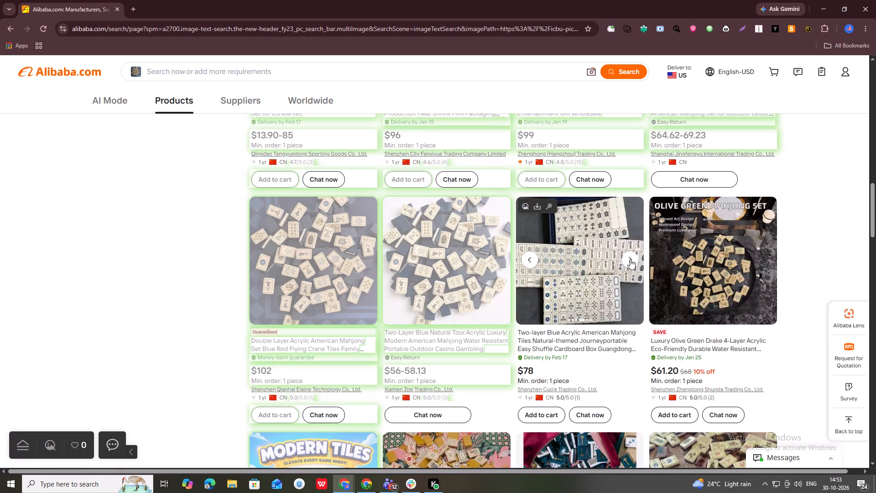
left_click(630, 259)
double_click(630, 259)
scroll(630, 259, "down", 5)
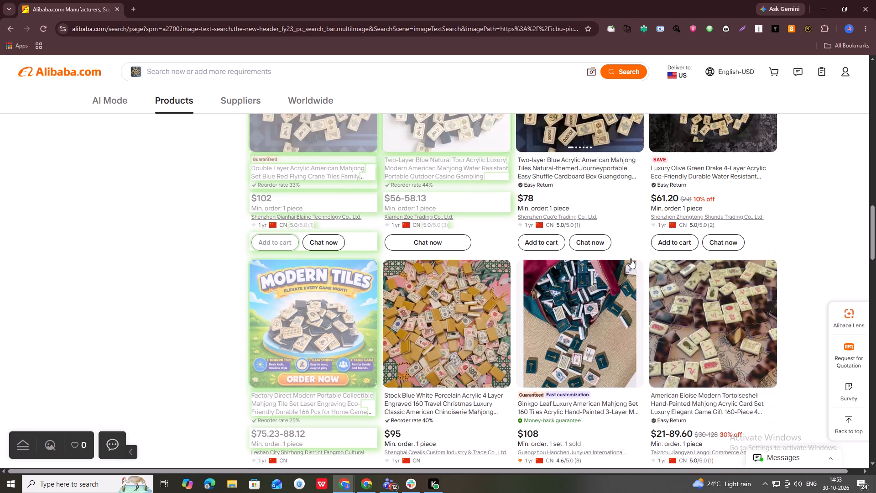
scroll(631, 258, "down", 13)
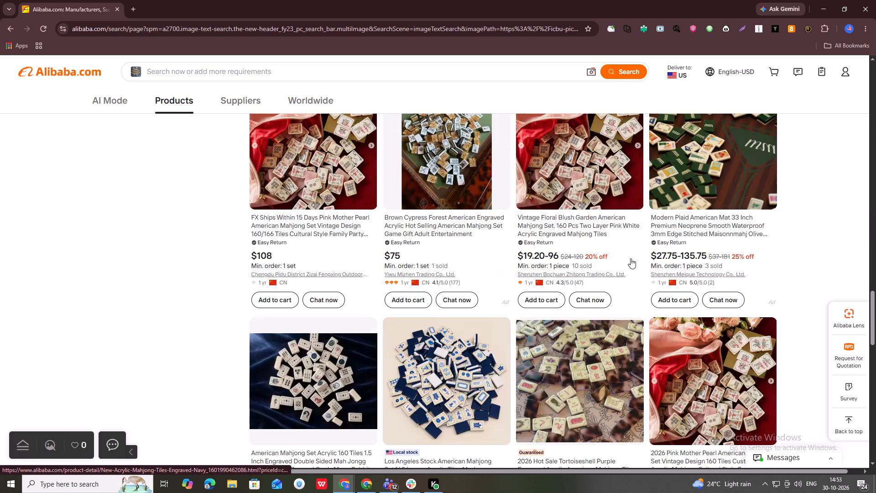
scroll(631, 258, "down", 8)
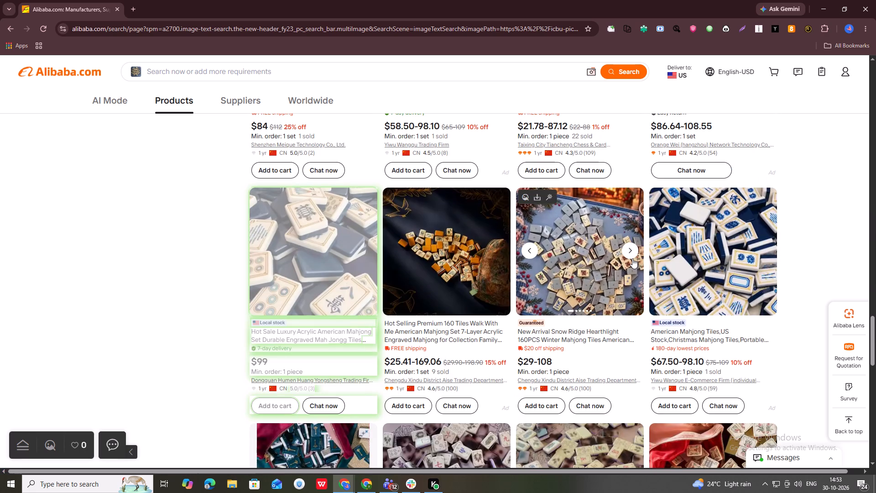
scroll(632, 258, "down", 11)
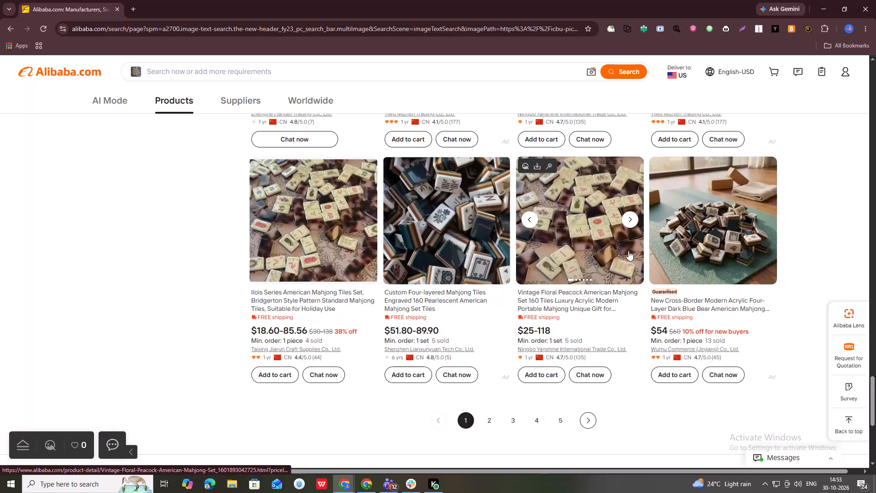
scroll(678, 309, "up", 5)
Close the window with the Alibaba image-search results.
left_click(868, 3)
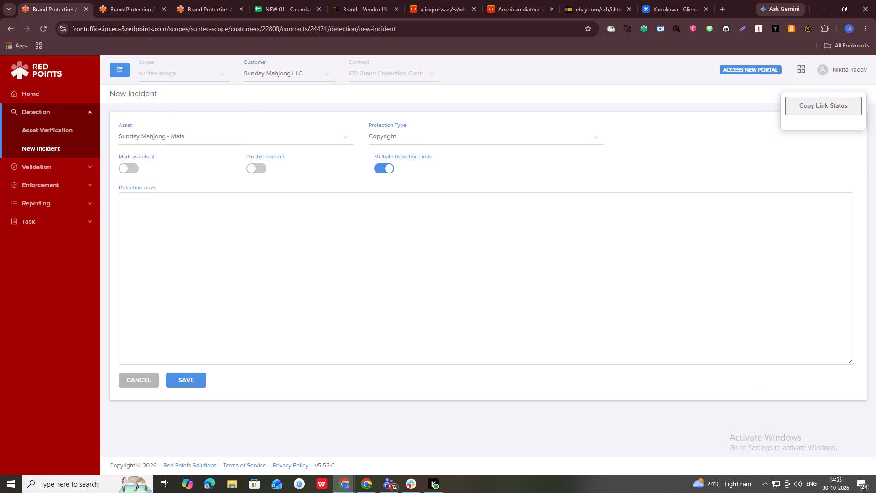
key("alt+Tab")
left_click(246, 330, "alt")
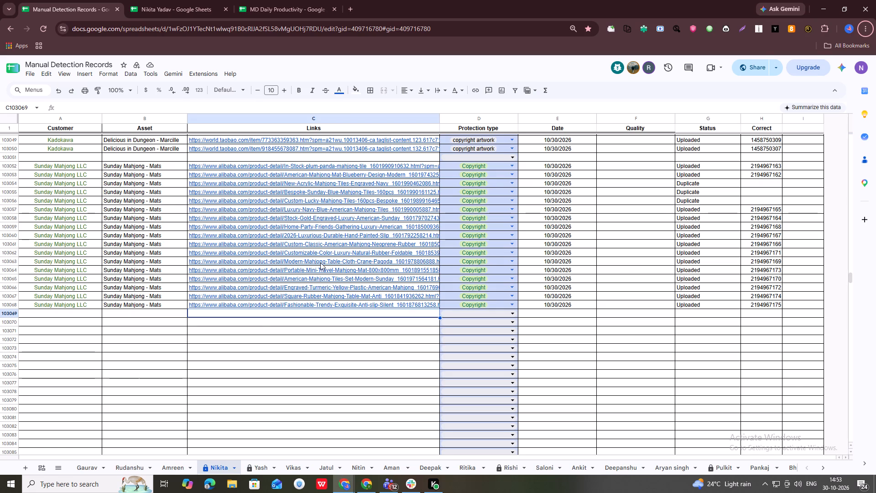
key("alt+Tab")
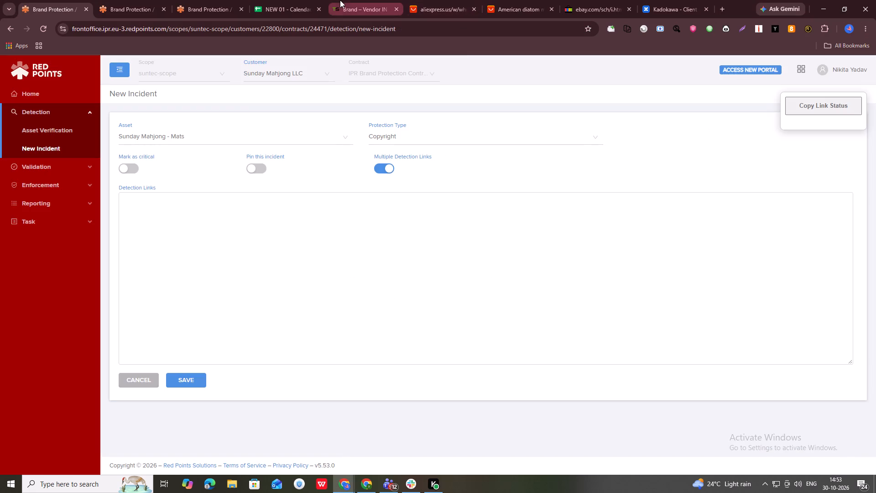
In the Tuinet Brand tracker, mark Sunday Mahjong LLC's AliExpress row as EITHER for October 30.
left_click(340, 0)
double_click(719, 262)
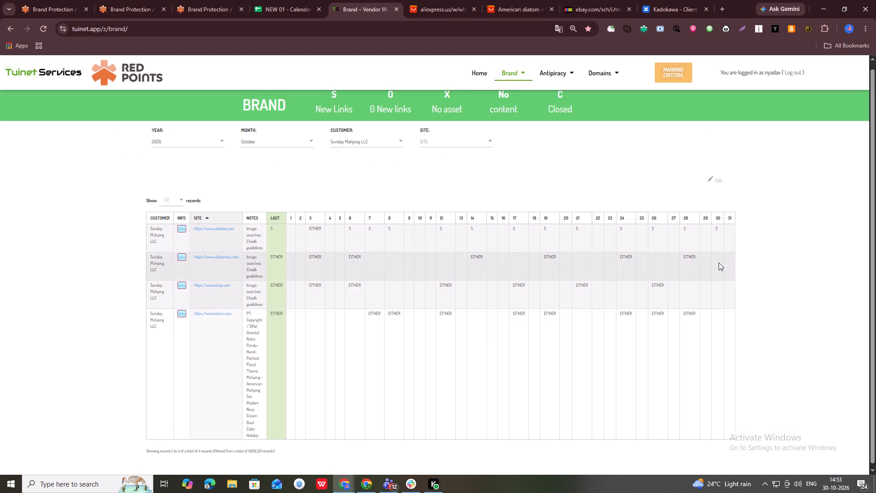
left_click(725, 295)
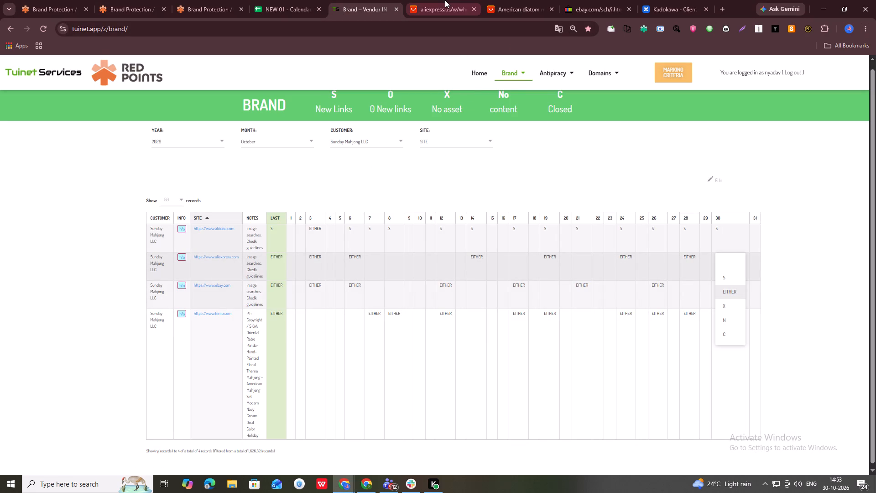
Close the two AliExpress search tabs.
middle_click(445, 0)
middle_click(445, 0)
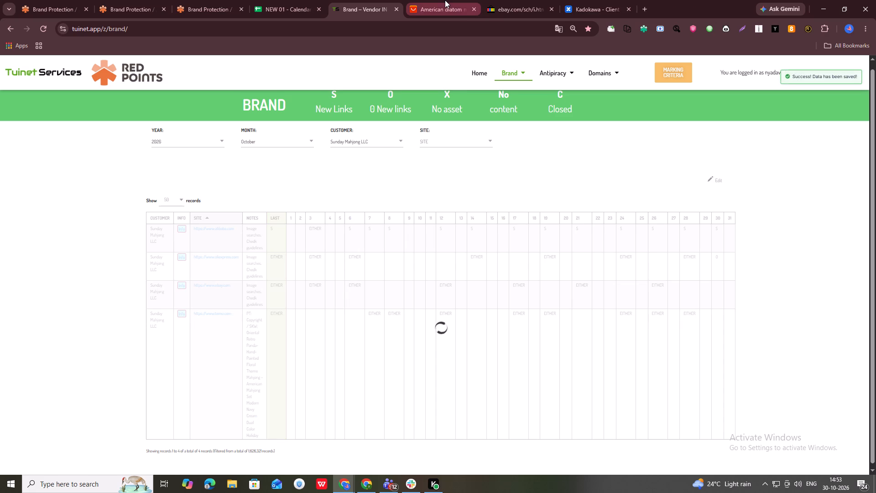
middle_click(445, 0)
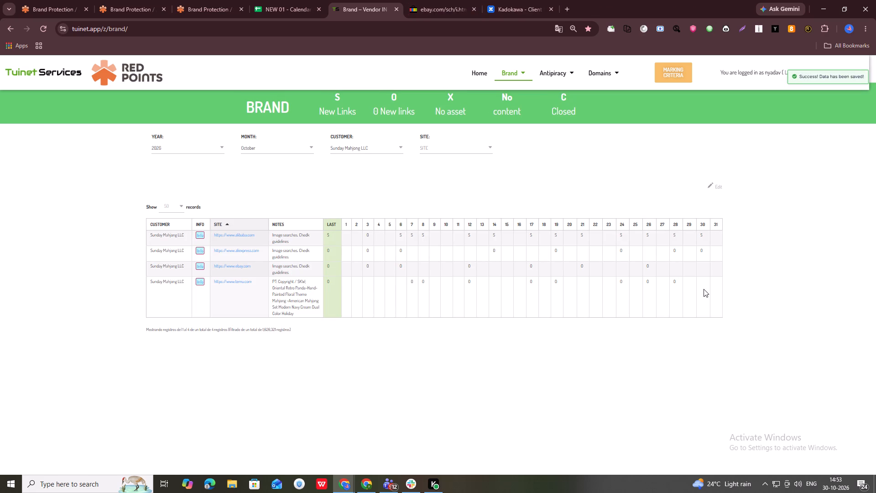
Mark Sunday Mahjong LLC's eBay and Temu rows as EITHER for October 30 in the tracker.
double_click(699, 271)
left_click(691, 304)
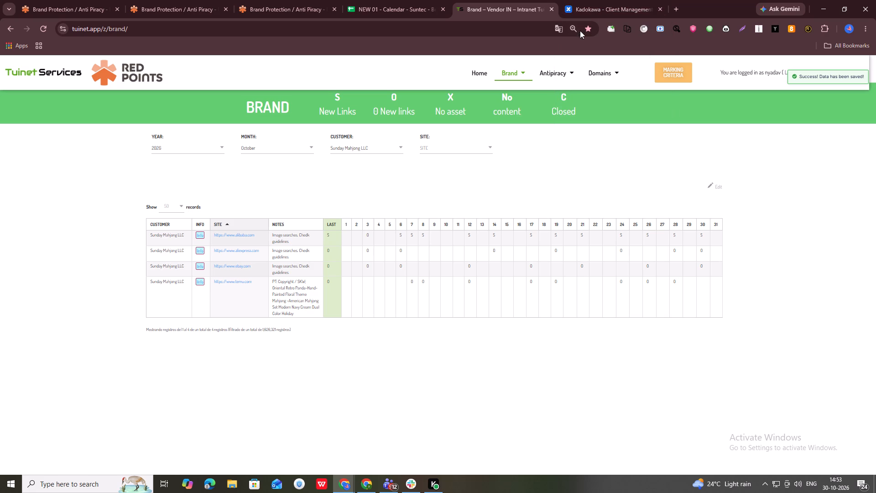
double_click(706, 298)
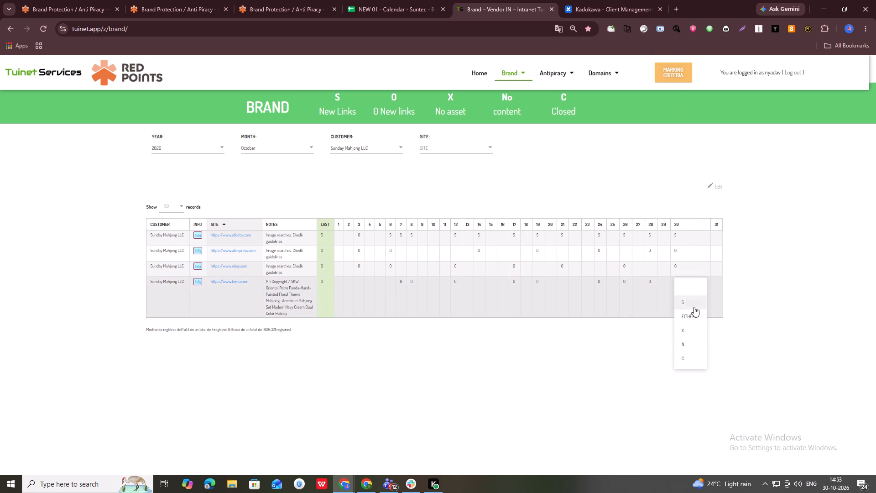
left_click(688, 315)
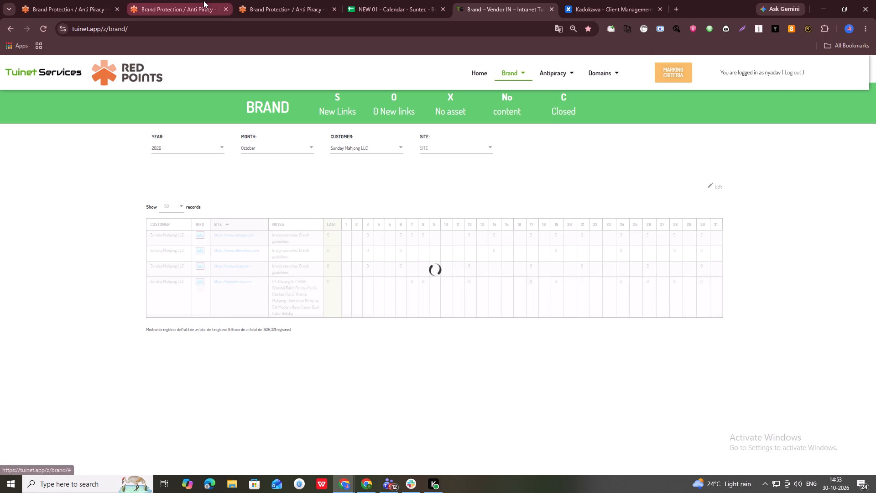
Open the NS-5 sheet of the Suntec Brand calendar and check the 30/10 entries for Sunday Mahjong, MTG, JetBrains and Kadokawa.
left_click(386, 0)
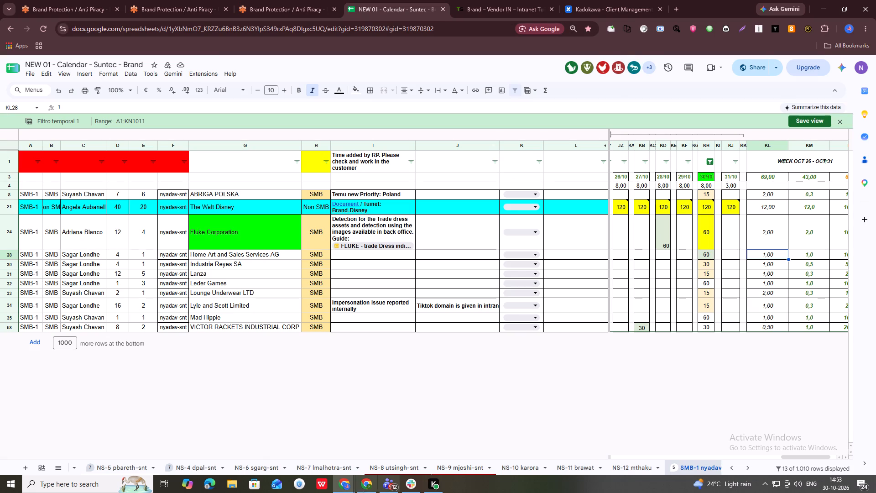
left_click(126, 468)
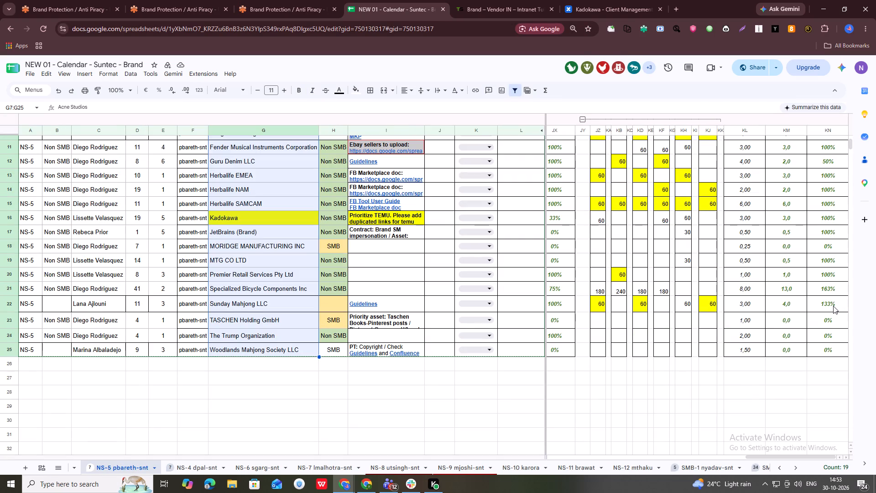
left_click(684, 303)
scroll(720, 352, "up", 1)
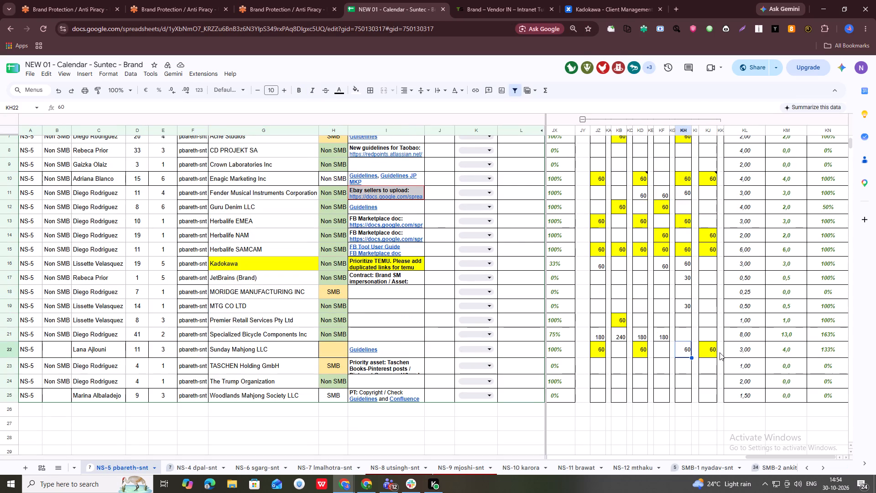
left_click(680, 306)
left_click(683, 278)
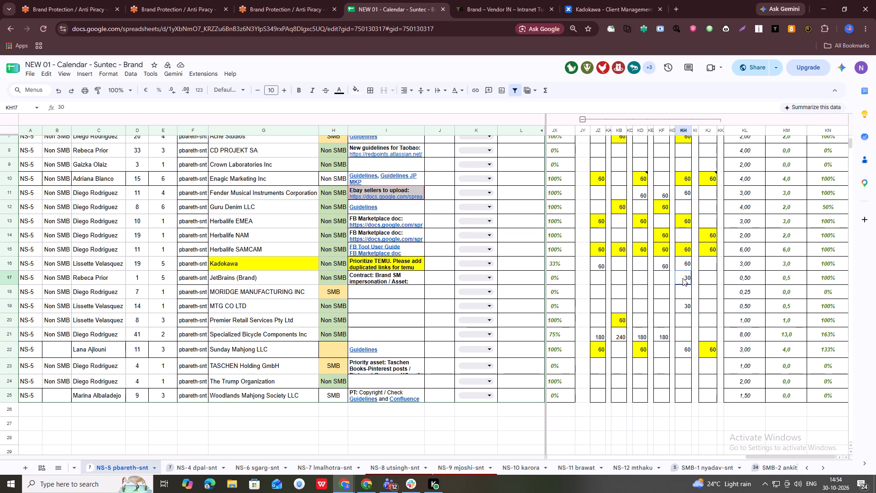
left_click(684, 261)
scroll(693, 329, "up", 1)
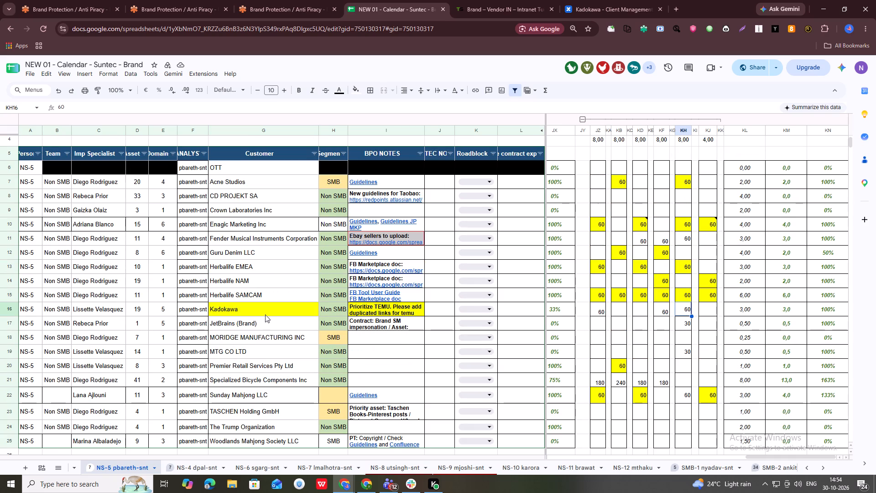
Select the 30/10 entries from Kadokawa through Sunday Mahjong, swapping the added Fender entry for Enagic Marketing, to check their sum.
left_click_drag(680, 308, 681, 397)
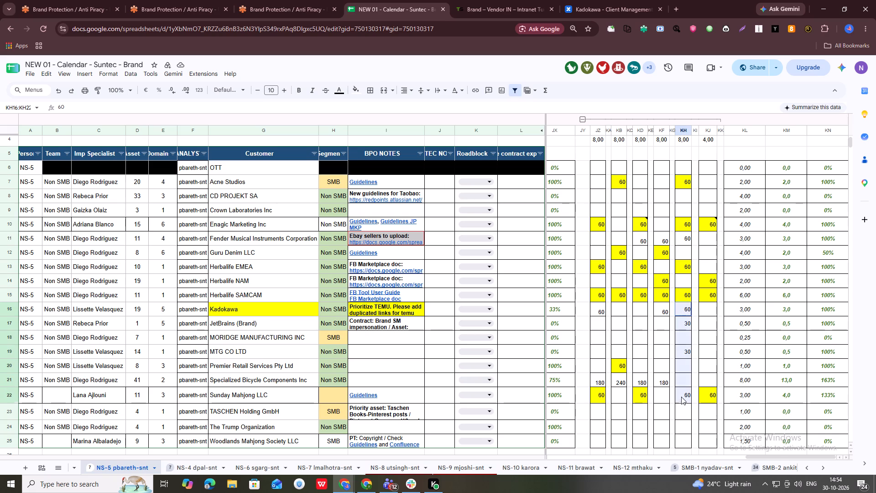
left_click_drag(681, 397, 681, 398)
scroll(694, 376, "down", 2)
scroll(694, 376, "up", 3)
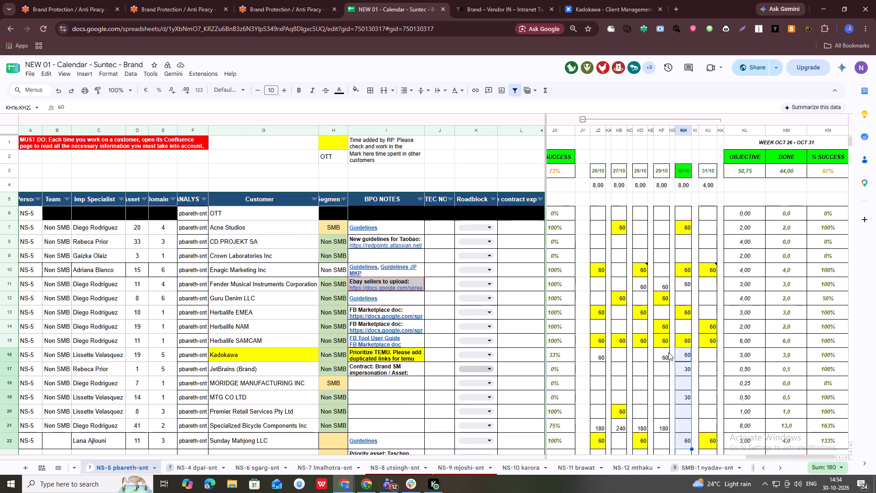
left_click(678, 285, "ctrl")
scroll(691, 321, "down", 2)
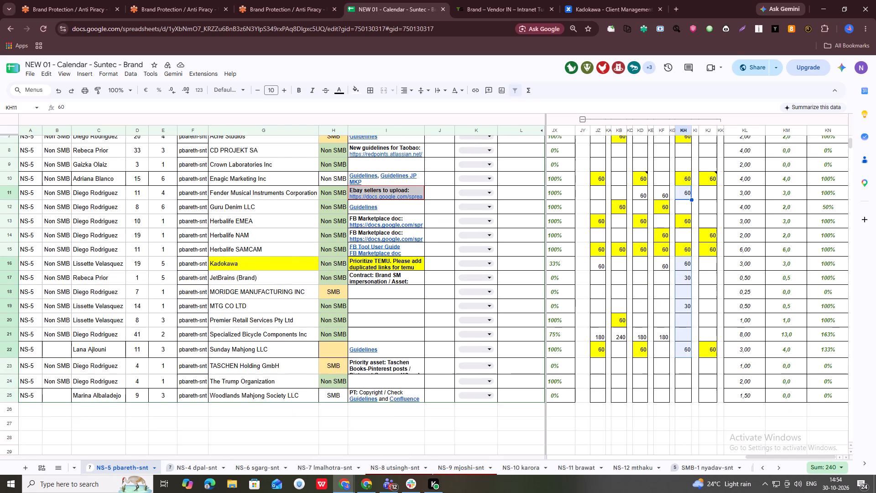
scroll(691, 321, "up", 1)
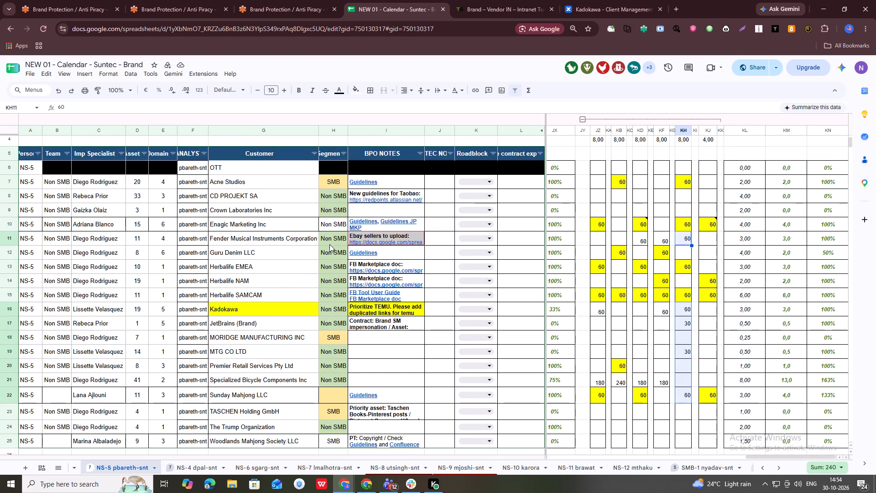
left_click(685, 223, "ctrl")
left_click(688, 239, "ctrl")
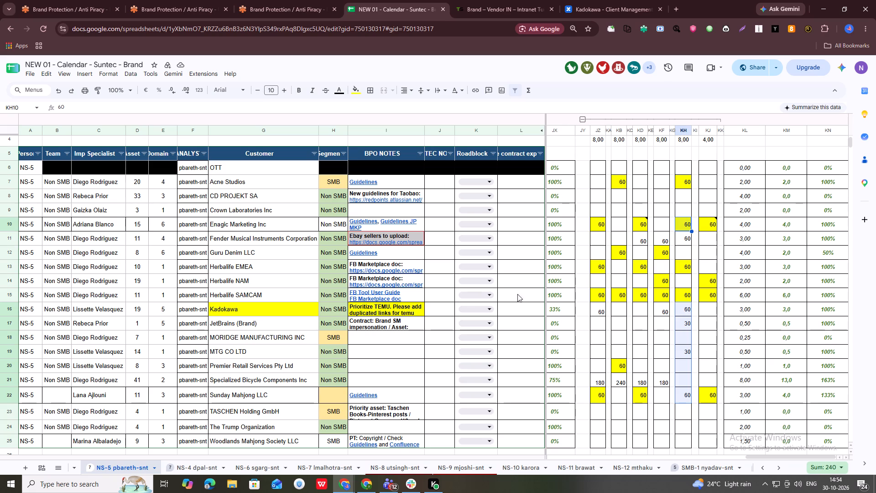
In Manual Detection Records, select the October 30 Correct entries up to the first Zepter - Cookware row to check their count.
key("alt+Tab")
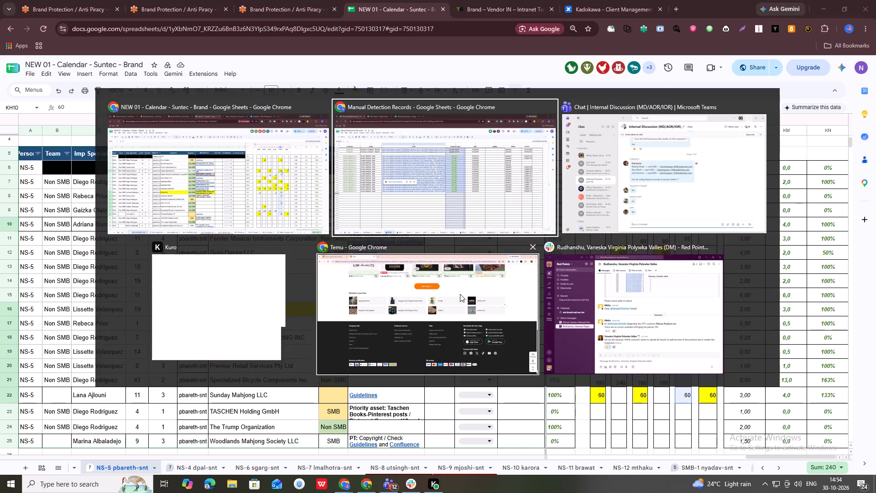
left_click(752, 304)
scroll(756, 360, "up", 4)
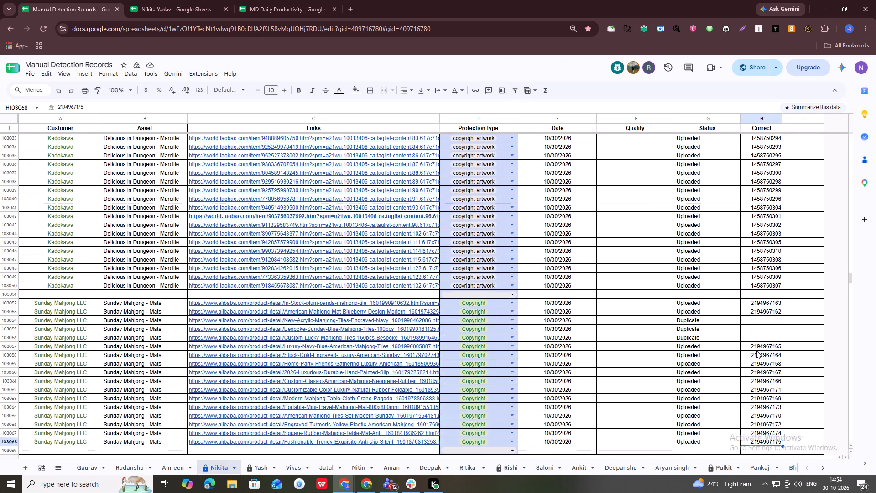
scroll(756, 351, "up", 15)
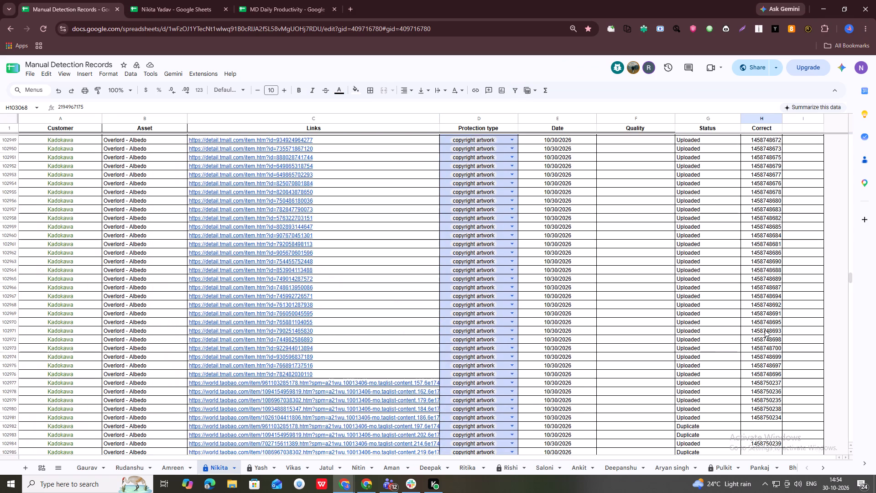
scroll(765, 330, "up", 12)
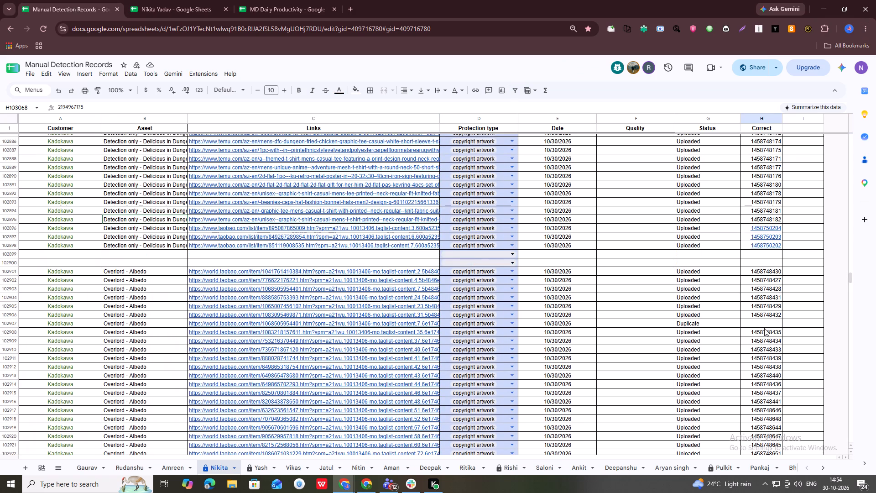
scroll(764, 328, "up", 12)
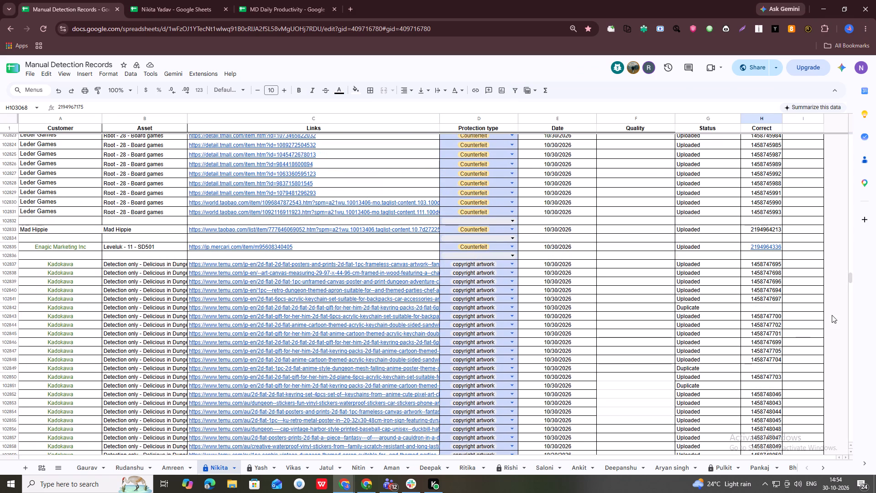
left_click(766, 249, "shift")
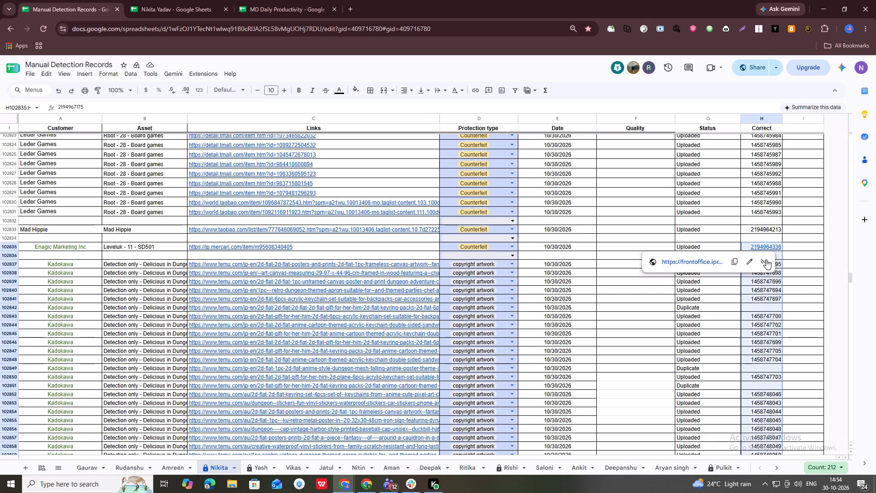
scroll(776, 334, "up", 12)
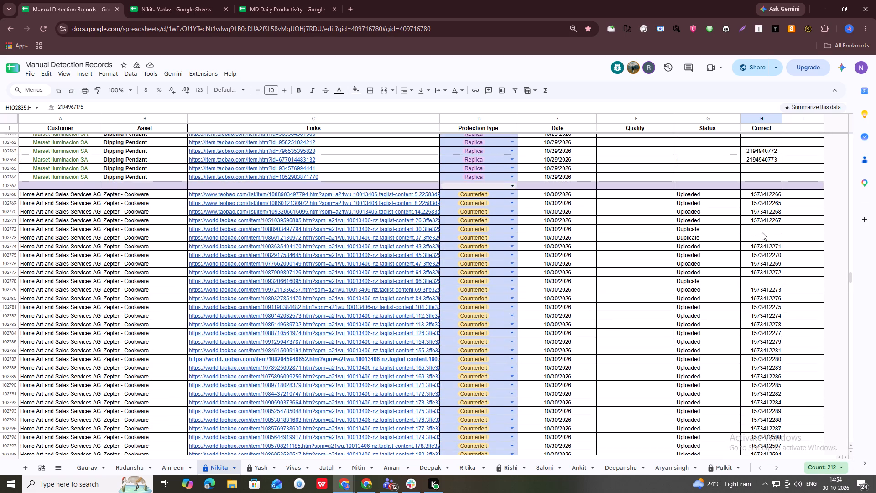
left_click(750, 194, "shift")
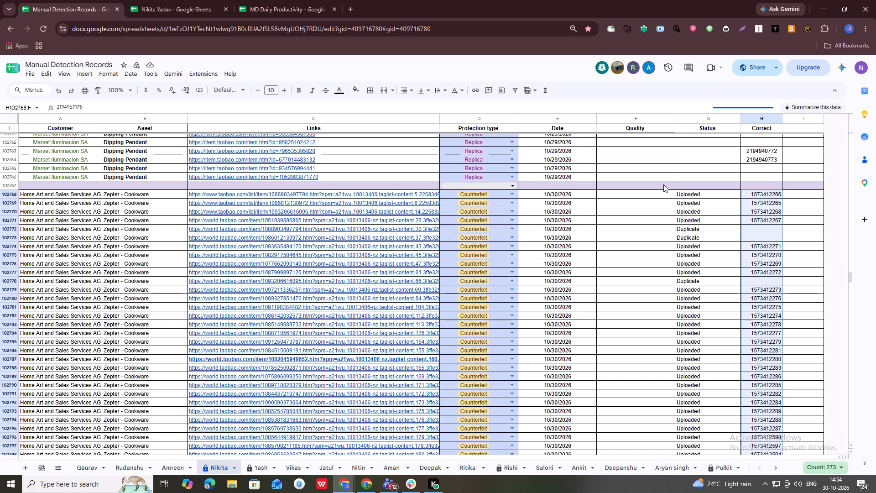
key("Down")
key("Down")
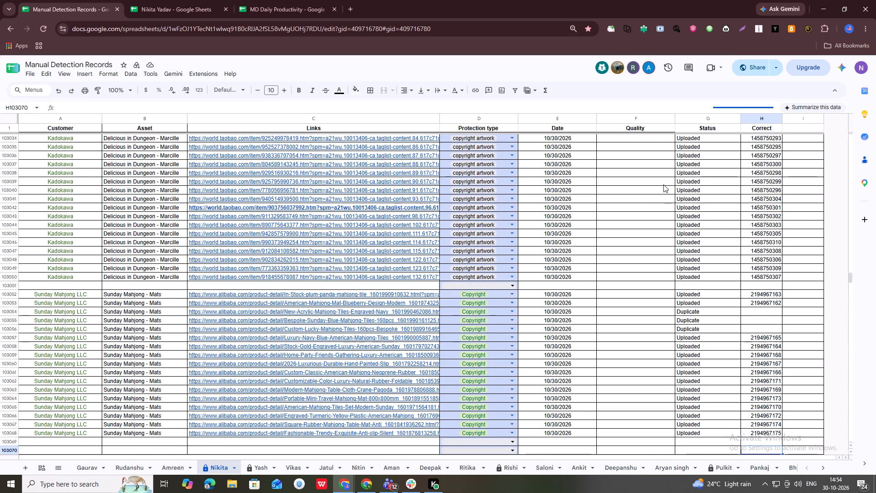
key("Left")
key("Left")
key("Left")
key("Left")
key("Left")
Look up Mad Hippie, listed on the calendar's SMB-1 sheet, in Tuinet to check its October 30 status.
key("alt+Tab")
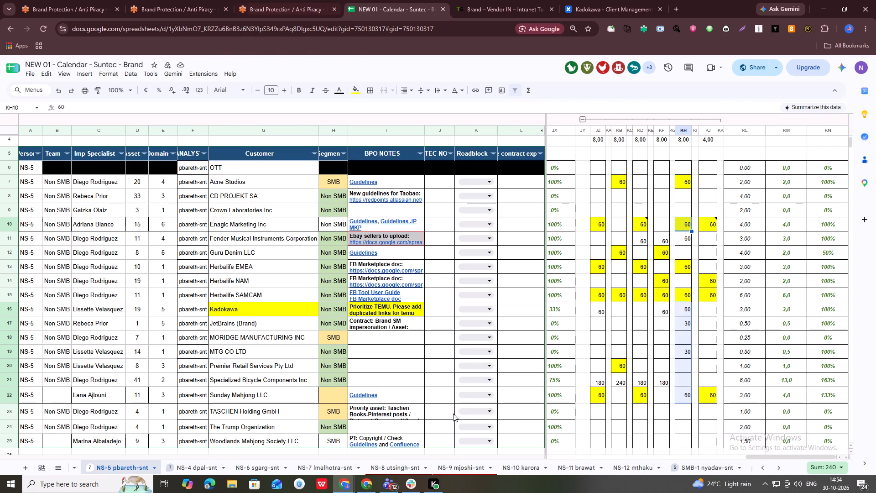
left_click(698, 468)
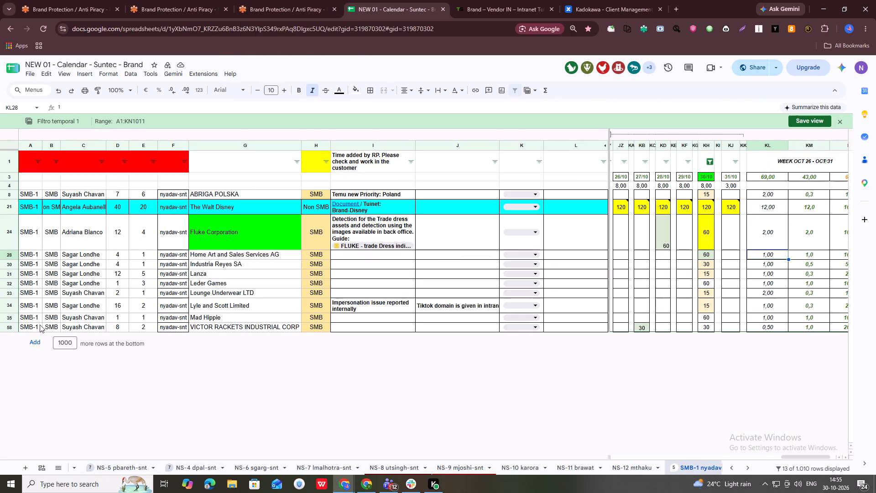
left_click(255, 316)
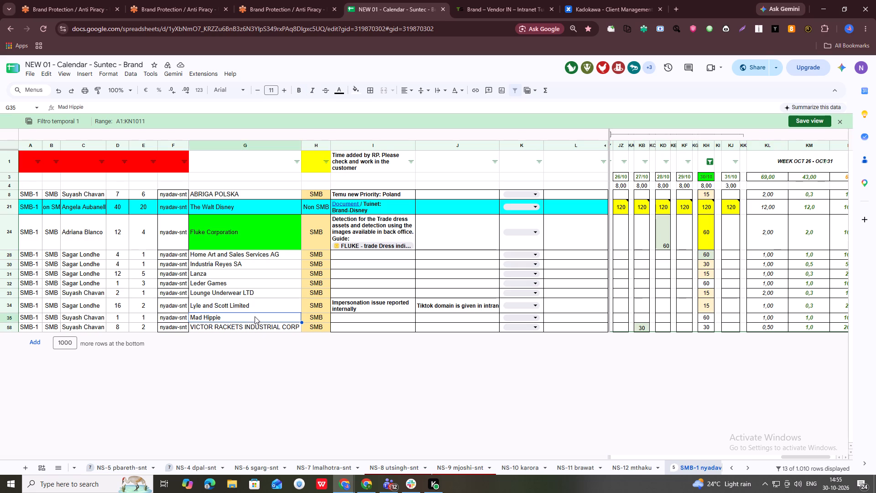
key("ctrl+c")
left_click(476, 0)
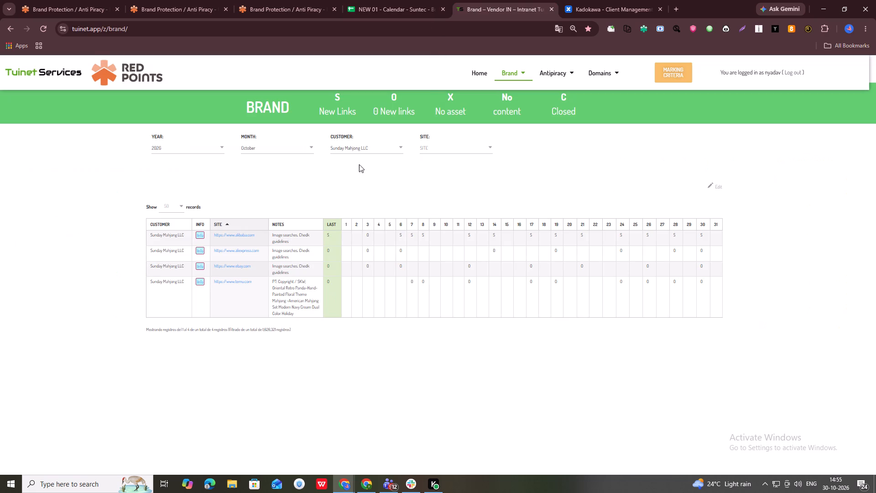
left_click(355, 148)
key("ctrl+v")
left_click(355, 166)
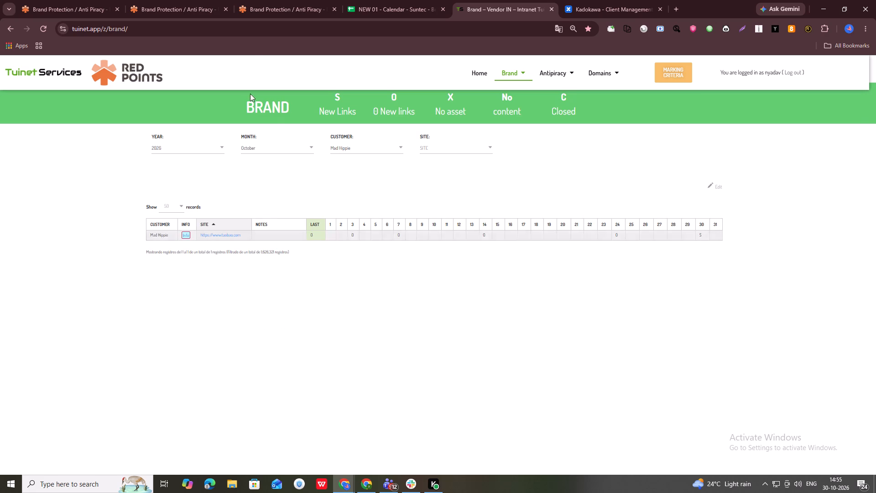
Shade Mad Hippie's 30/10 entry light green on the calendar's SMB-1 sheet.
left_click(373, 0)
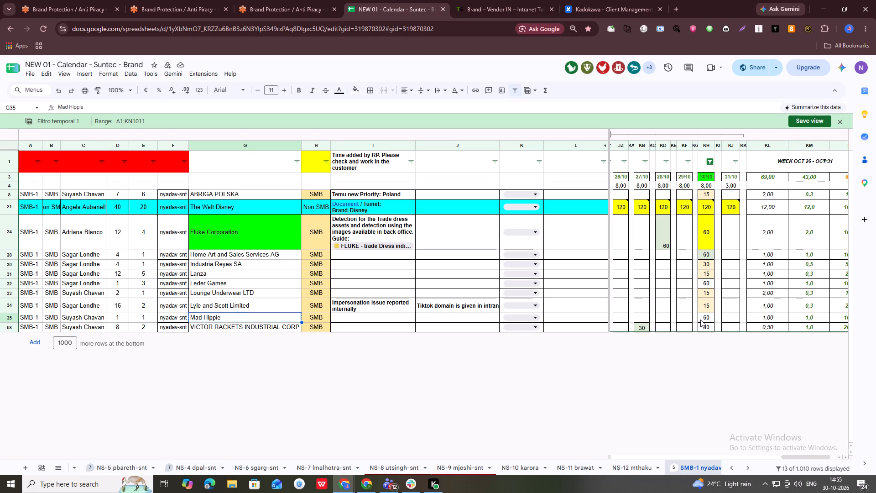
left_click(702, 318)
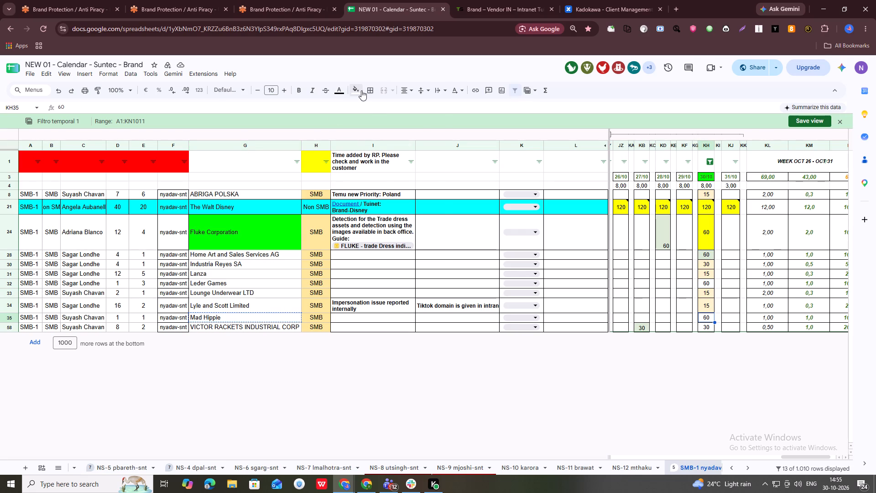
left_click(361, 90)
left_click(392, 133)
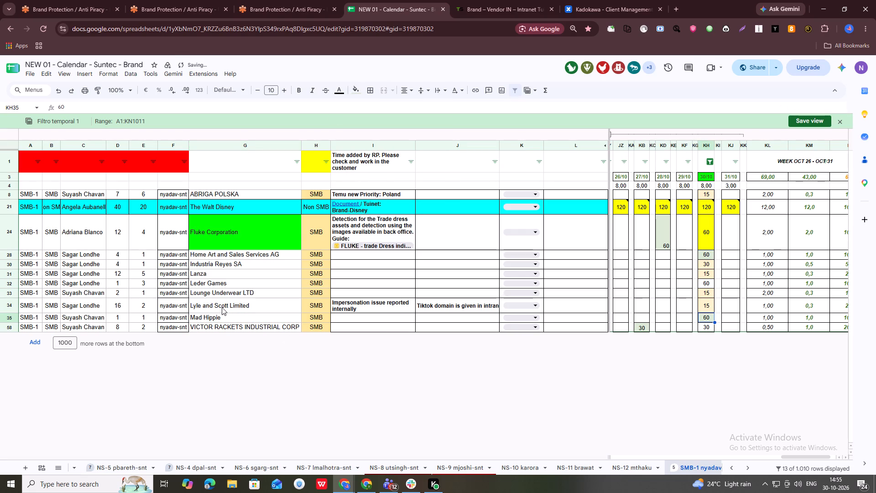
Filter Tuinet by Industria Reyes SA, copied from the calendar, and mark its Taobao row EITHER for October 30.
left_click(226, 263)
key("ctrl+c")
key("ctrl+v")
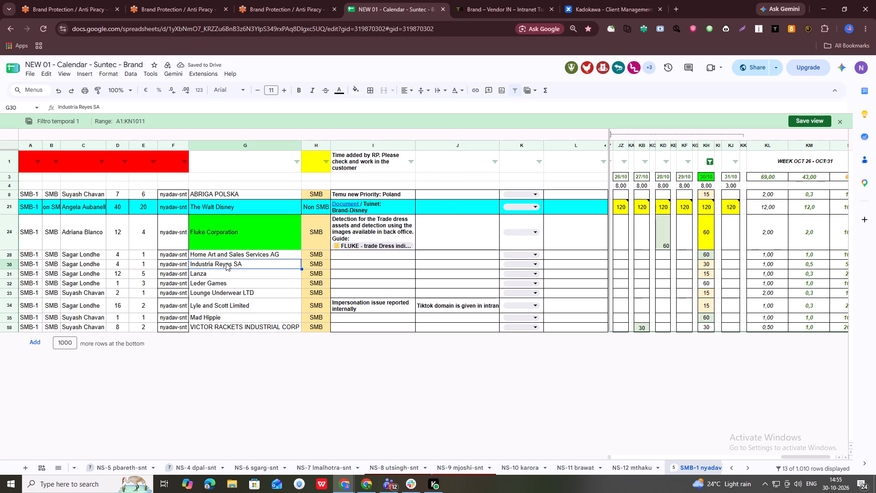
key("ctrl+c")
key("ctrl+c")
left_click(475, 0)
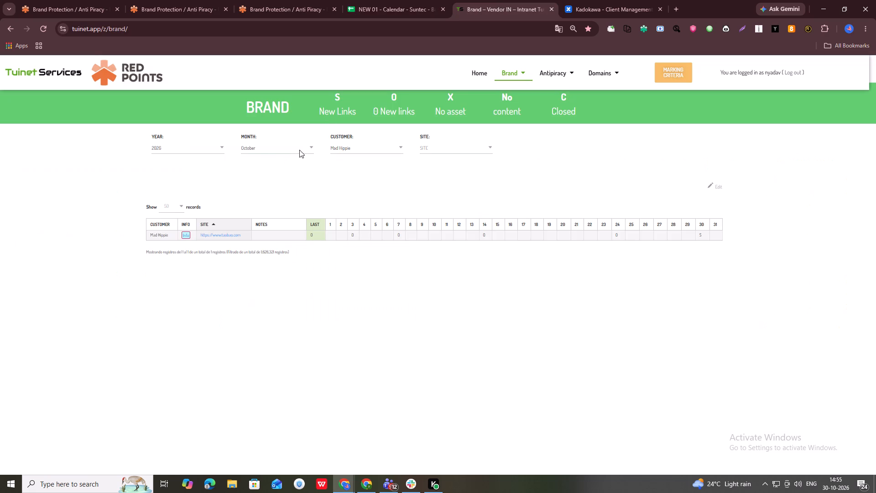
left_click(339, 147)
key("ctrl+v")
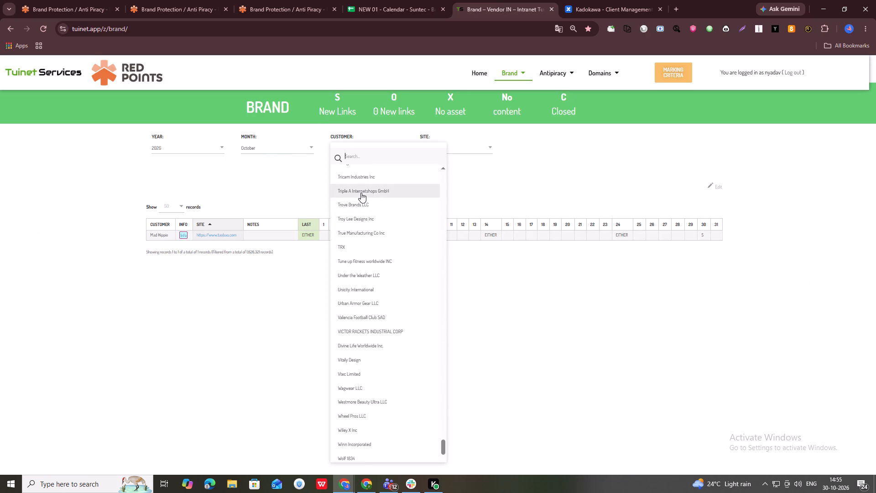
key("ctrl+v")
left_click(358, 169)
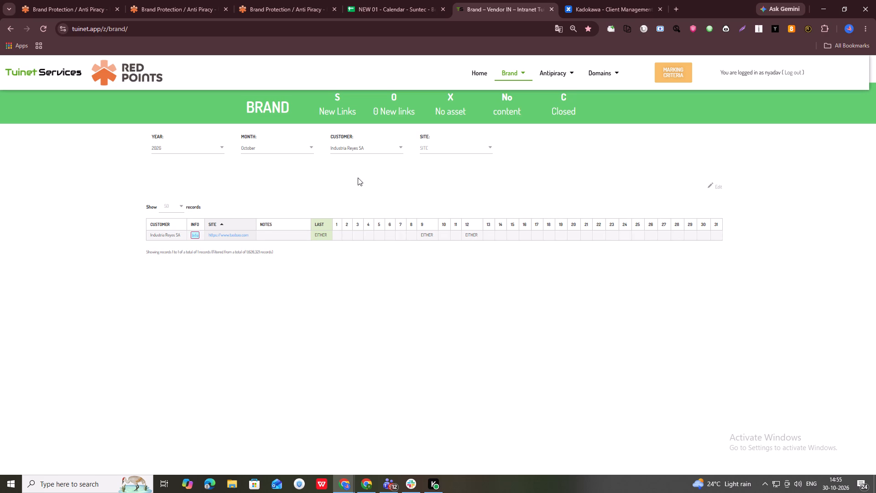
double_click(705, 235)
left_click(695, 272)
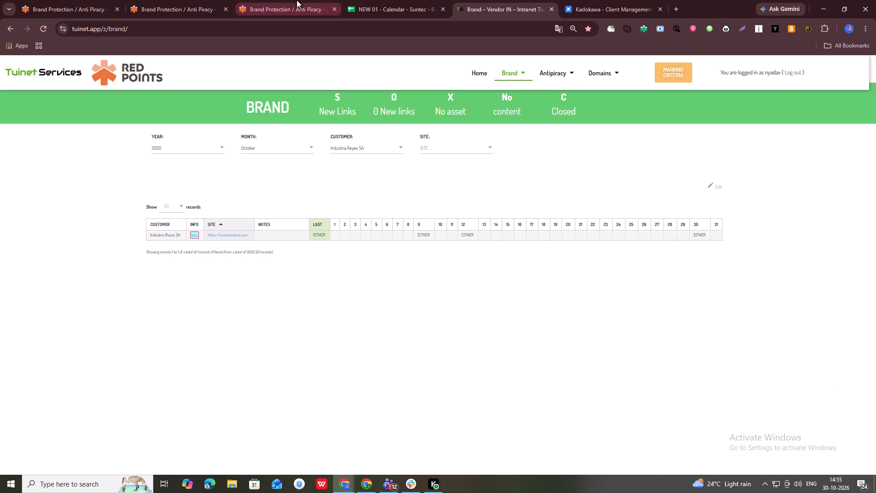
Close the browser tab showing Sunday Mahjong's NatureWalk_006 official image.
left_click(187, 0)
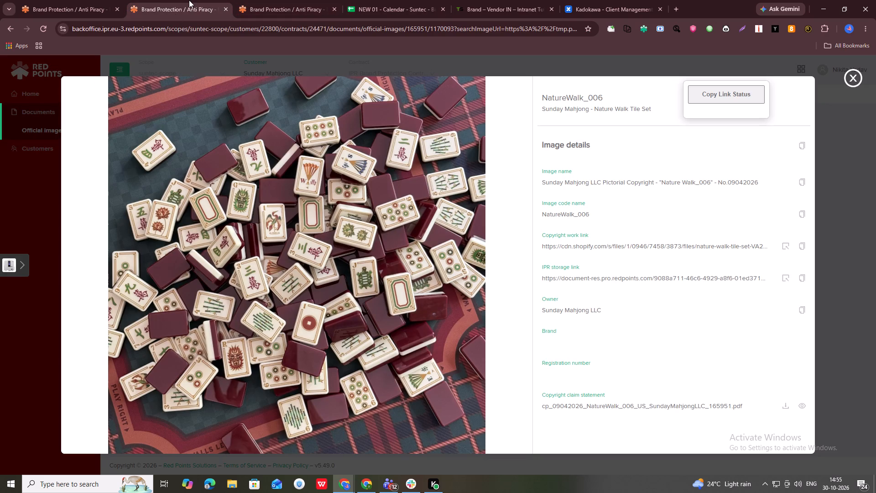
middle_click(189, 0)
Filter the Tuinet brand tracker by the customer Lanza, taken from the calendar's SMB-1 sheet.
left_click(287, 0)
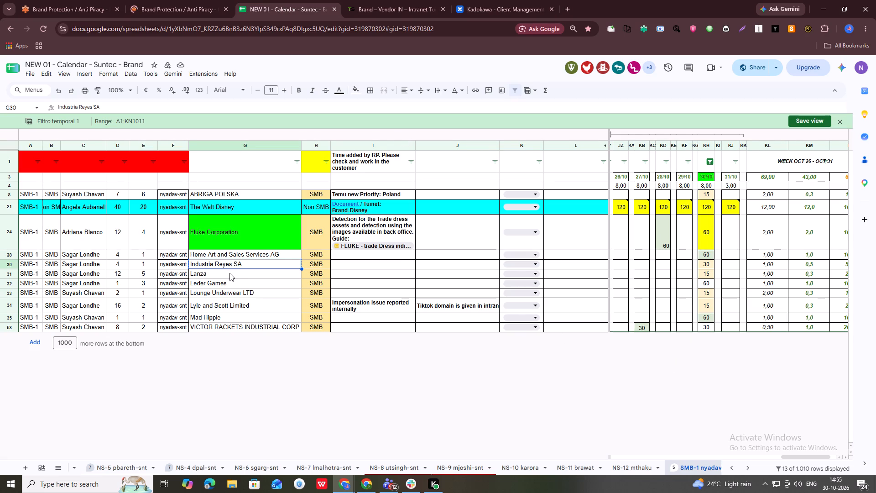
left_click(229, 273)
key("ctrl+c")
left_click(365, 0)
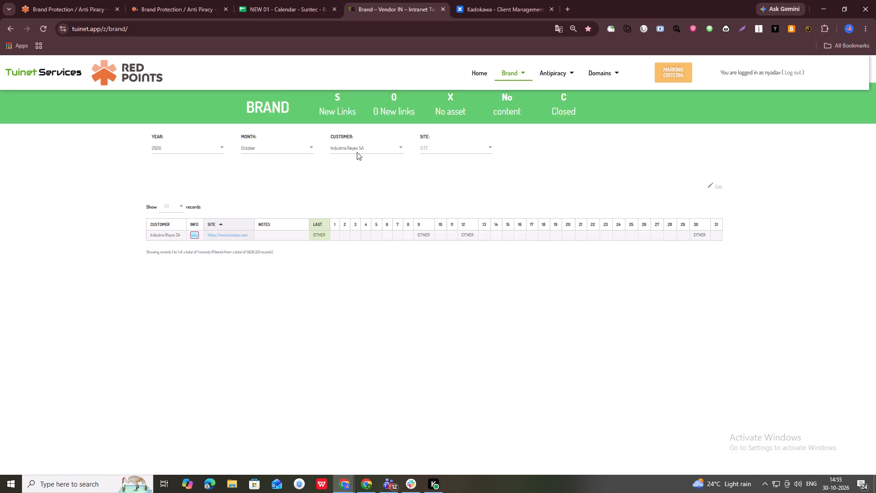
left_click(357, 148)
key("ctrl+v")
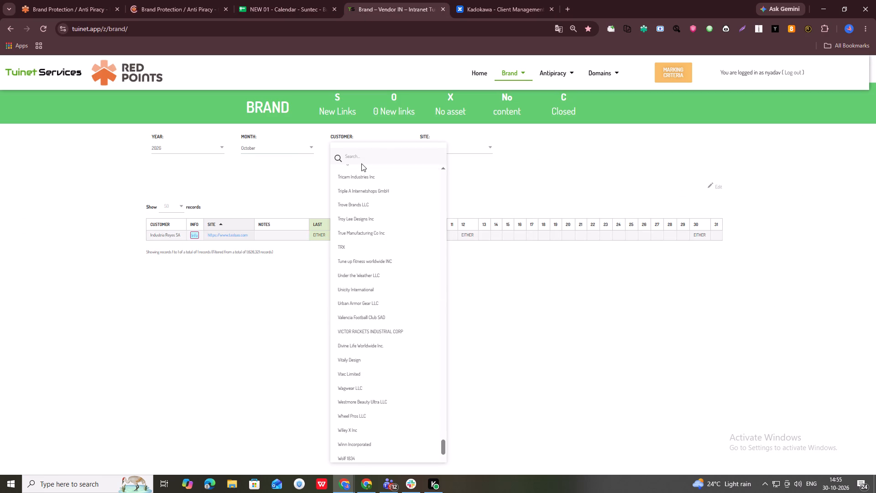
key("ctrl+v")
key("BackSpace")
key("BackSpace")
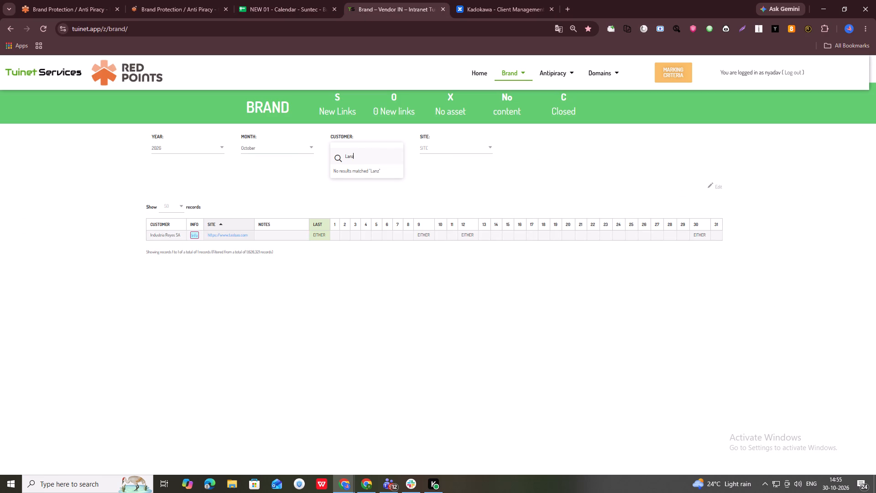
left_click(357, 200)
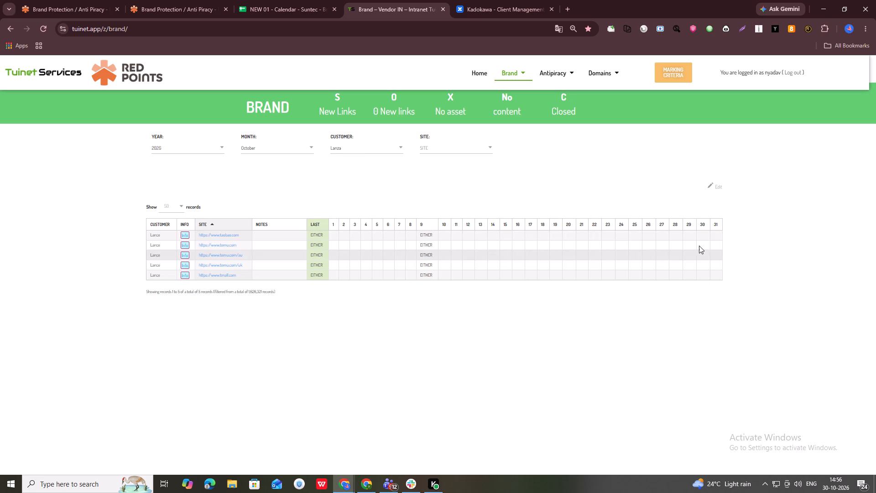
Mark all five Lanza rows, covering Taobao, the Temu sites and Tmall, as EITHER for October 30.
double_click(703, 237)
left_click(692, 270)
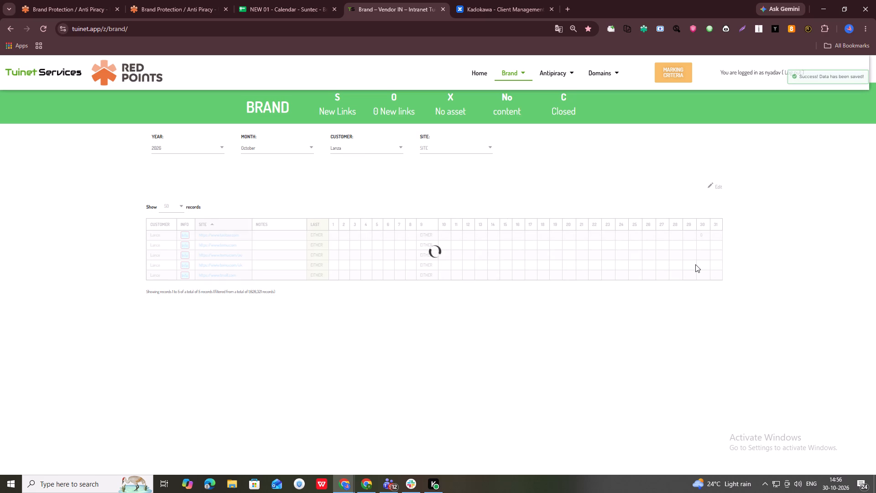
double_click(704, 246)
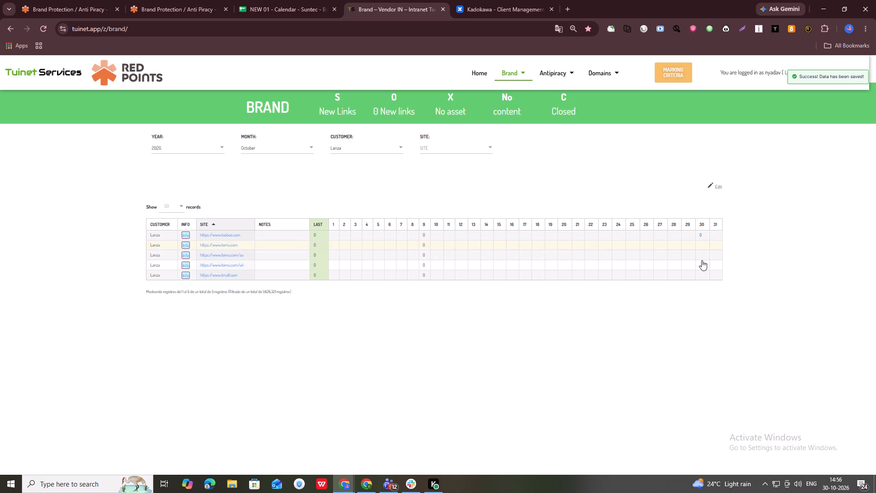
left_click(693, 275)
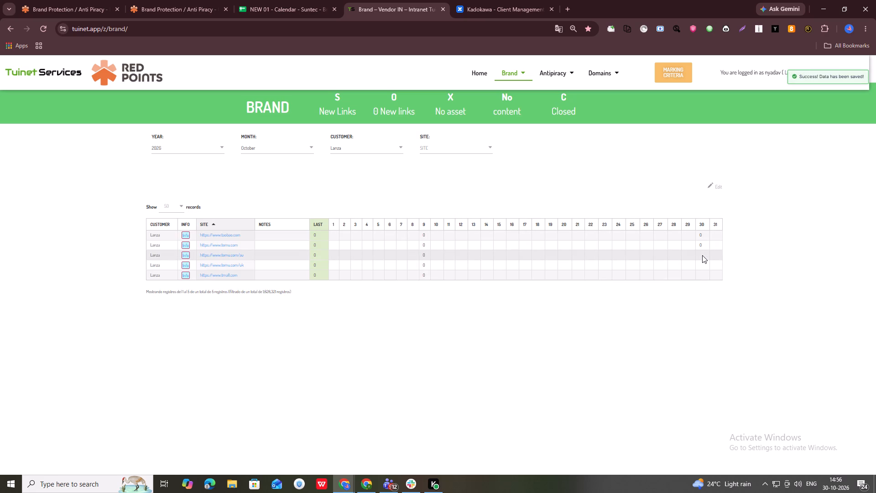
double_click(702, 255)
left_click(696, 288)
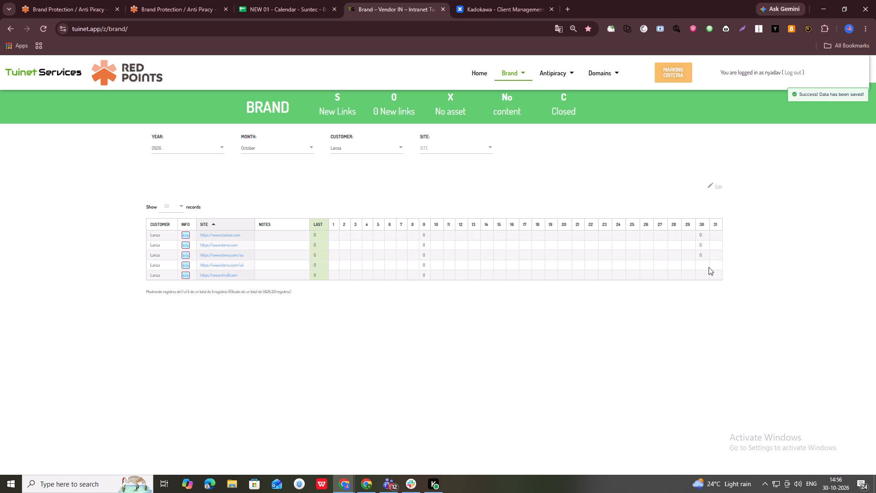
double_click(702, 267)
left_click(696, 301)
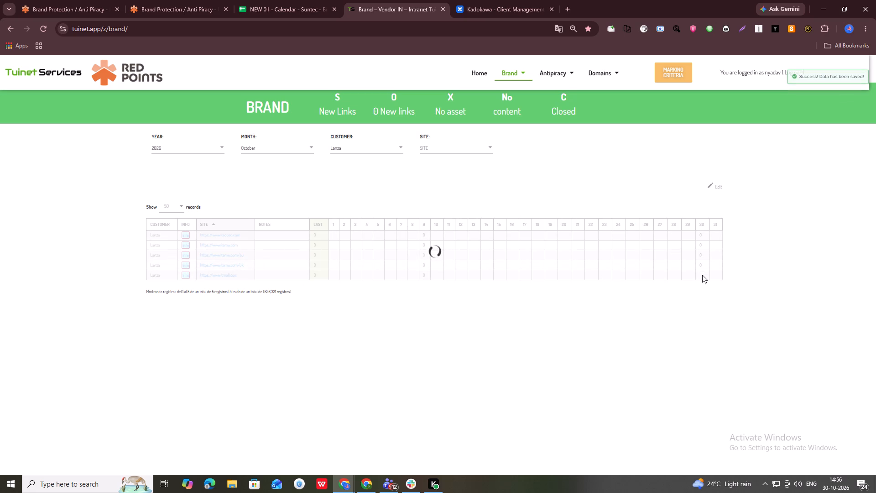
double_click(702, 277)
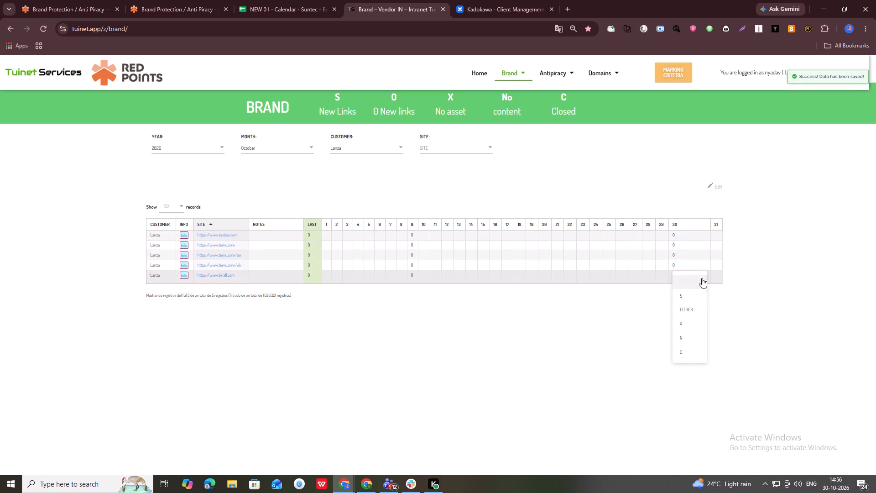
left_click(690, 305)
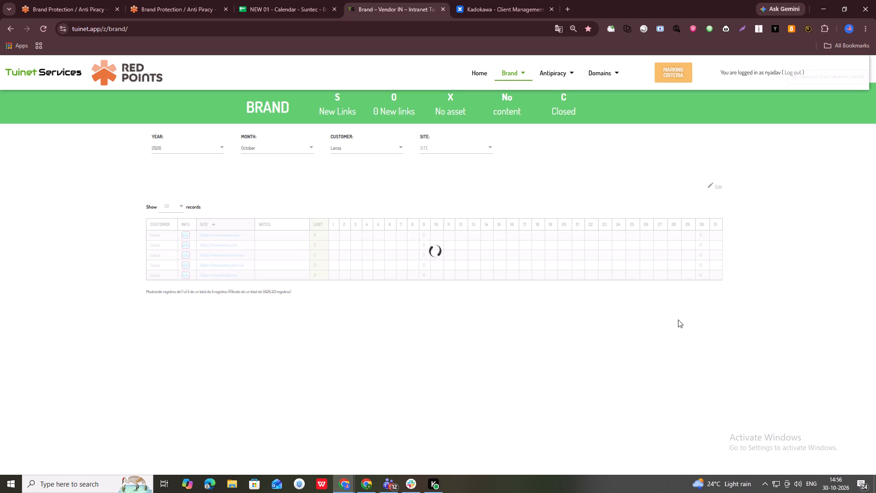
Filter the Tuinet brand tracker by the customer Leder Games, copied from the calendar's SMB-1 sheet, to check its October 30 statuses.
left_click(303, 0)
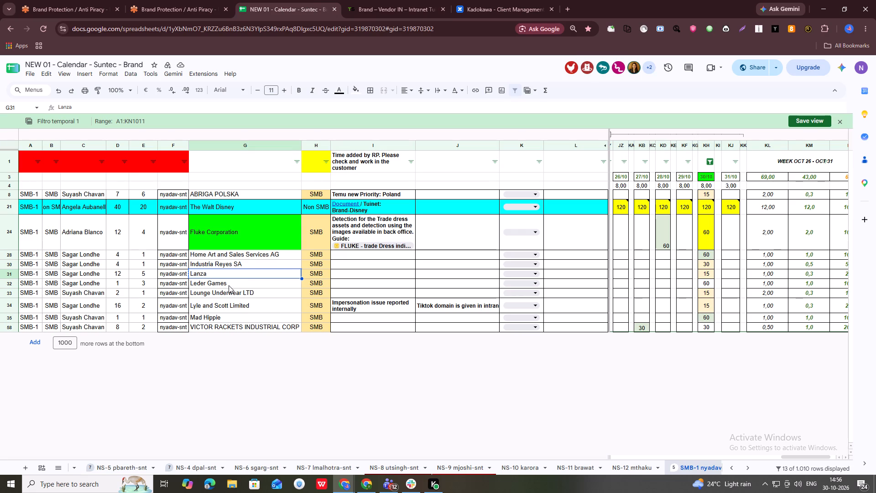
left_click(229, 285)
key("ctrl+c")
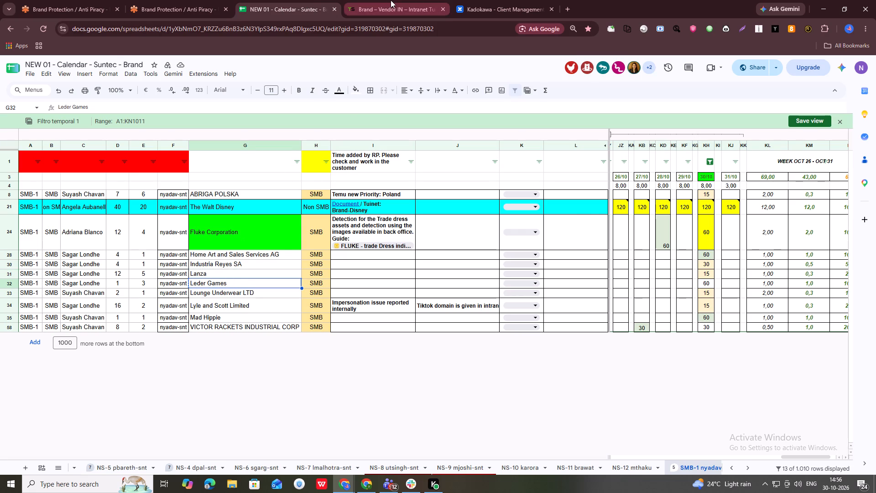
left_click(391, 0)
left_click(361, 151)
key("ctrl+v")
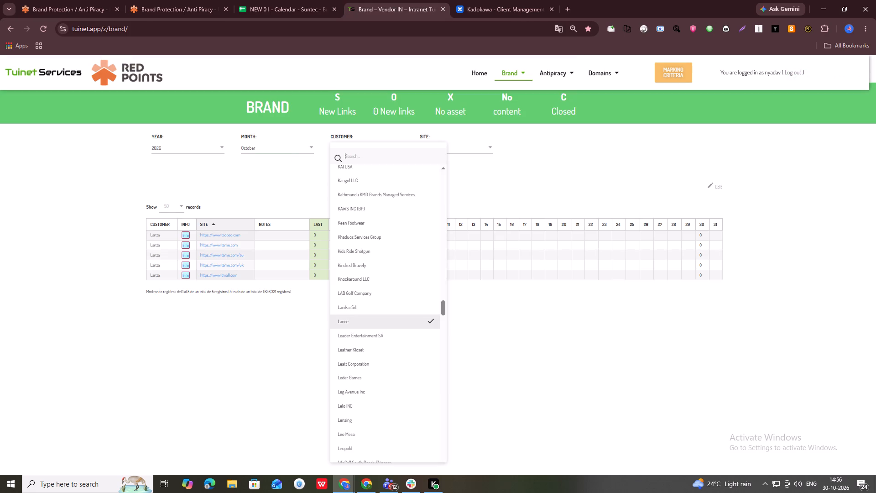
left_click(361, 175)
Filter Tuinet by Lounge Underwear LTD, copied from the calendar, and mark its Taobao row EITHER for October 30.
left_click(260, 0)
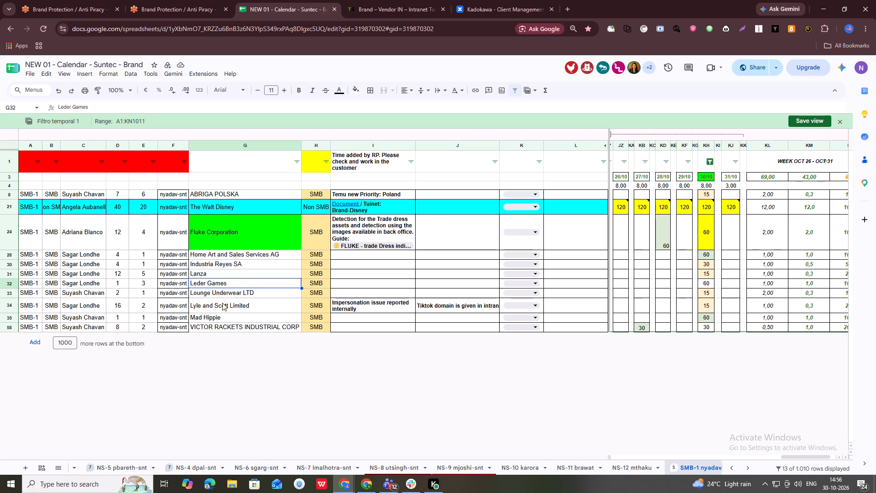
left_click(235, 295)
key("ctrl+c")
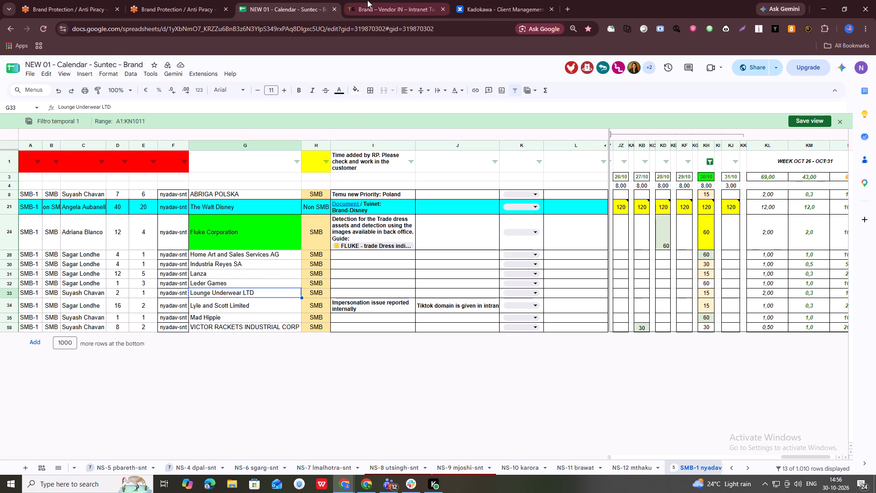
left_click(367, 0)
left_click(363, 149)
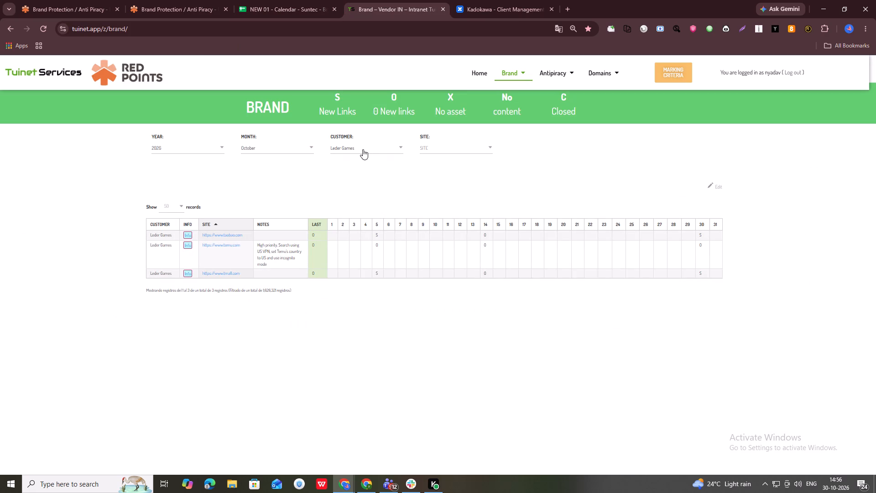
key("ctrl+v")
key("ctrl+v")
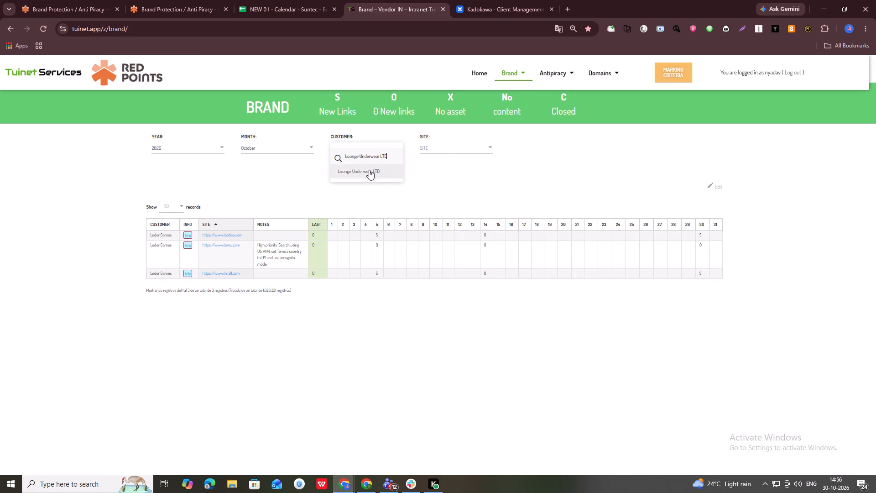
left_click(370, 173)
double_click(705, 239)
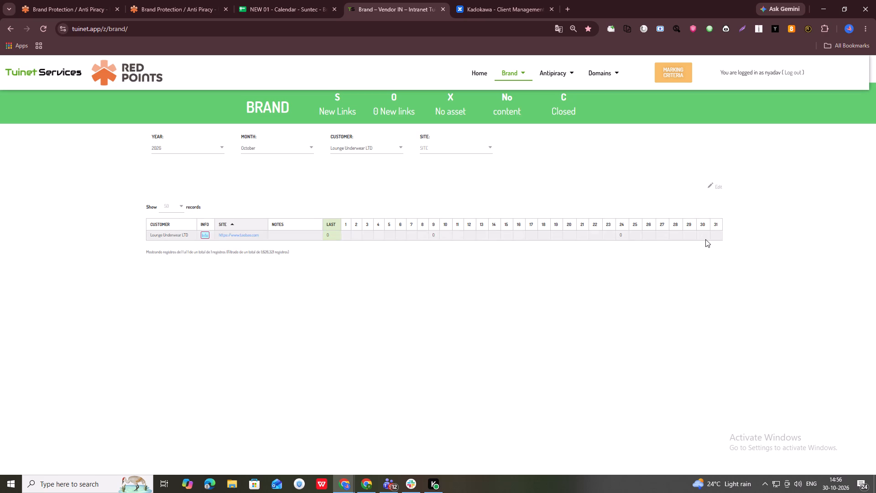
left_click(689, 264)
Filter Tuinet by Lyle and Scott Limited, copied from the calendar, and mark its TikTok and Taobao rows X for October 30.
left_click(307, 0)
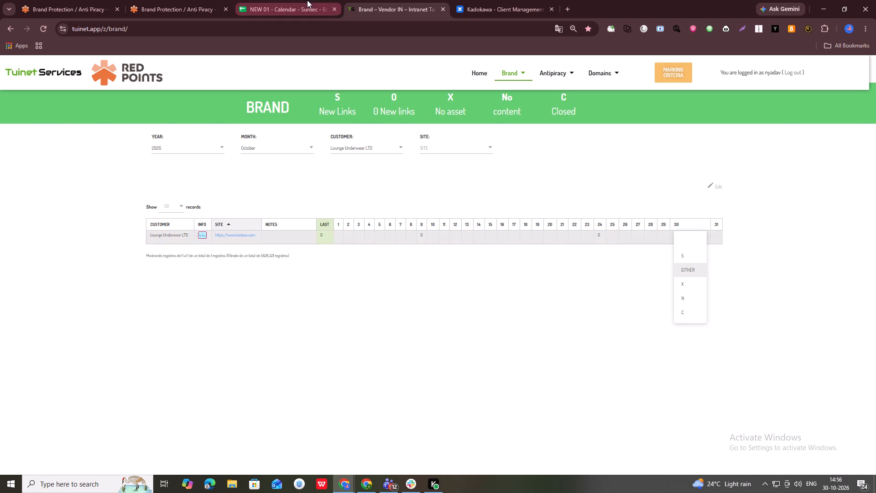
left_click(252, 307)
key("ctrl+c")
key("ctrl+c")
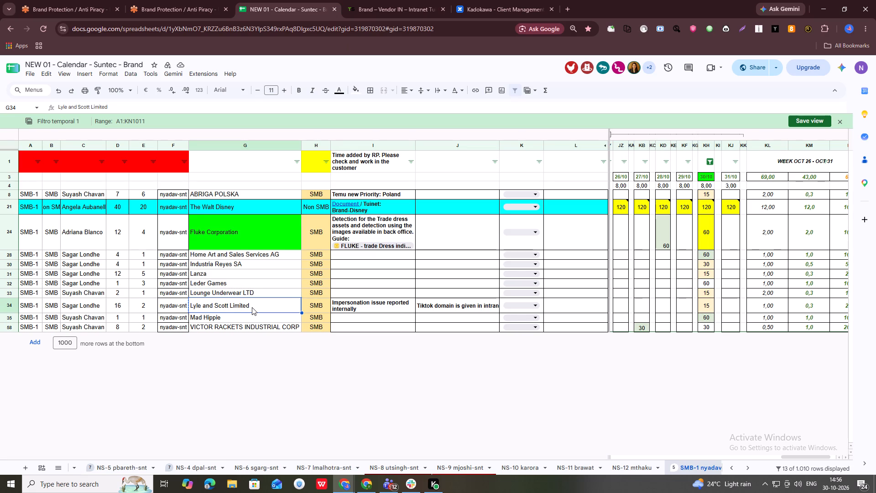
left_click(386, 0)
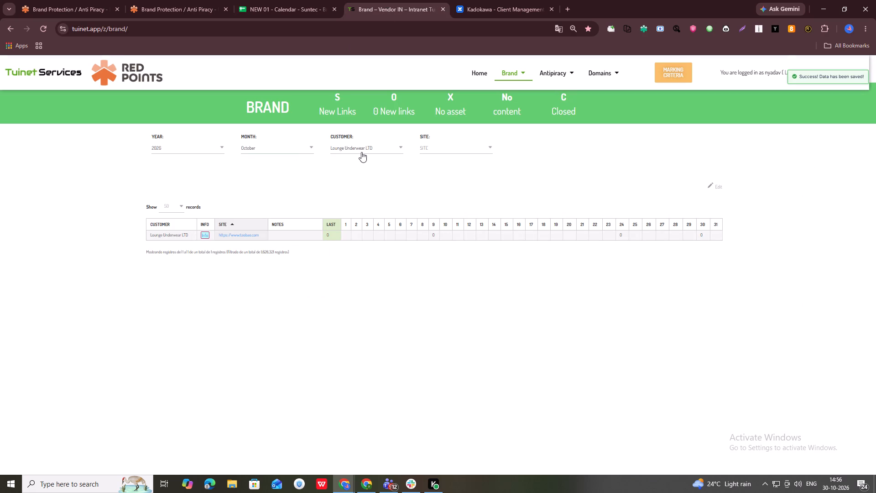
left_click(360, 150)
key("ctrl+v")
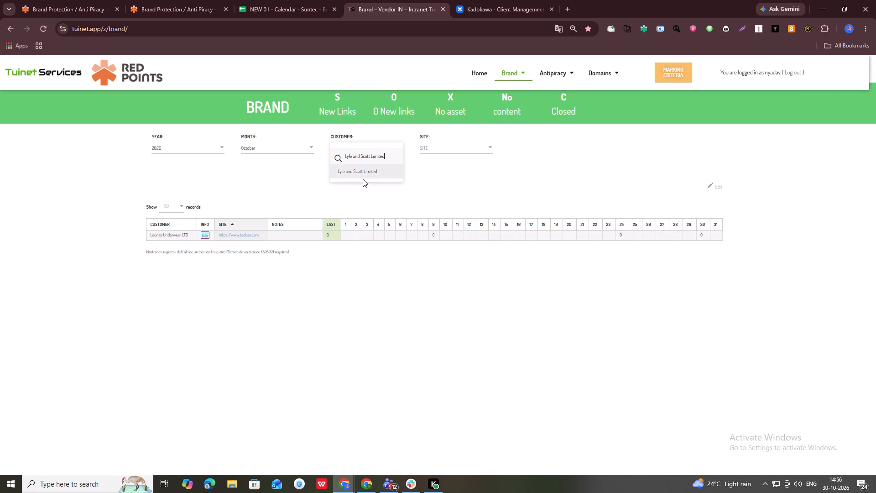
left_click(363, 170)
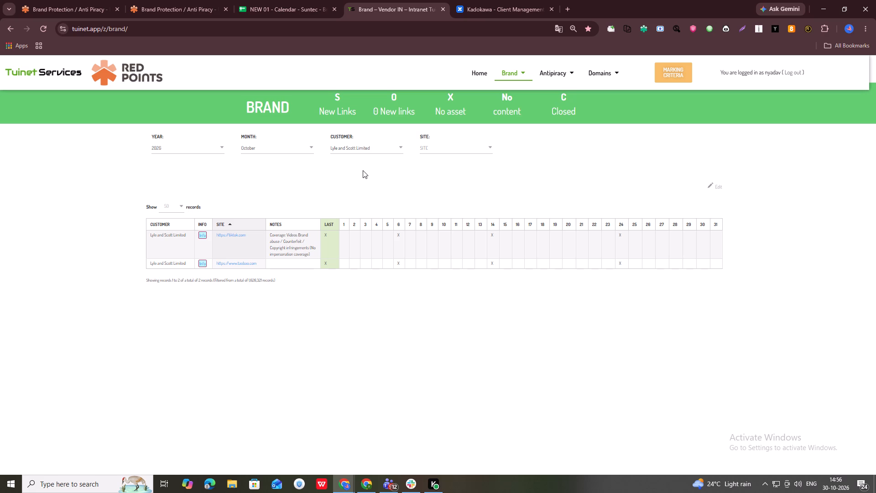
double_click(704, 247)
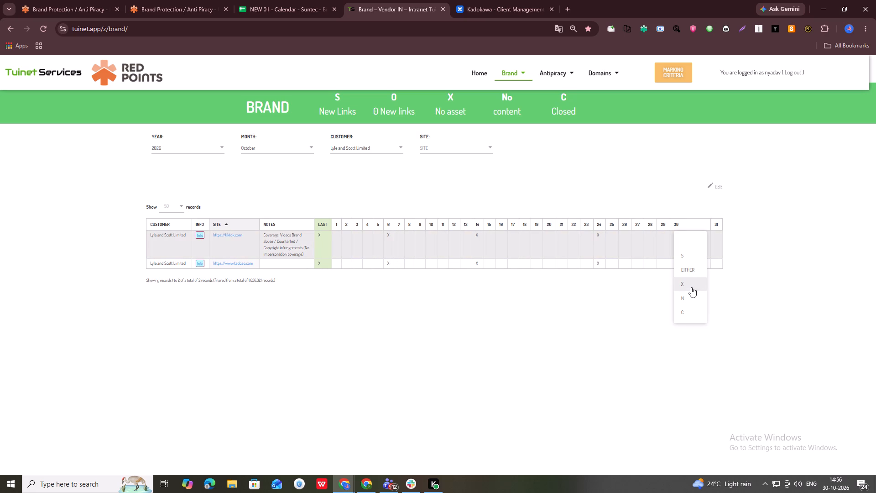
left_click(691, 287)
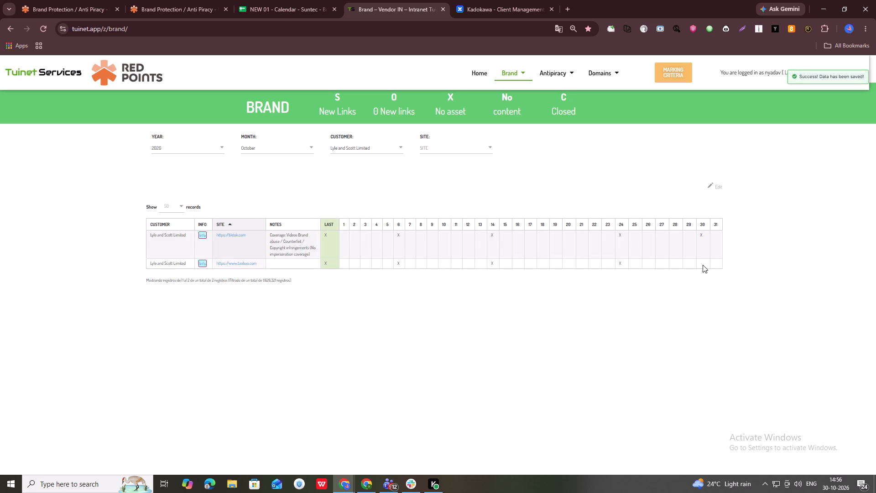
double_click(703, 265)
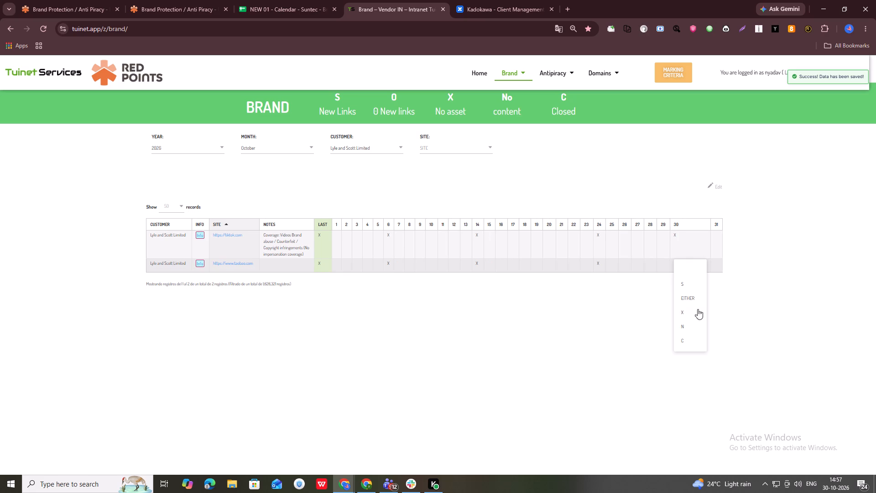
left_click(693, 313)
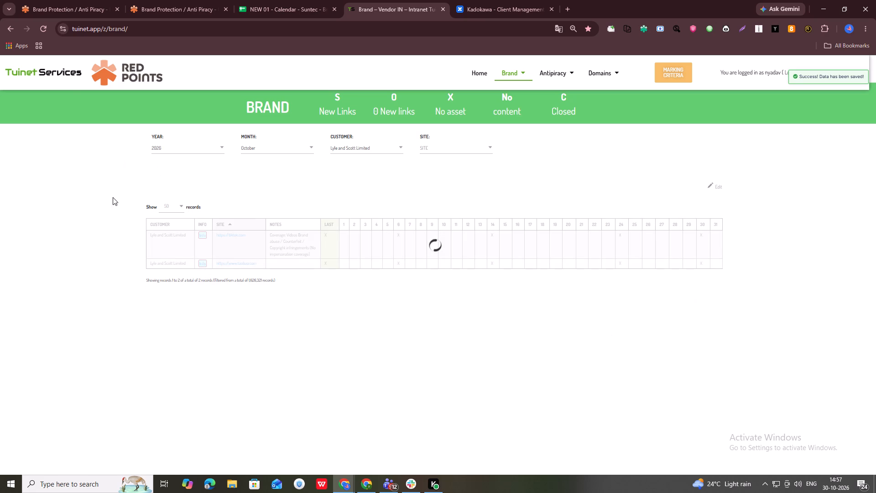
Filter the Tuinet brand tracker by the customer ABRIGA POLSKA, copied from the calendar's SMB-1 sheet.
left_click(161, 0)
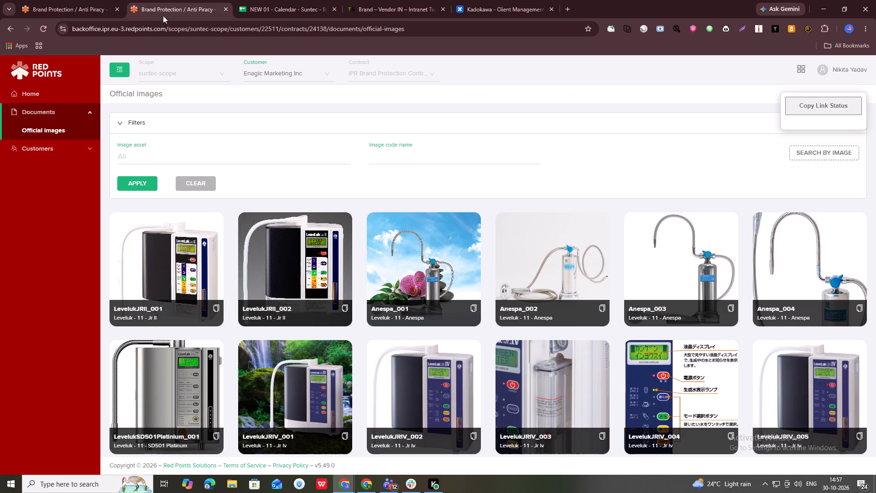
left_click(271, 0)
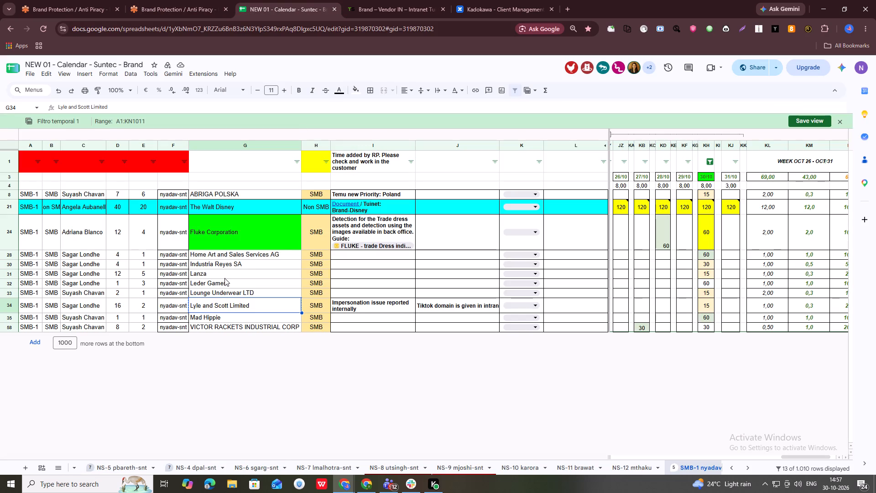
left_click(242, 253)
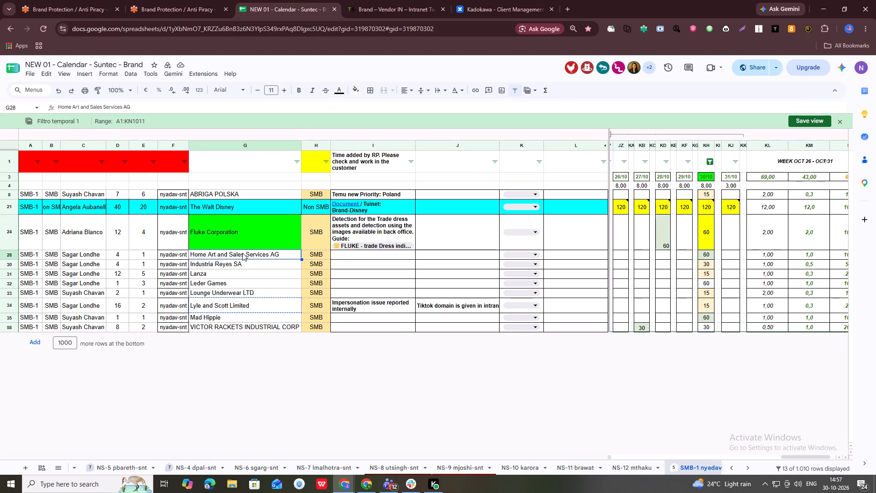
left_click(247, 194)
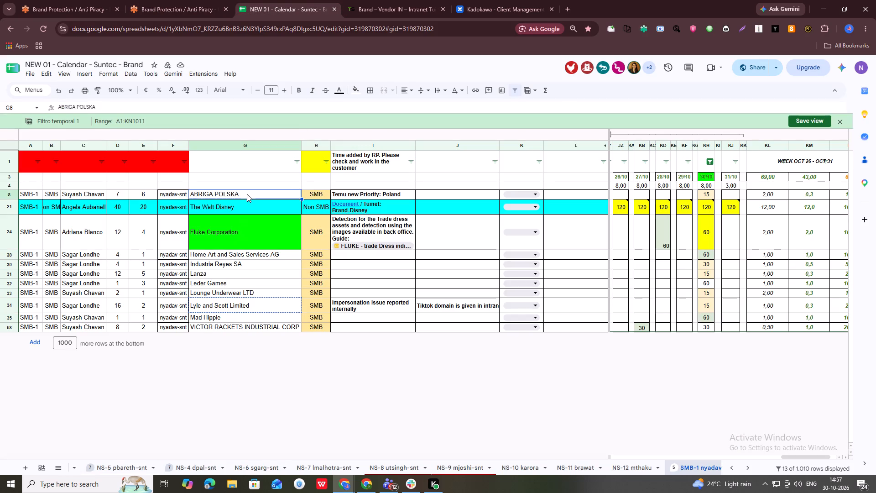
key("ctrl+c")
left_click(391, 0)
left_click(345, 147)
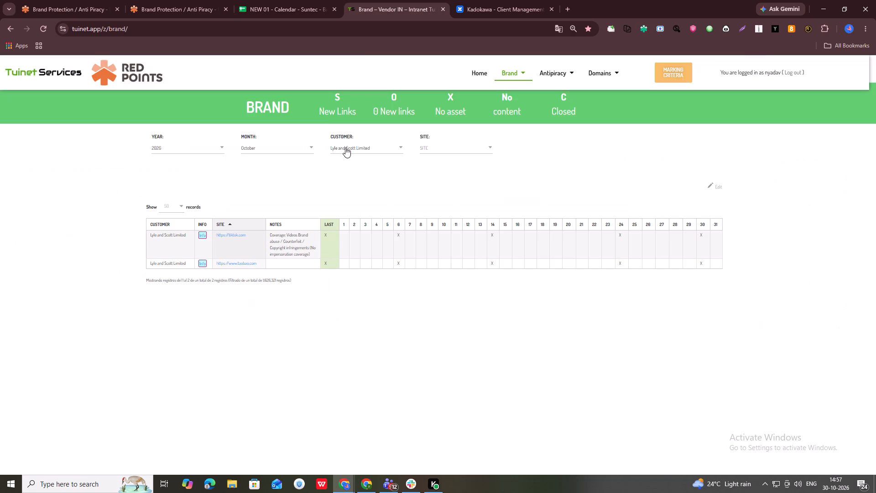
key("ctrl+v")
left_click(354, 170)
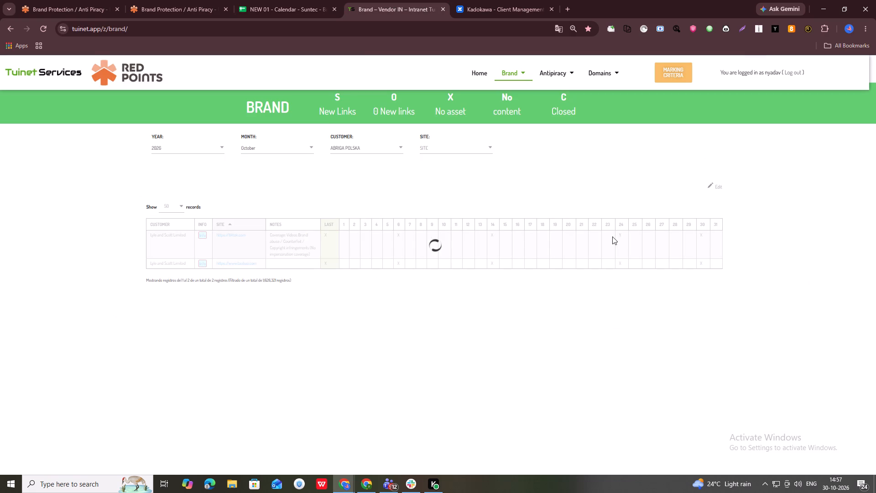
Mark all six ABRIGA POLSKA Temu rows, including the Poland and UK sites, as X for October 30.
double_click(702, 238)
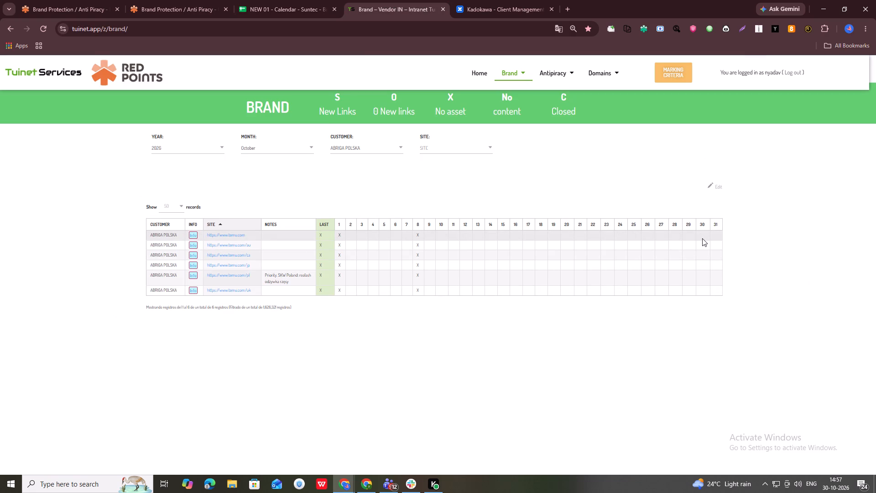
left_click(695, 282)
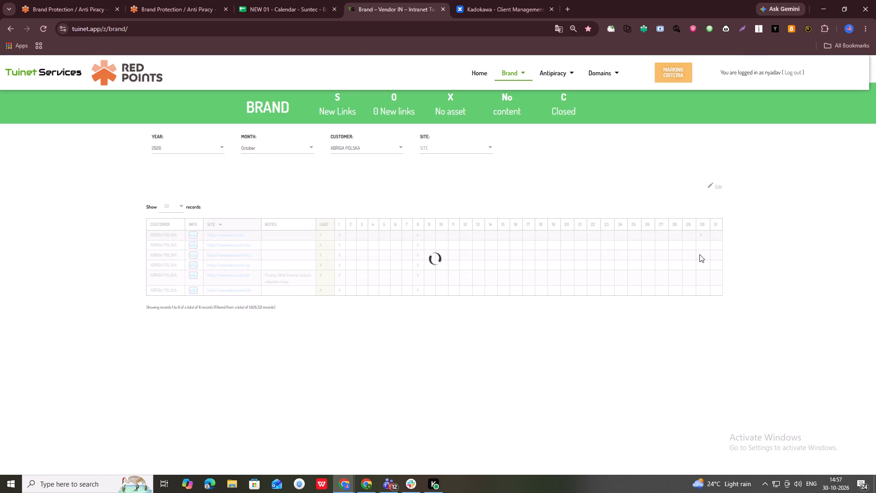
double_click(699, 248)
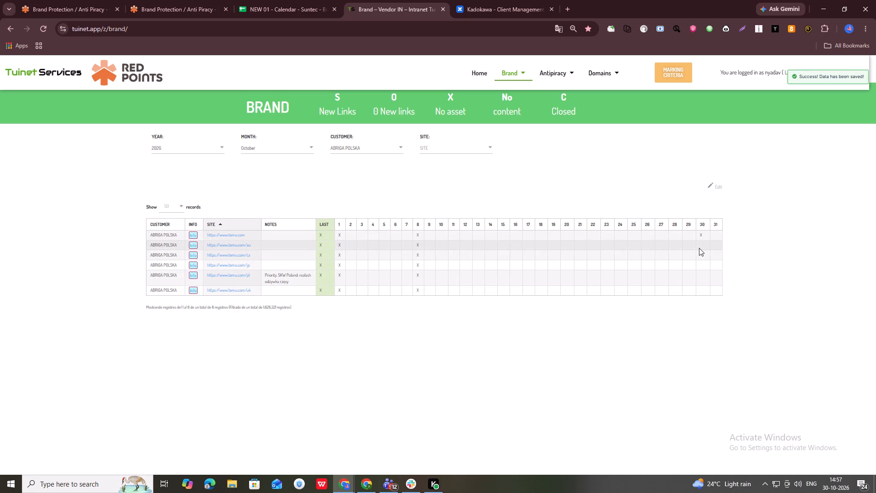
left_click(686, 294)
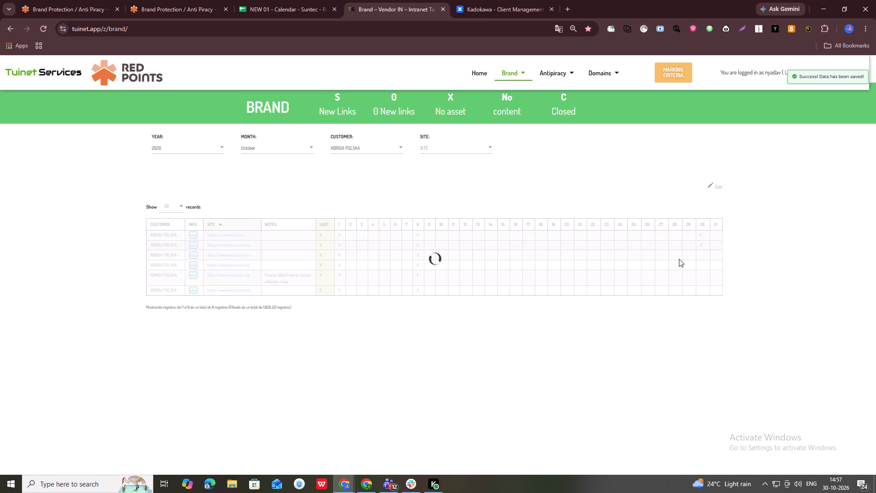
double_click(703, 257)
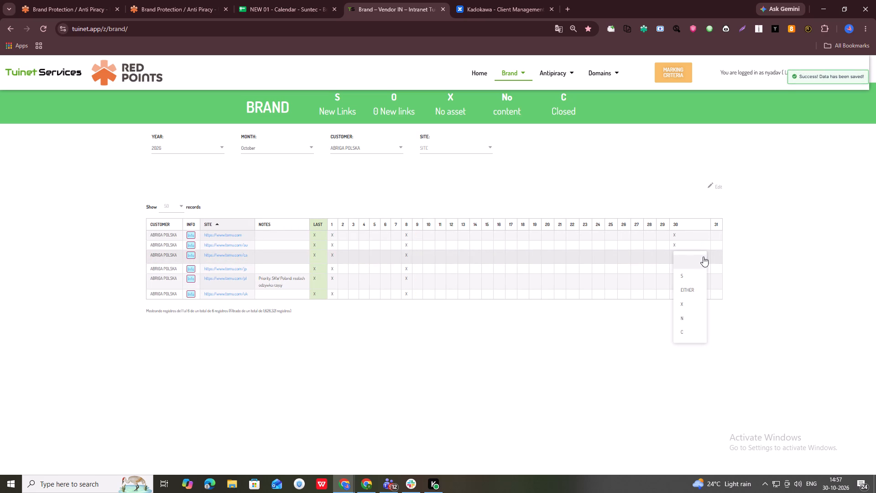
left_click(690, 302)
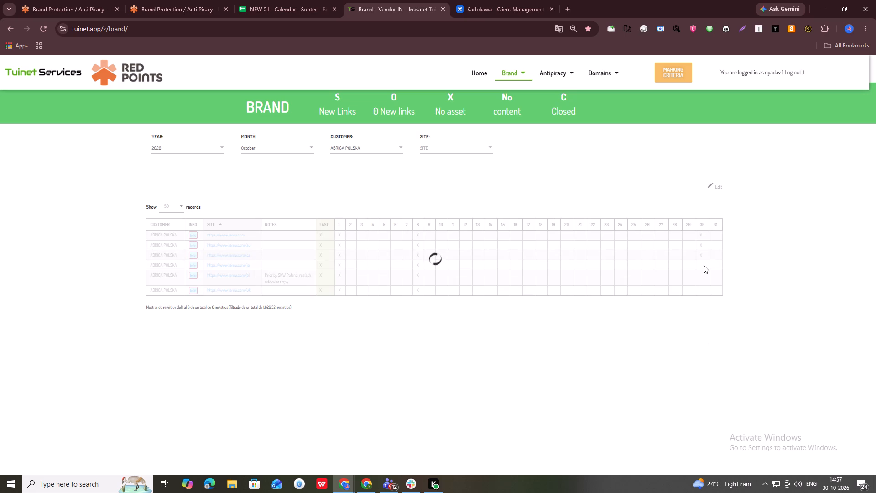
double_click(704, 265)
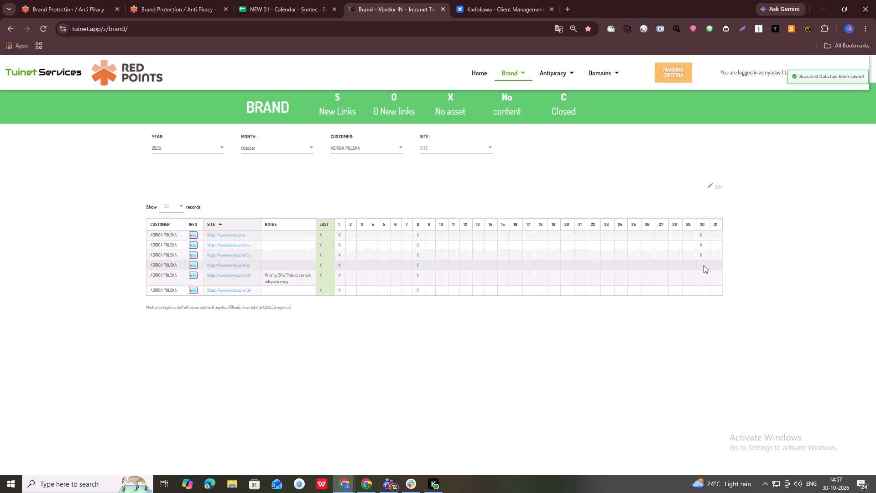
left_click(691, 312)
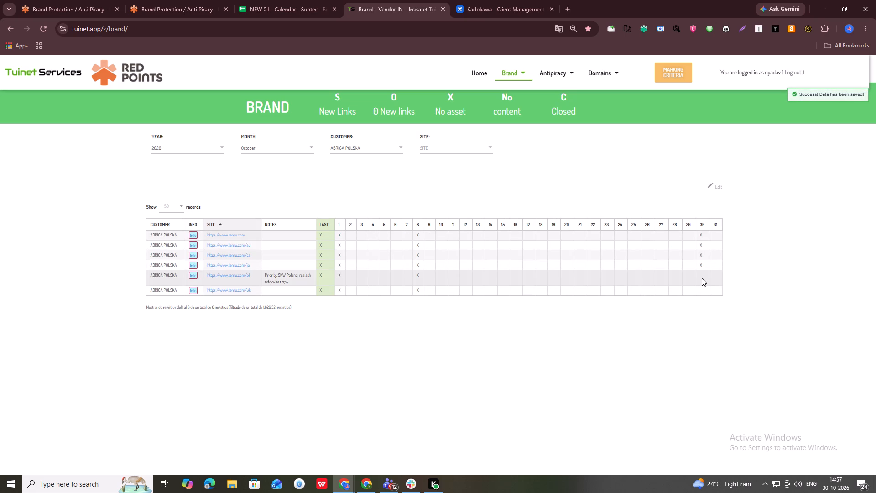
double_click(702, 278)
left_click(690, 326)
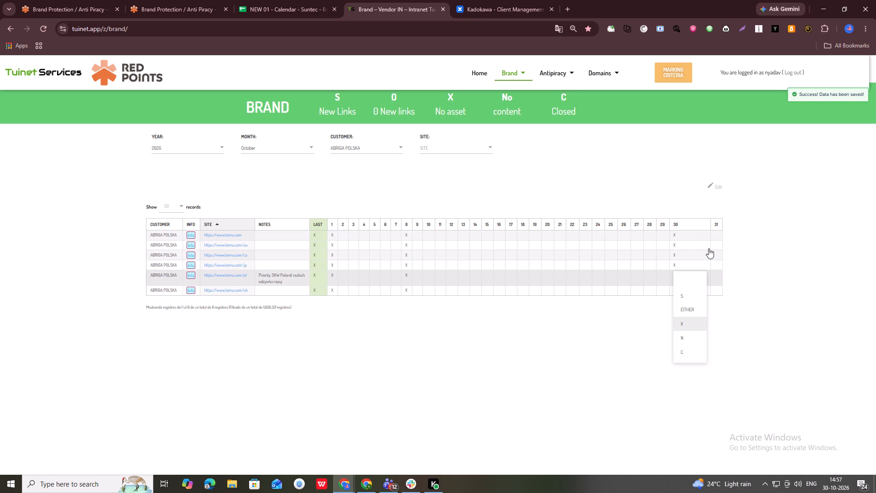
left_click(705, 293)
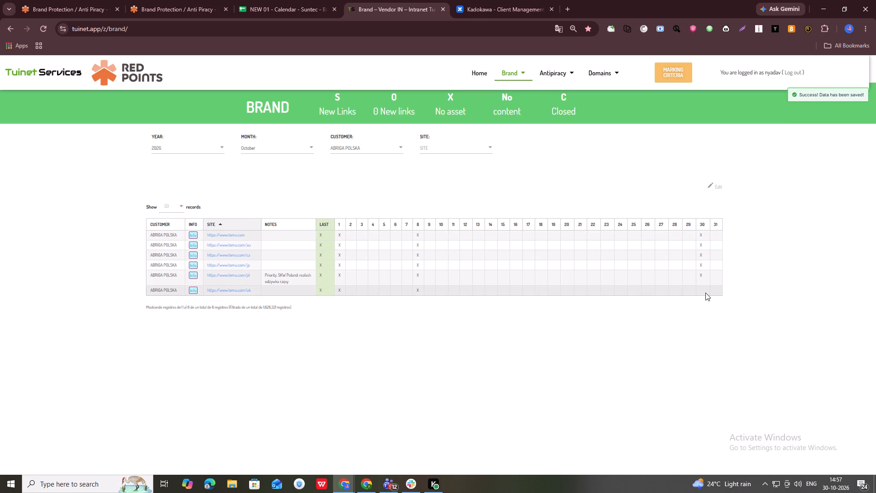
left_click(705, 293)
left_click(688, 338)
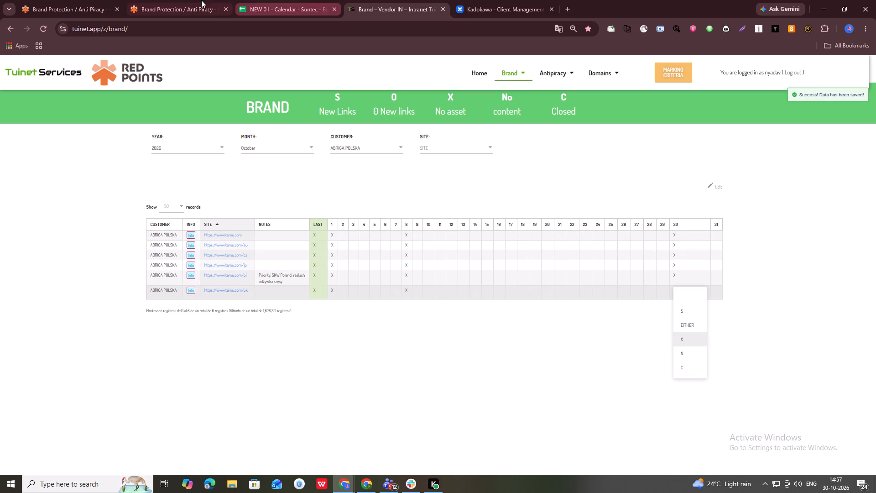
Filter the Tuinet brand tracker by the customer Fluke Corporation, copied from the calendar's SMB-1 sheet.
left_click(170, 0)
left_click(305, 0)
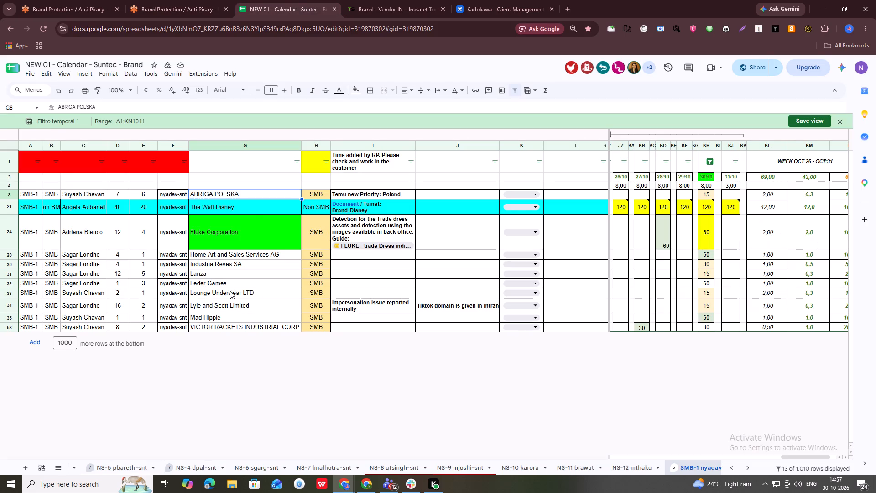
left_click(244, 241)
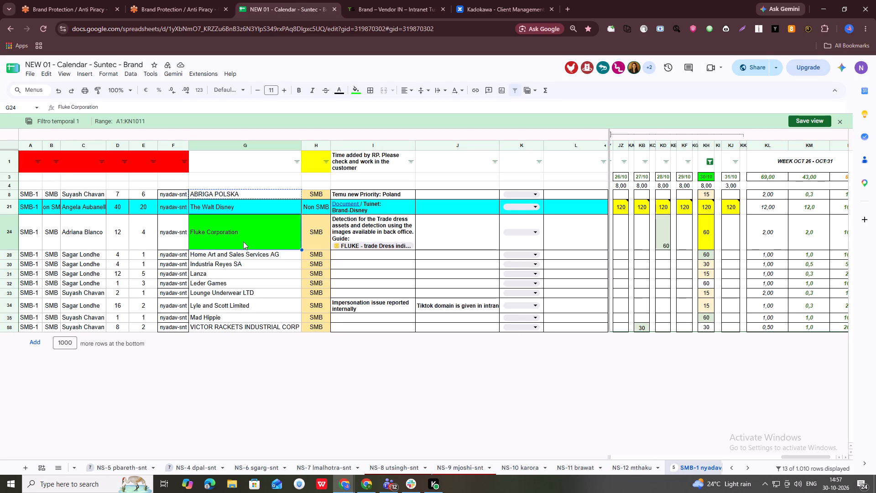
key("ctrl+c")
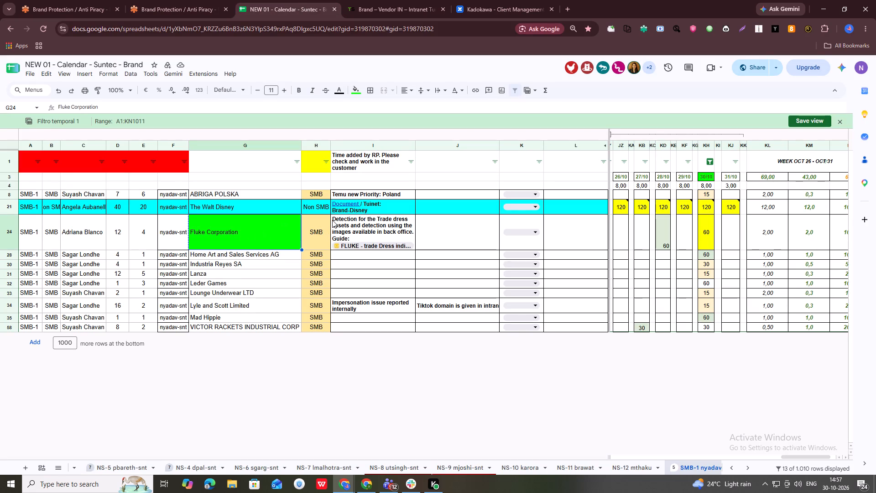
left_click(375, 0)
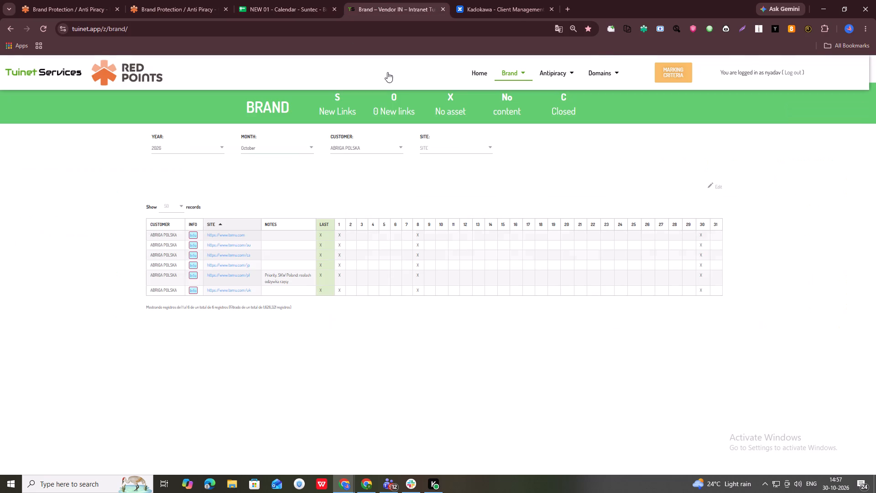
left_click(358, 151)
key("ctrl+v")
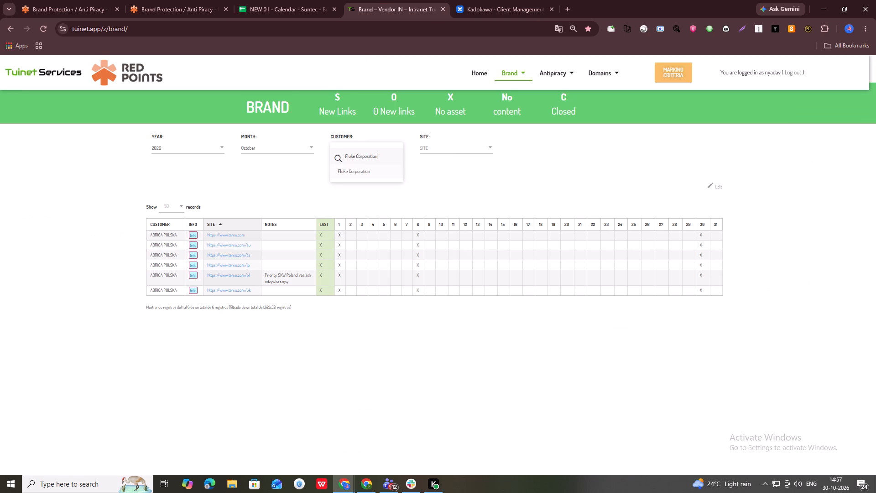
left_click(362, 170)
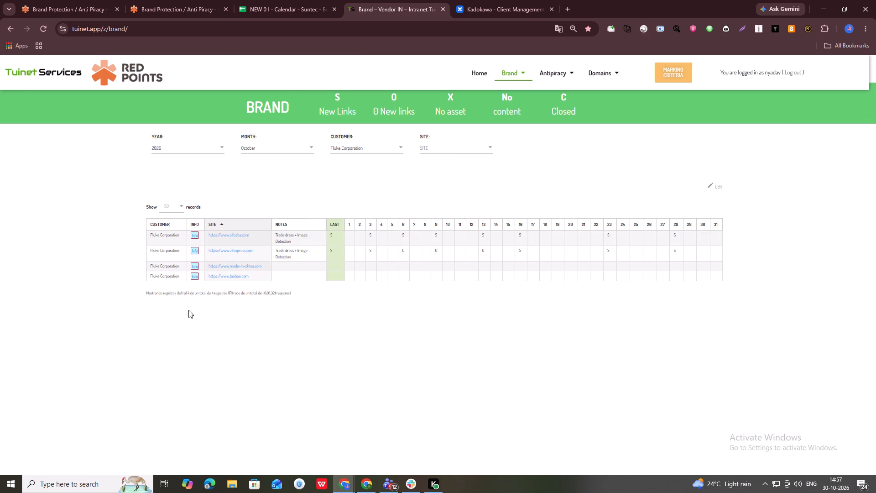
Open the made-in-china.com site from Fluke Corporation's Tuinet row in a separate tab and bring it up.
middle_click(253, 264)
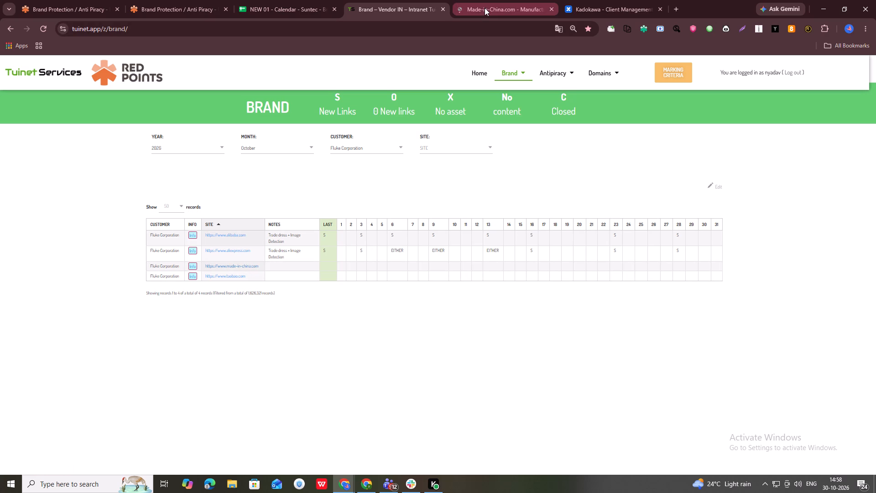
left_click(485, 8)
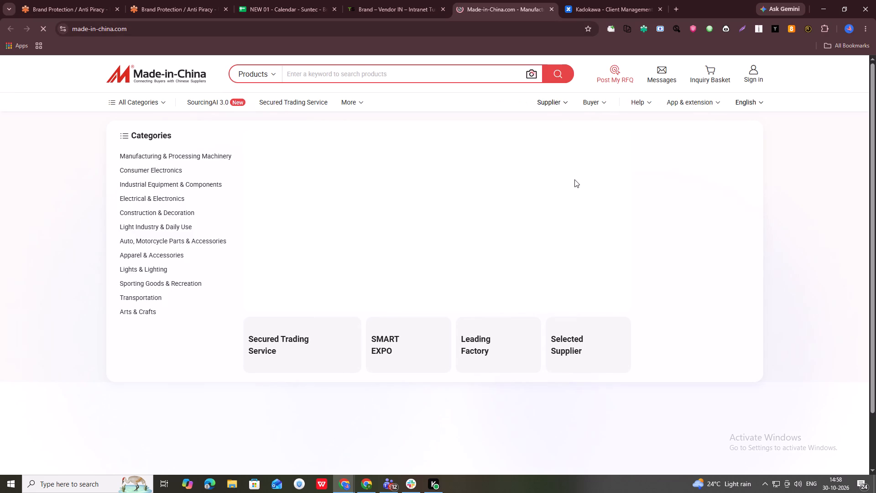
Switch the customer to Fluke Corporation on the Official images page of the Red Points back office.
left_click(134, 0)
left_click(284, 72)
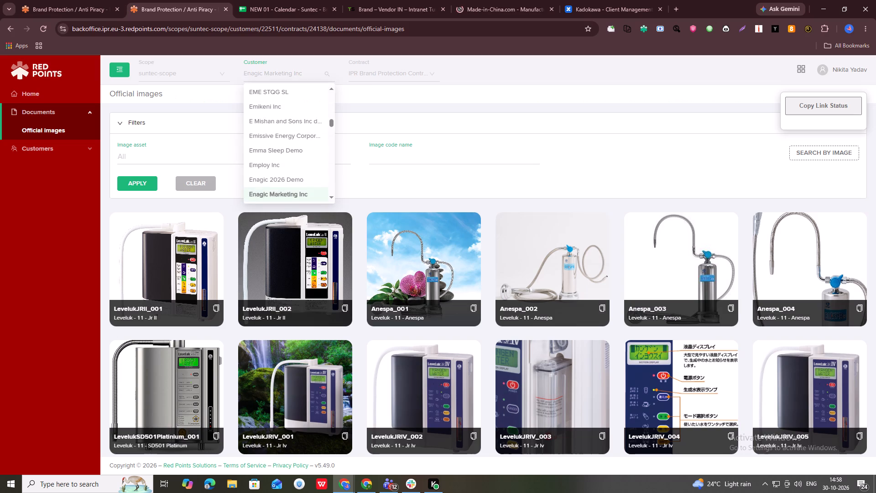
key("ctrl+v")
left_click(289, 93)
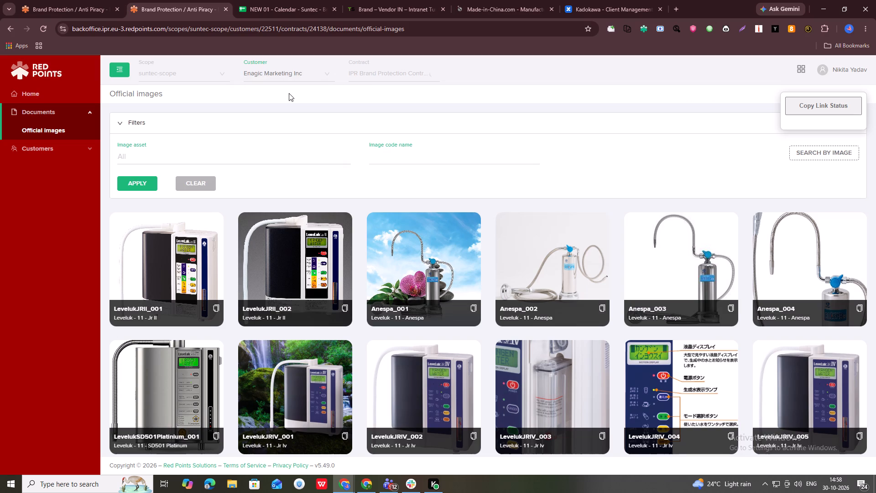